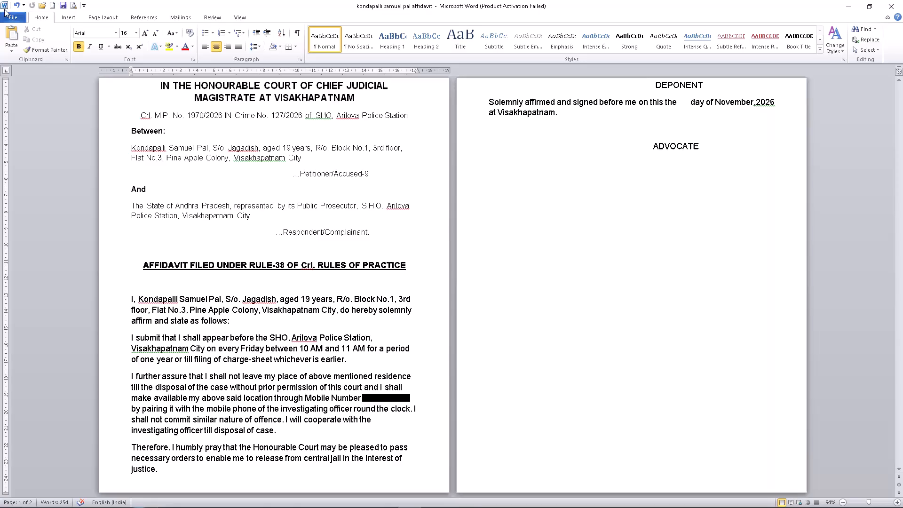
Create a new blank document.
left_click(9, 11)
left_click(16, 16)
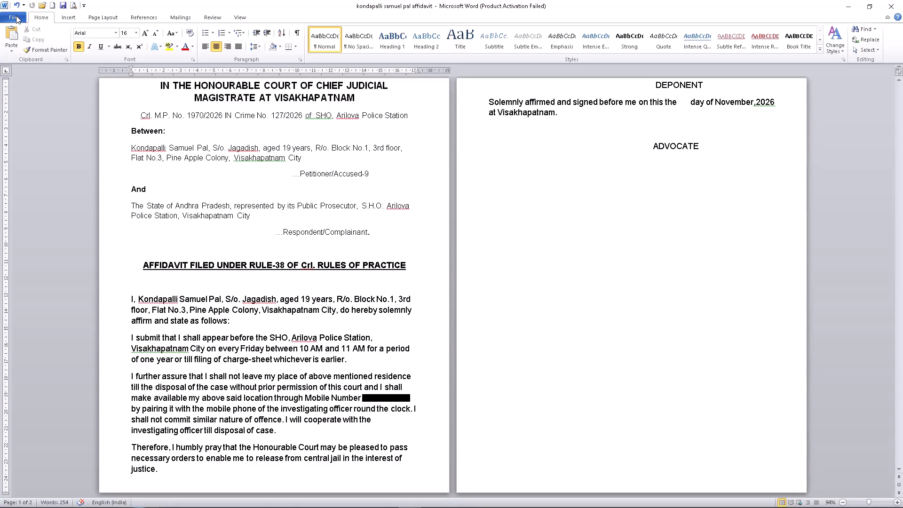
left_click(29, 35)
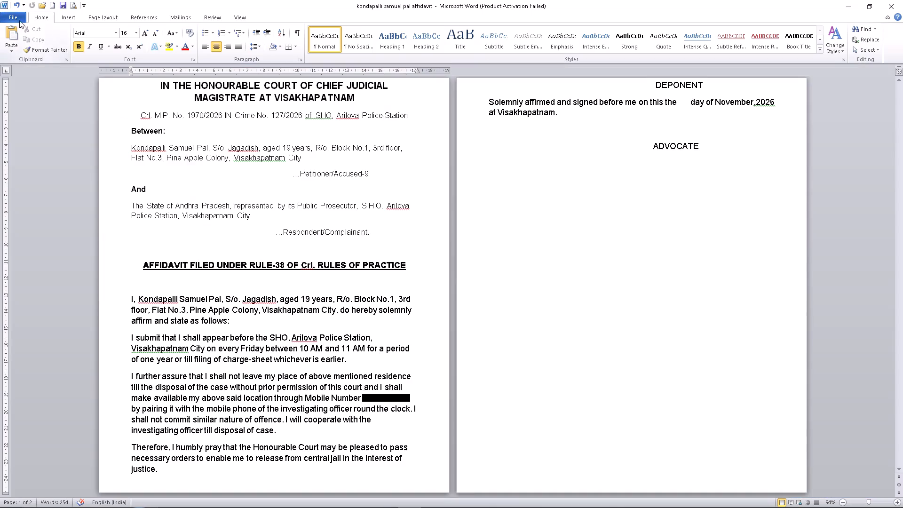
left_click(16, 16)
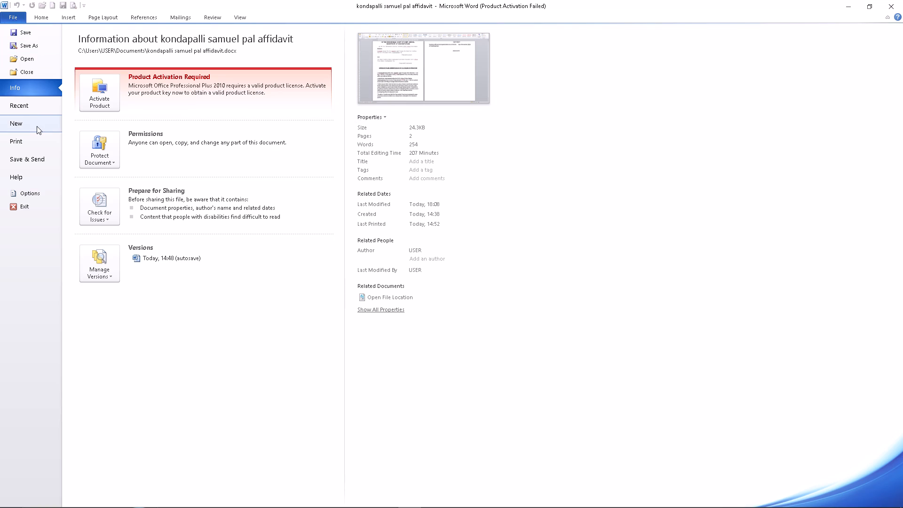
left_click(37, 126)
left_click(480, 230)
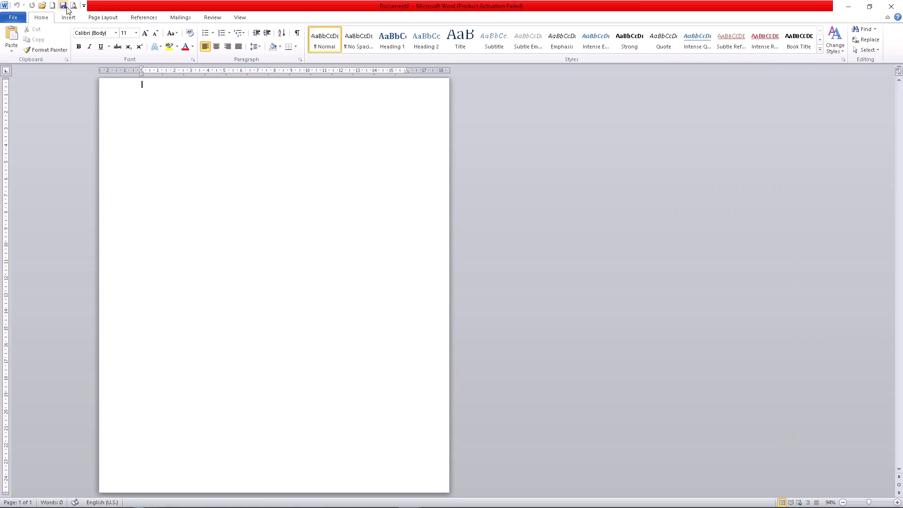
Apply the Moderate page margins to the blank document.
left_click(95, 16)
left_click(76, 43)
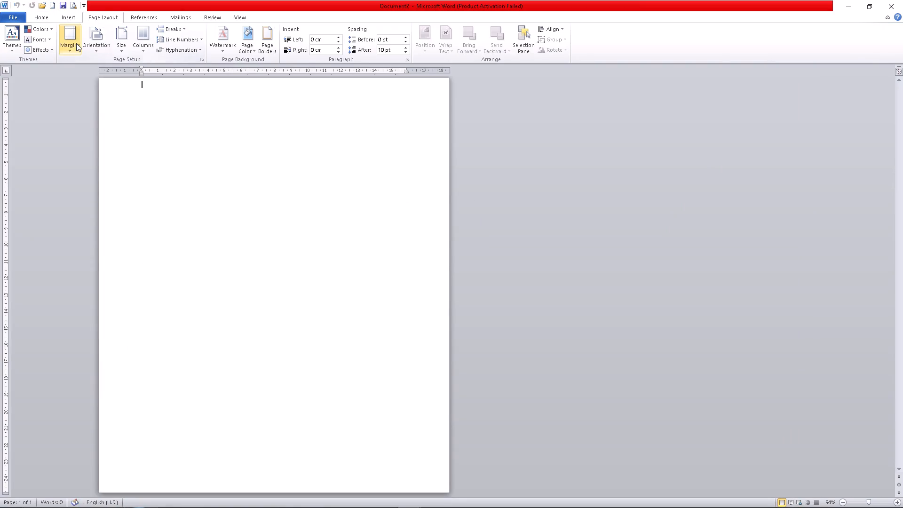
left_click(117, 146)
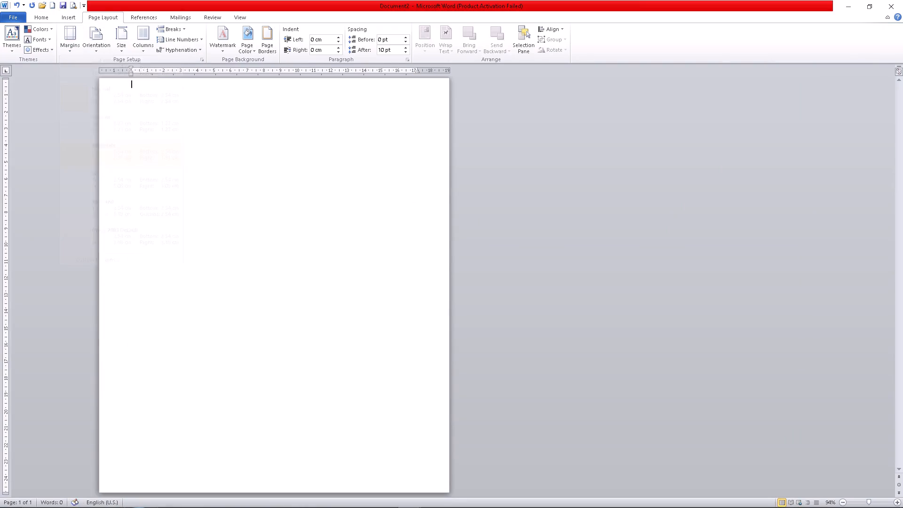
scroll(176, 202, "up", 6)
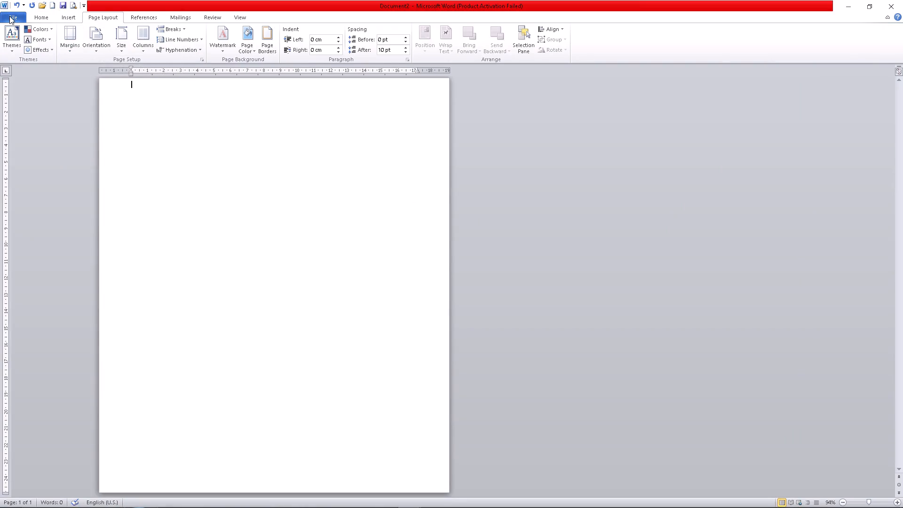
Turn on the display option that shows white space between pages in Print Layout view.
left_click(9, 16)
left_click(35, 193)
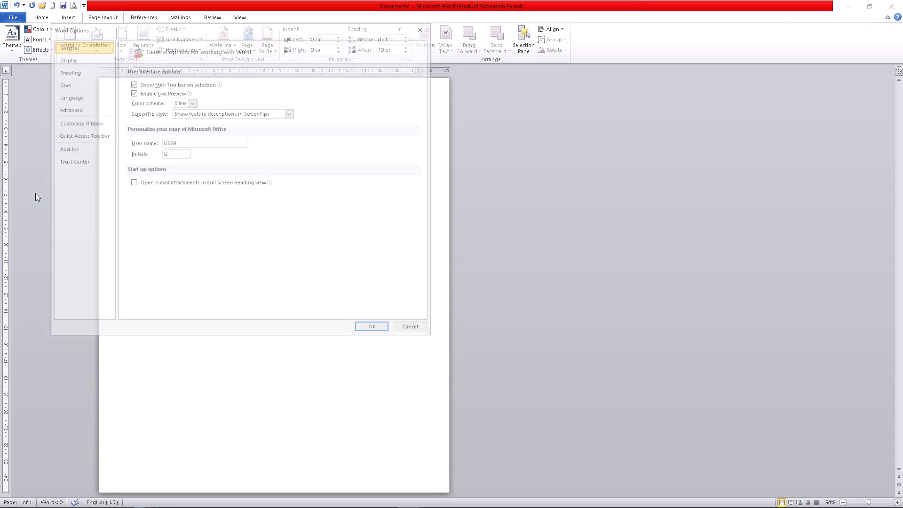
left_click(84, 60)
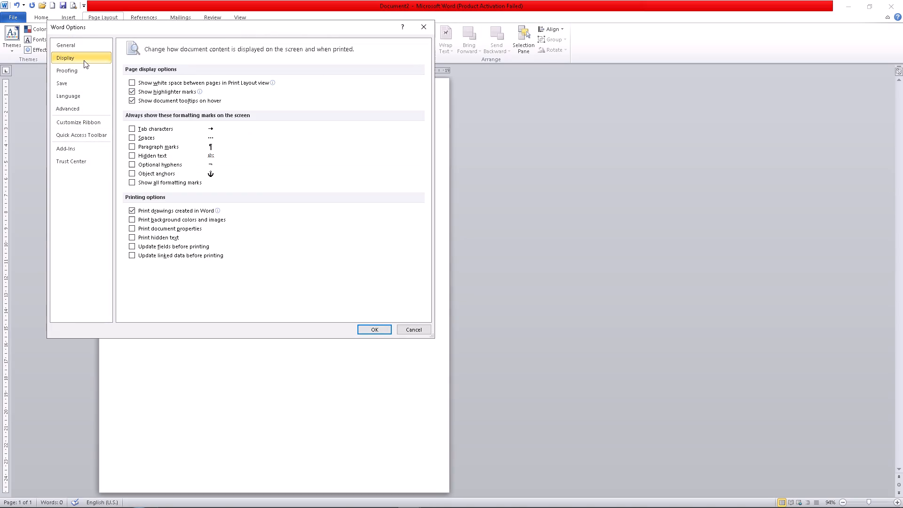
left_click(130, 83)
left_click(376, 328)
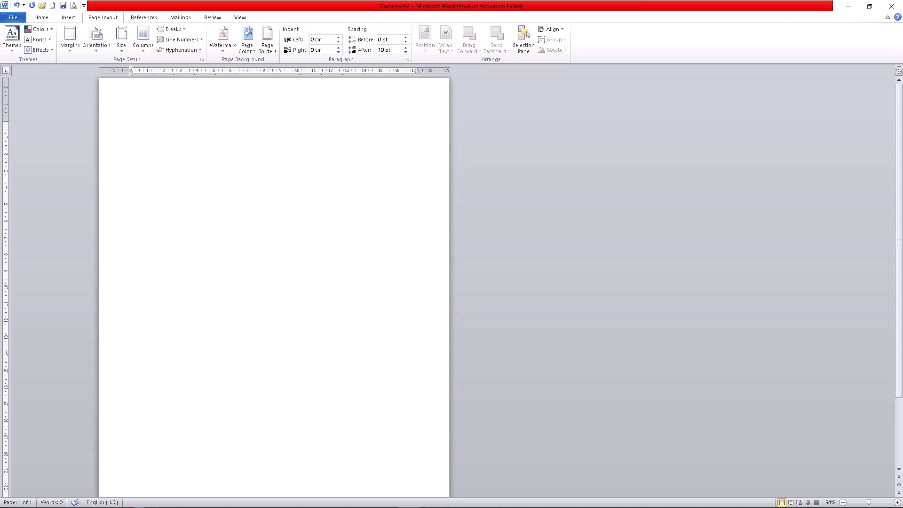
Set the text font to Arial at size 14 for the blank document.
left_click(40, 19)
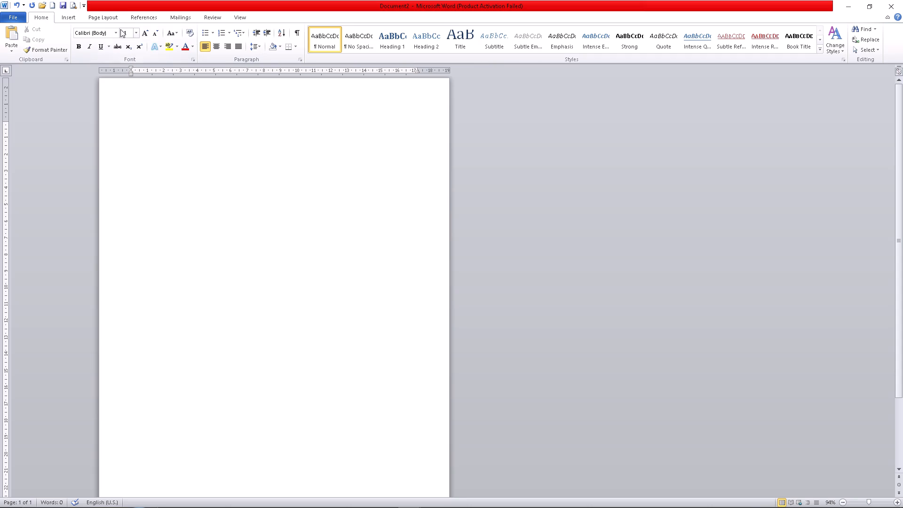
left_click(117, 33)
left_click(108, 86)
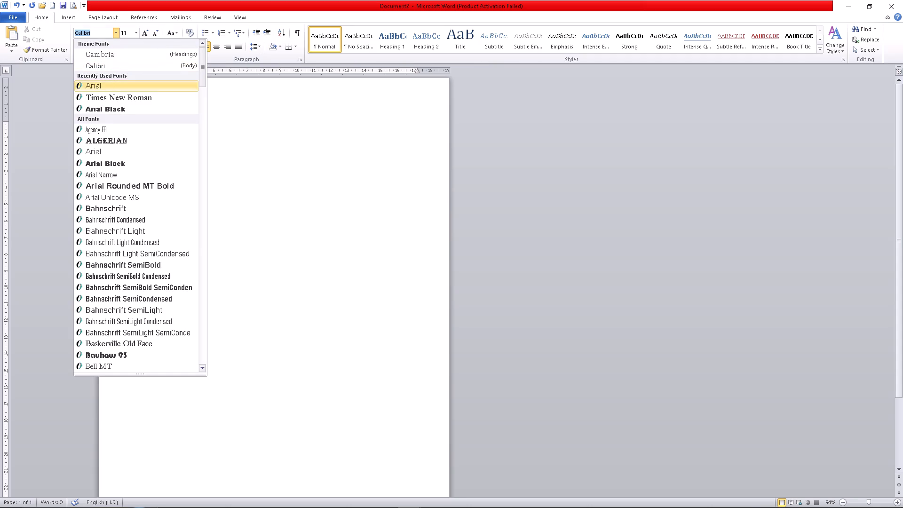
left_click(135, 33)
left_click(125, 85)
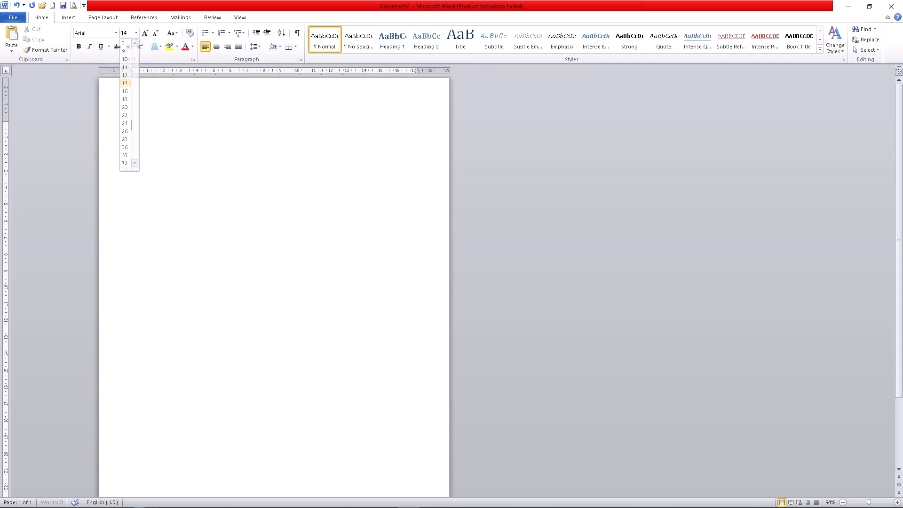
Paste the copied memorandum of written arguments into the blank document.
key("ctrl+v")
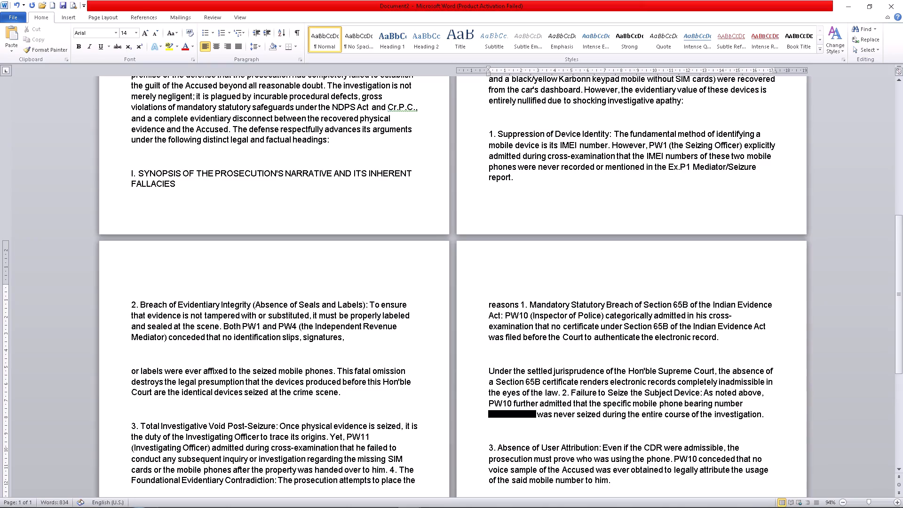
Centre the court name heading at the start of the document and set its font size to 16.
scroll(240, 244, "up", 19)
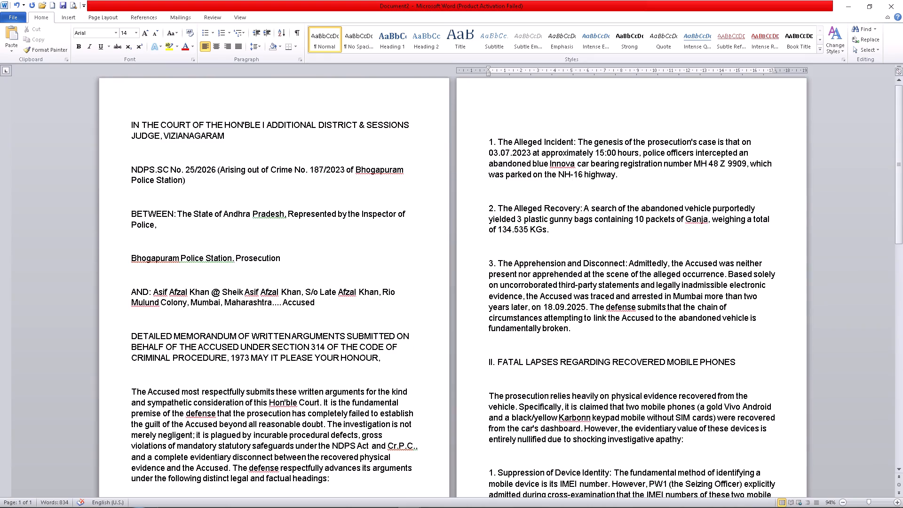
left_click_drag(128, 127, 208, 151)
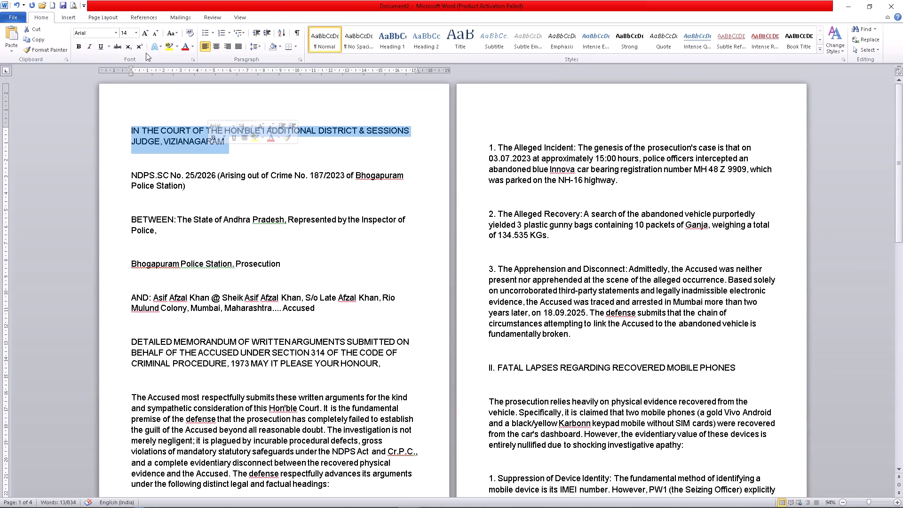
left_click(216, 47)
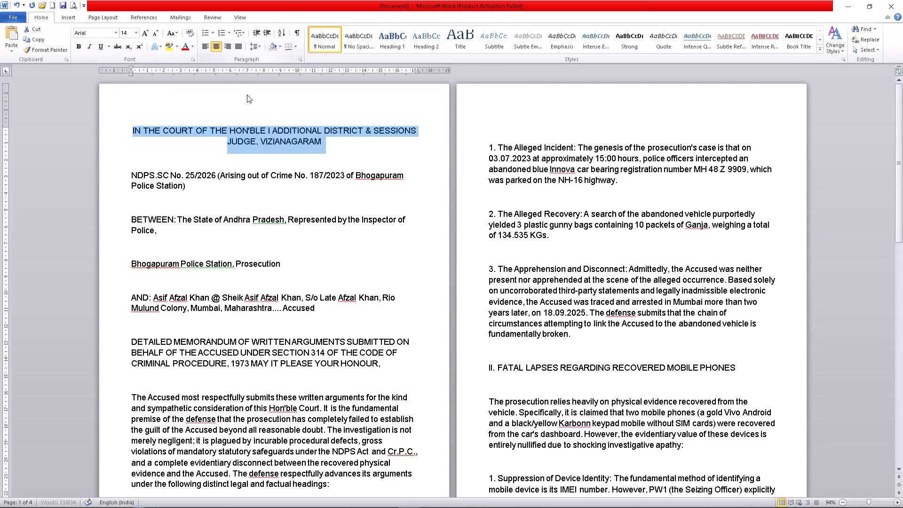
left_click(126, 32)
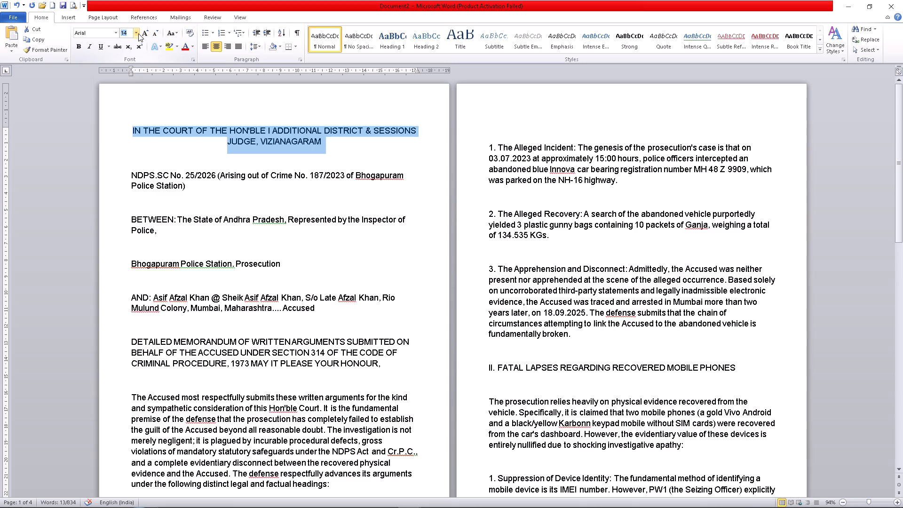
left_click(138, 33)
left_click(126, 90)
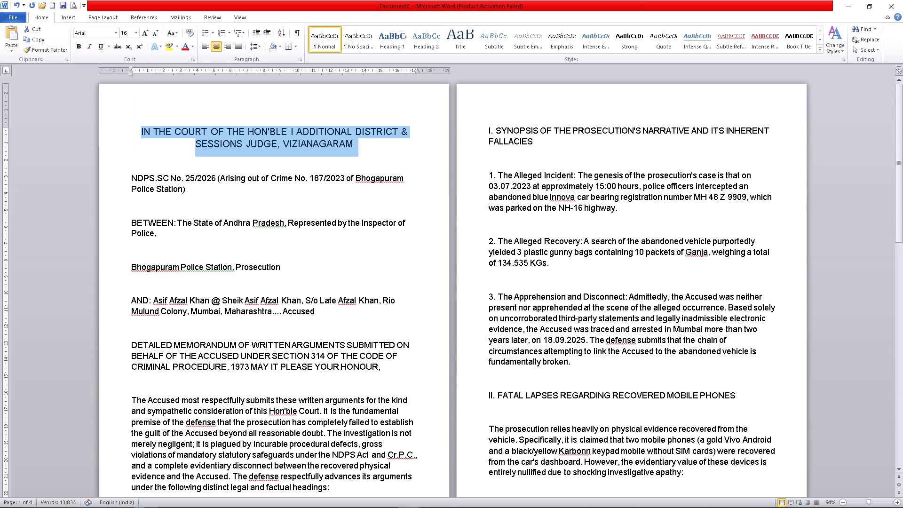
left_click(174, 162)
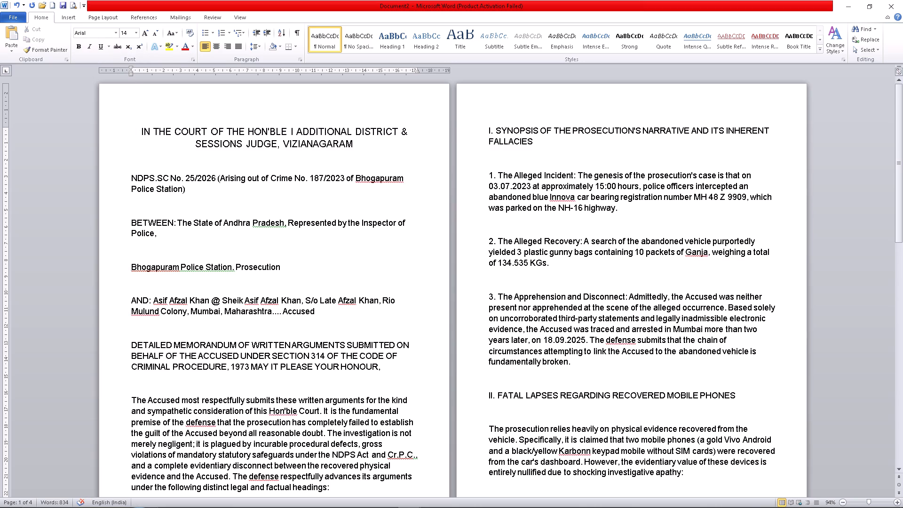
Centre the NDPS.SC case number paragraph below the court heading.
left_click_drag(129, 177, 194, 187)
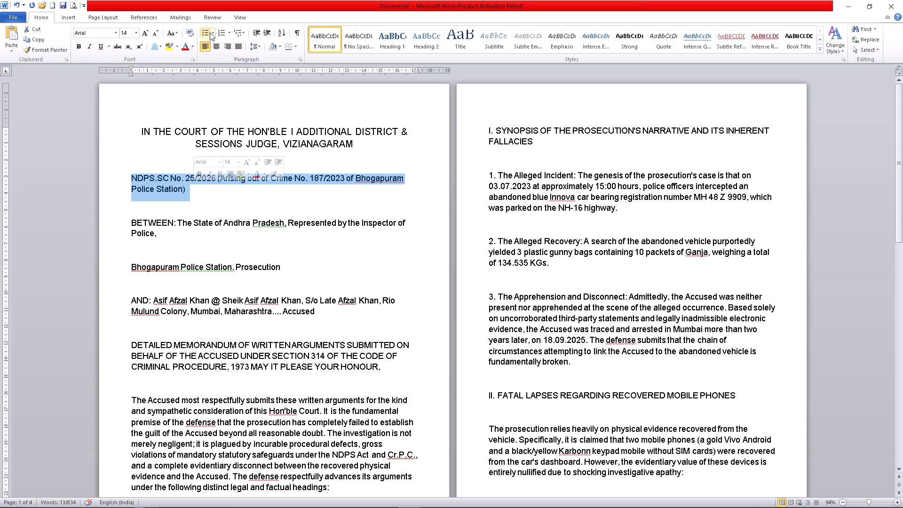
left_click(219, 45)
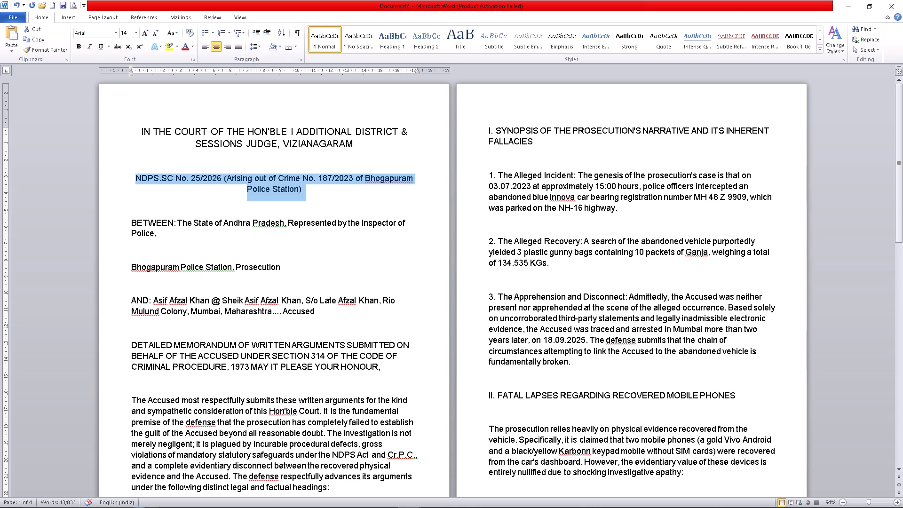
left_click(268, 168)
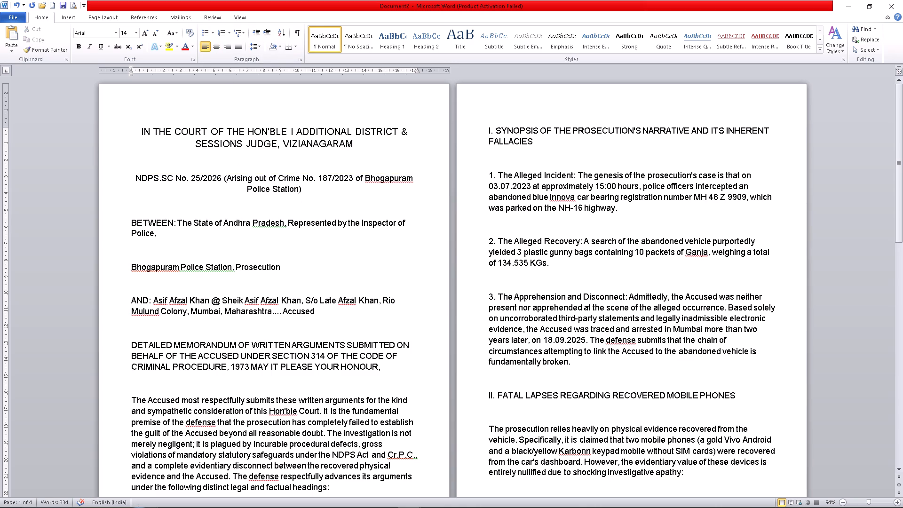
Put "BETWEEN:" on its own line and add two empty paragraphs between it and the State's details.
left_click(179, 222)
key("Return")
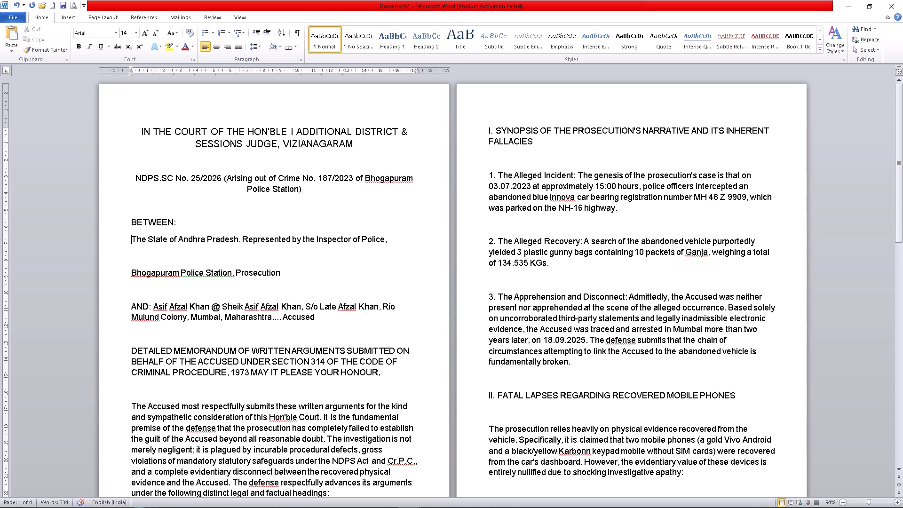
left_click(181, 229)
key("Return")
key("Return")
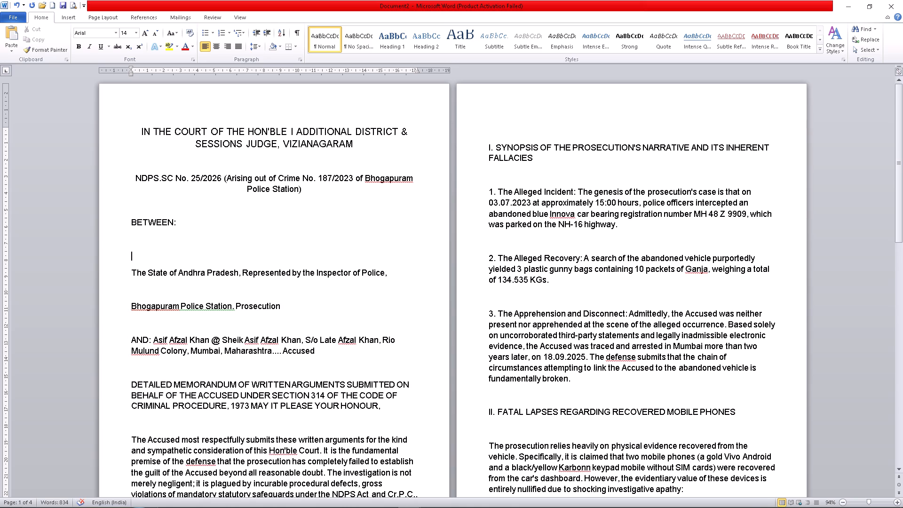
Copy the accused's details that follow "AND:" and paste them into the empty paragraph directly below "BETWEEN:".
left_click_drag(152, 338, 331, 356)
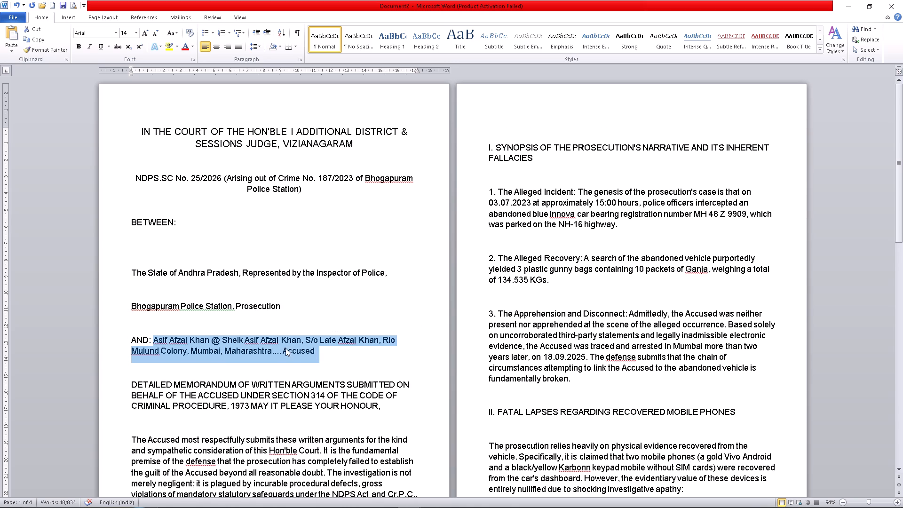
right_click(285, 348)
left_click(302, 362)
left_click(128, 240)
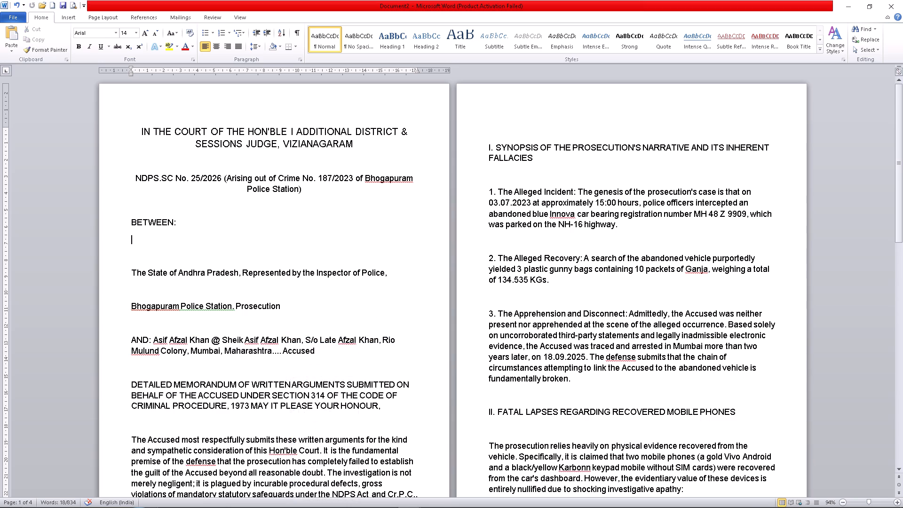
key("ctrl+v")
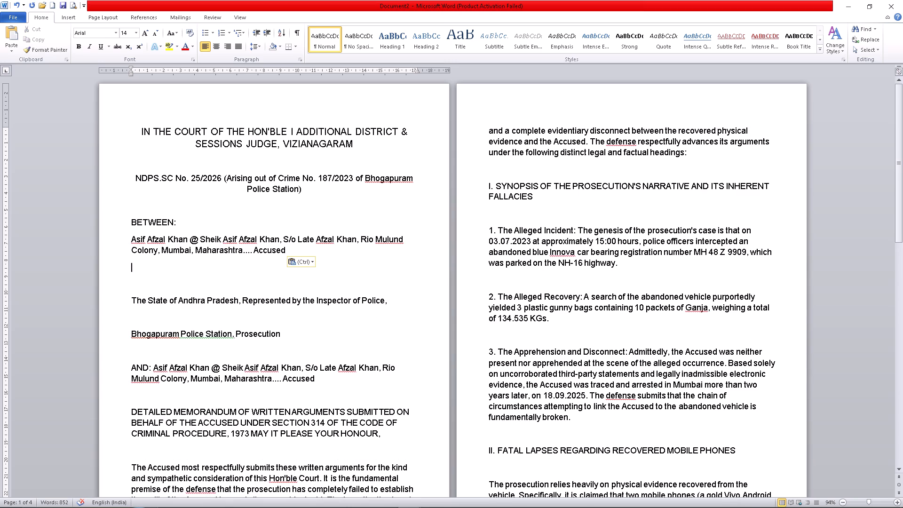
Move "... Accused" below "BETWEEN:" onto its own line and indent it with spaces to near the right margin.
left_click(244, 252)
left_click(245, 253)
key("Return")
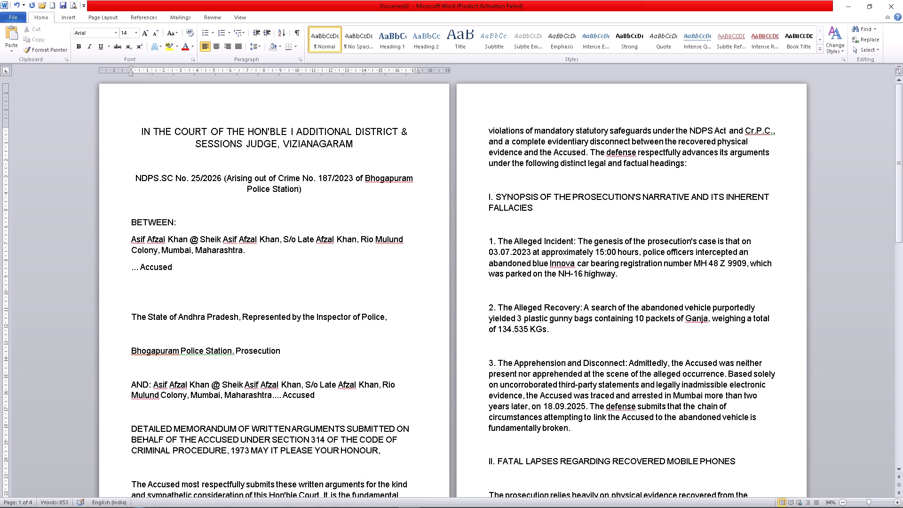
key("space")
key("space")
key("space")
key("space")
key("space")
key("space")
key("space")
key("space")
key("space")
key("space")
key("space")
key("space")
key("space")
key("space")
key("space")
key("space")
key("space")
key("space")
key("space")
key("space")
key("space")
key("space")
Join the "Bhogapuram Police Station. Prosecution" line to the end of the State of Andhra Pradesh paragraph, separated by a space.
left_click(129, 352)
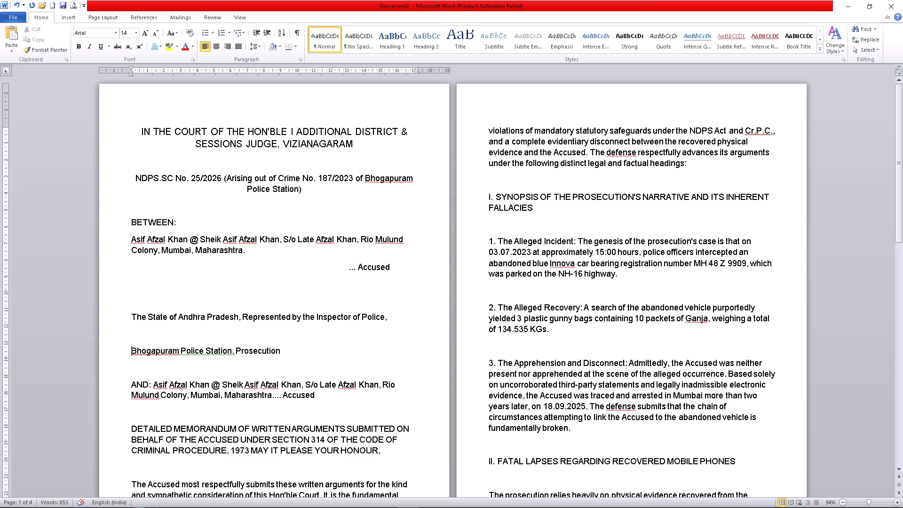
key("BackSpace")
key("BackSpace")
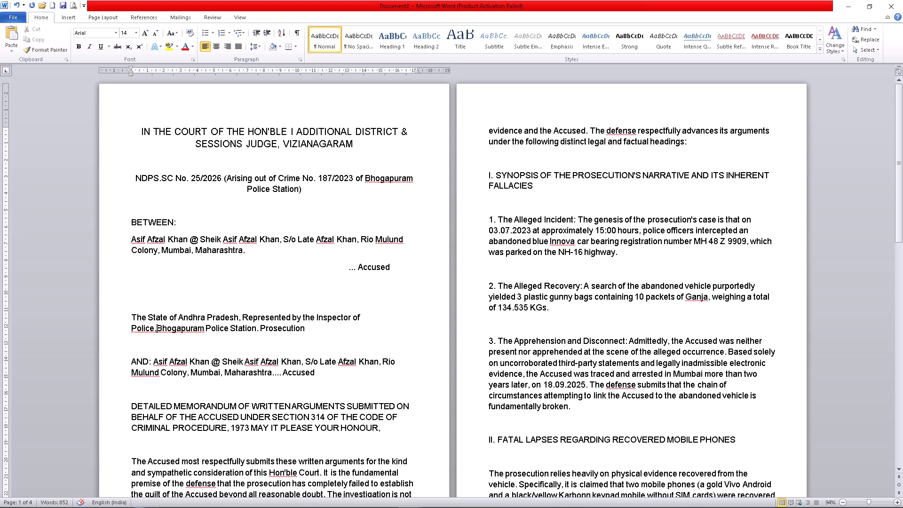
key("space")
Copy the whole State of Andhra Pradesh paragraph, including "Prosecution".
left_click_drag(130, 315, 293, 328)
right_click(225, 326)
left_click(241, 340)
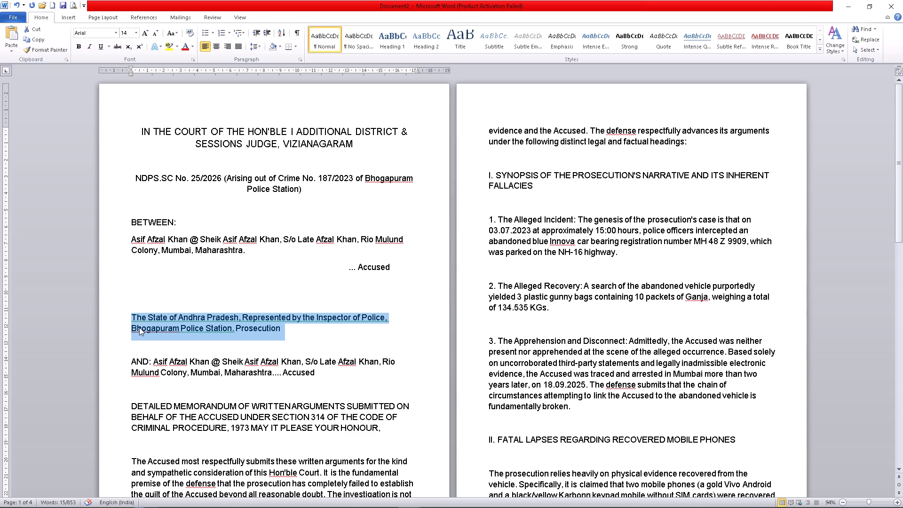
Put "AND:" on its own line and delete the accused's details that followed it, keeping "... Accused".
left_click(154, 362)
key("Return")
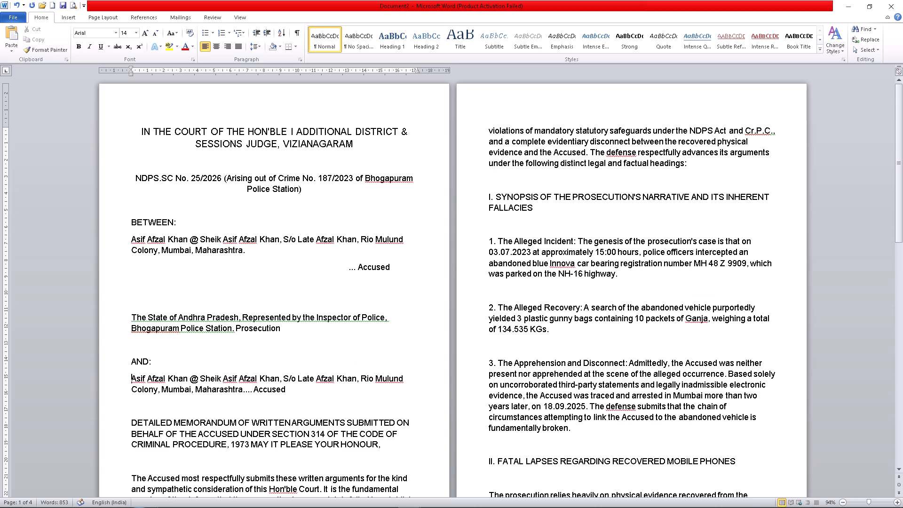
left_click_drag(128, 378, 244, 395)
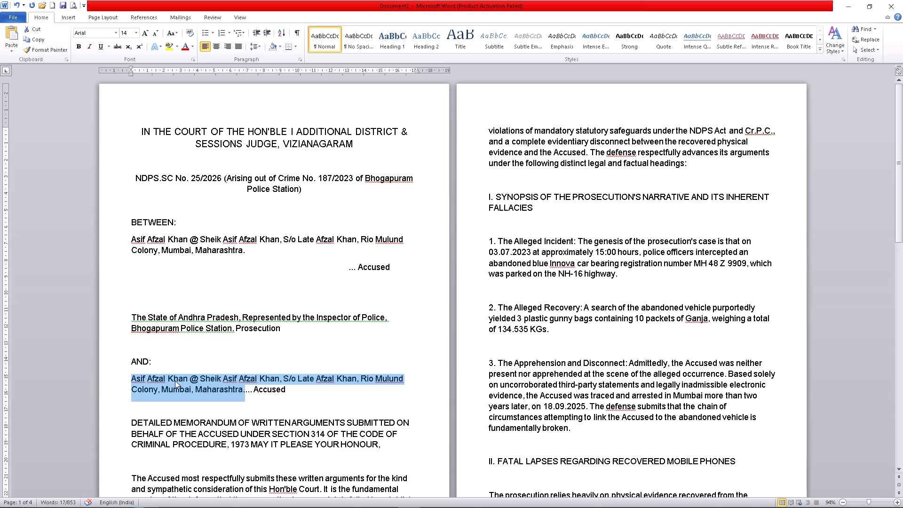
key("BackSpace")
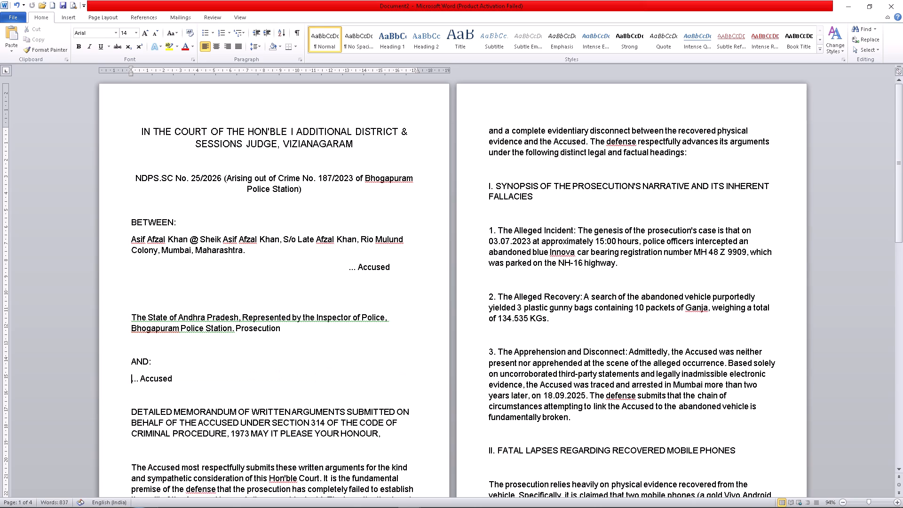
Copy the State of Andhra Pradesh paragraph, including "Prosecution", and paste it on a new line directly below "AND:".
left_click_drag(127, 315, 265, 329)
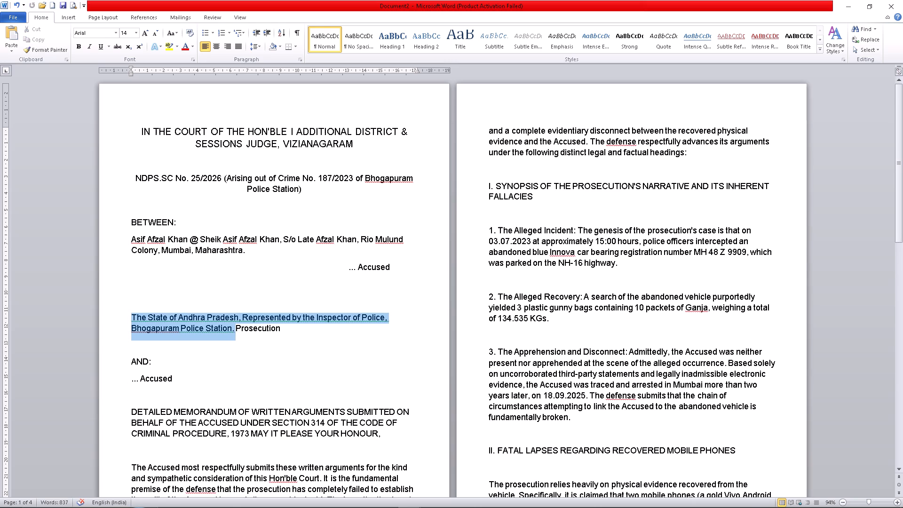
left_click_drag(265, 329, 266, 329)
right_click(227, 326)
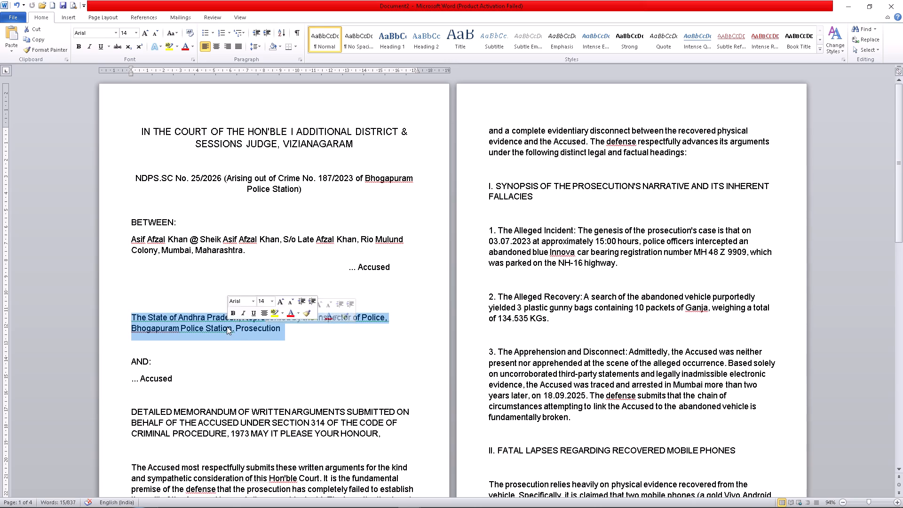
left_click(257, 339)
left_click(164, 367)
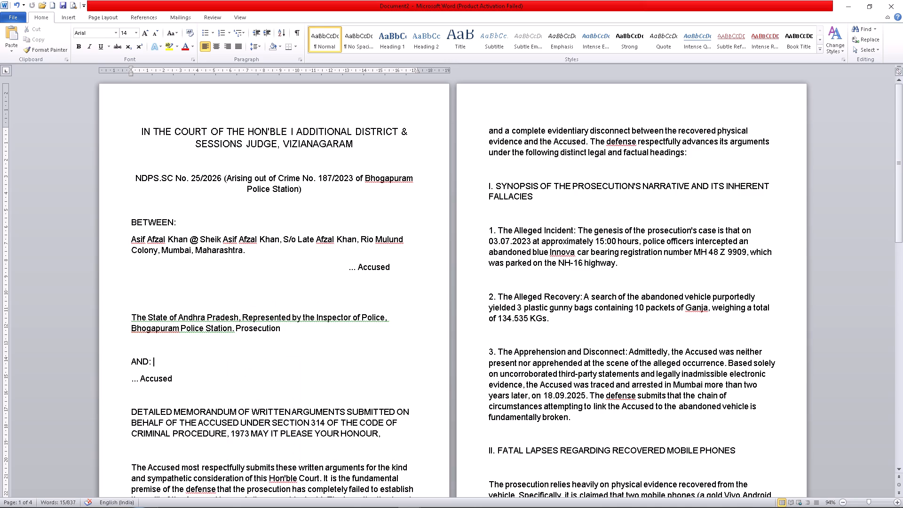
key("Return")
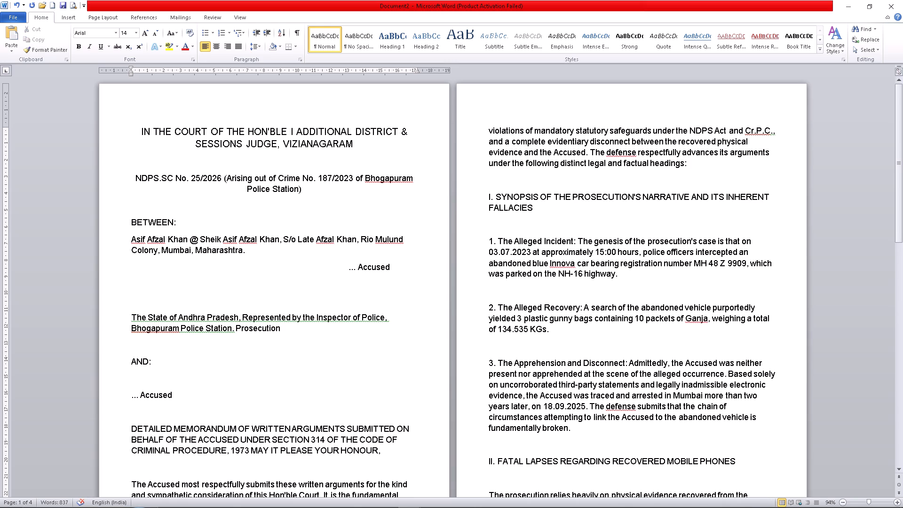
key("ctrl+v")
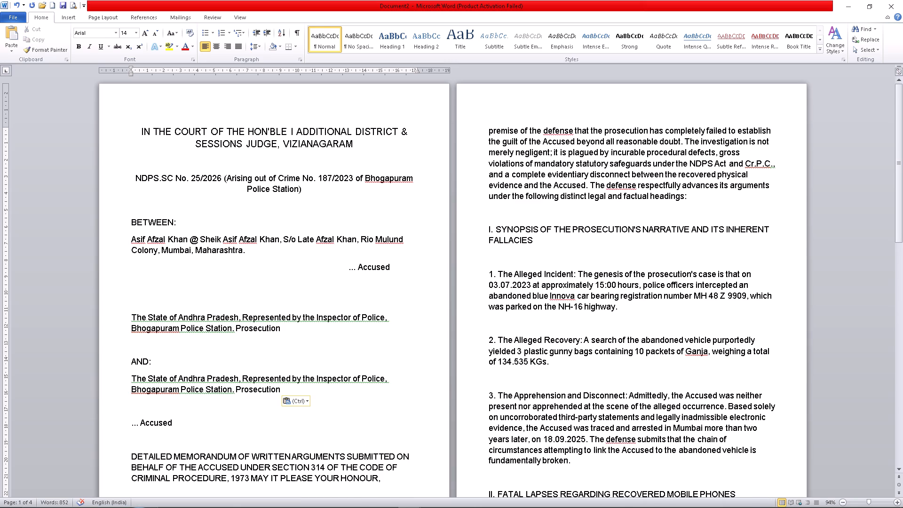
Move "Prosecution" below "AND:" onto its own line, prefix it as "...Prosecution", and indent it with spaces to near the right margin.
left_click(233, 389)
key("Return")
key("space")
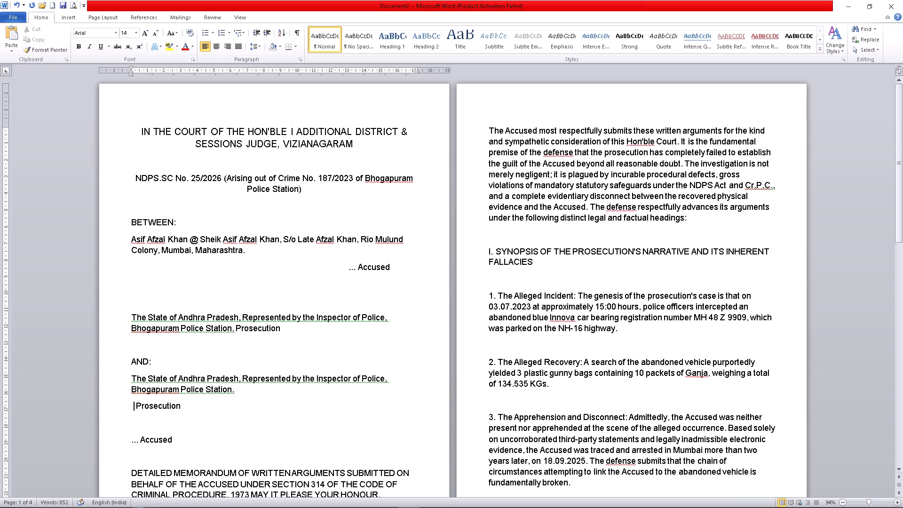
type("...")
key("Delete")
left_click(129, 405)
key("space")
key("space")
key("space")
key("space")
key("space")
key("space")
key("space")
key("space")
key("space")
key("space")
key("space")
key("space")
key("space")
key("space")
key("space")
key("space")
key("space")
key("space")
key("space")
key("space")
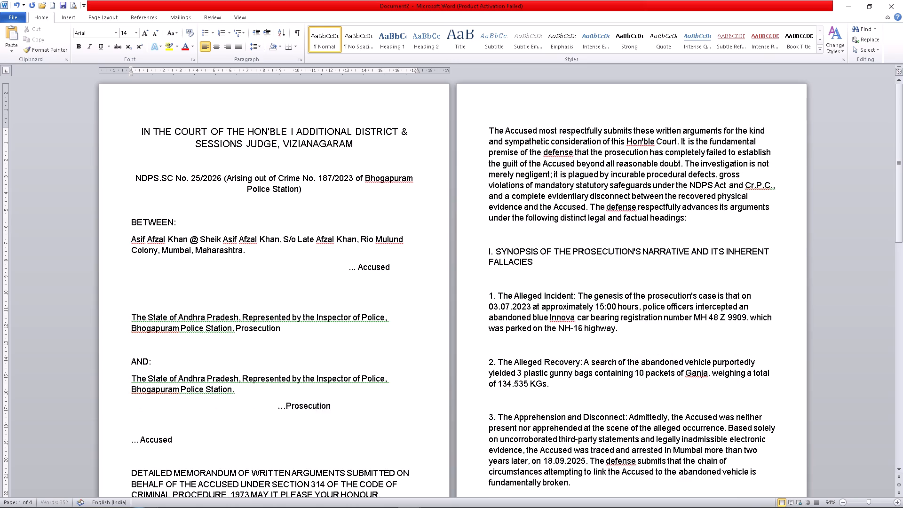
Delete the original State of Andhra Pradesh paragraph above "AND:" together with the surplus empty lines around it.
left_click_drag(128, 313, 219, 339)
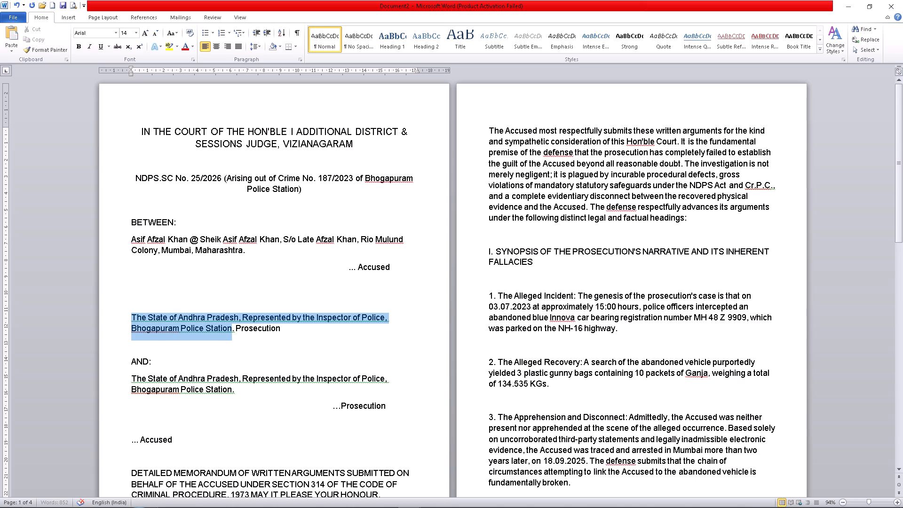
left_click_drag(219, 339, 292, 353)
key("BackSpace")
key("BackSpace")
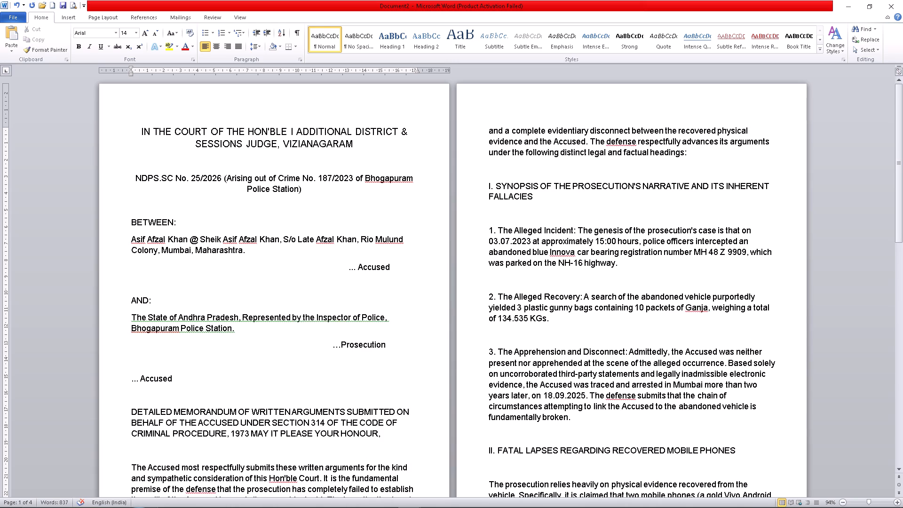
Delete the leftover "... Accused" line between "...Prosecution" and the memorandum title.
left_click_drag(122, 375, 151, 381)
key("BackSpace")
key("BackSpace")
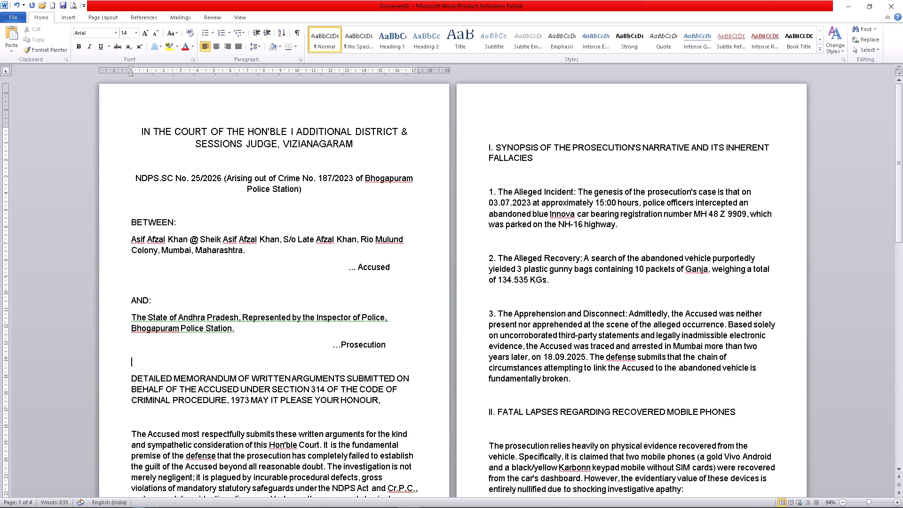
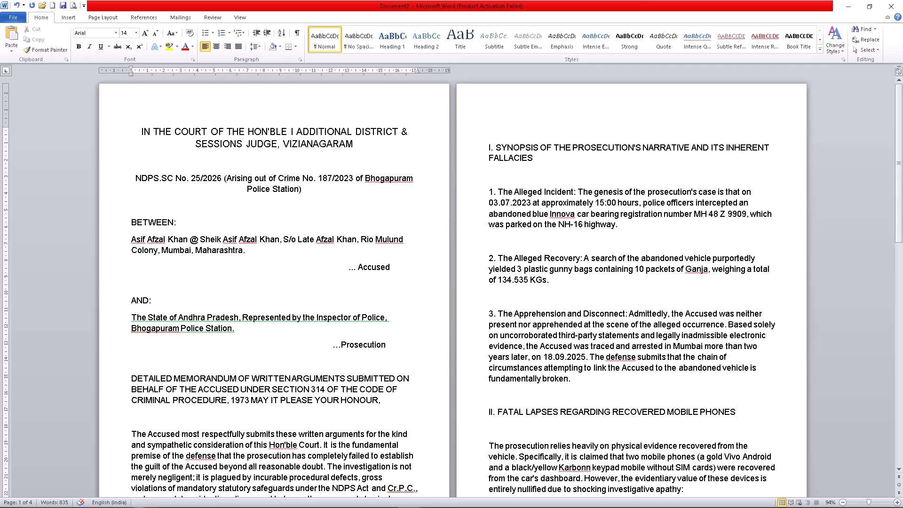
Centre the "DETAILED MEMORANDUM OF WRITTEN ARGUMENTS" title paragraph below "...Prosecution".
left_click_drag(131, 379, 310, 393)
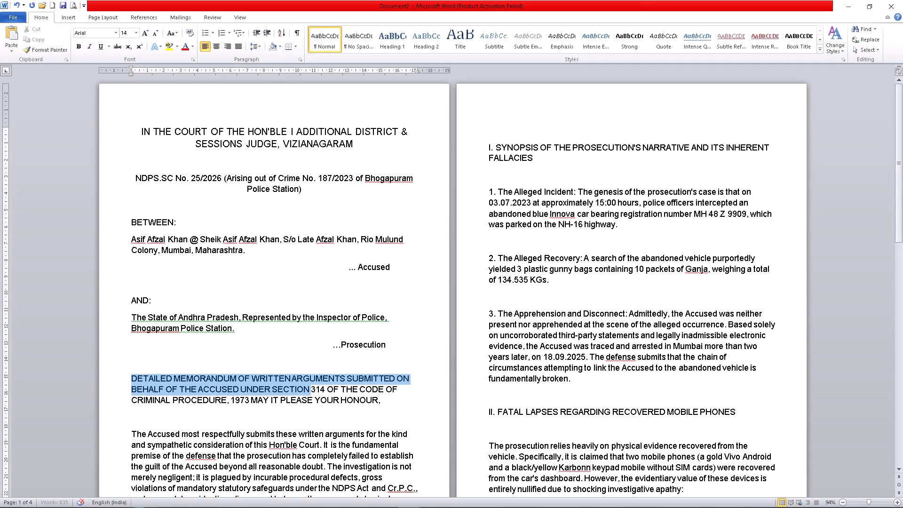
left_click_drag(310, 393, 406, 400)
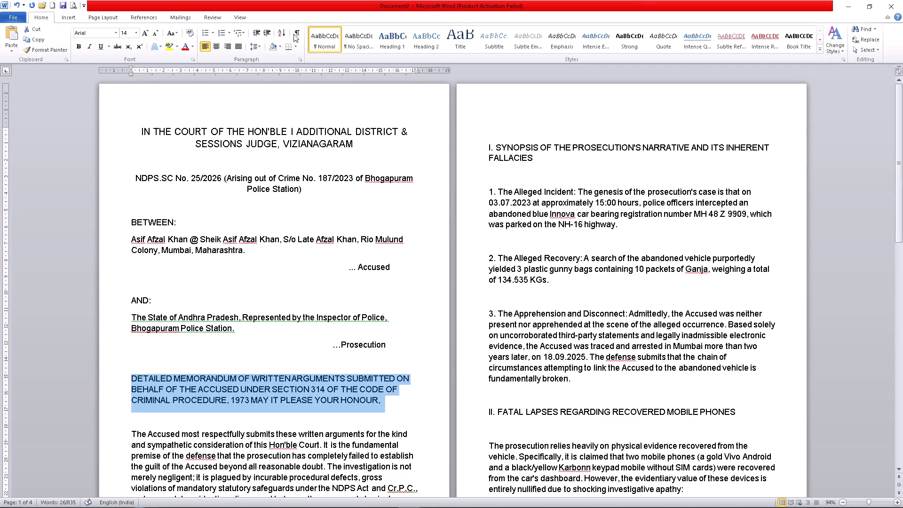
left_click(219, 47)
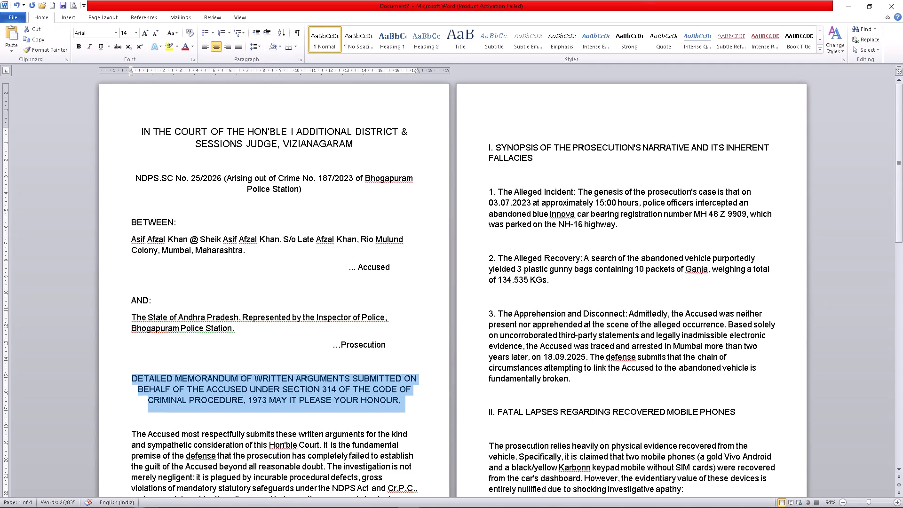
Delete the word "DETAILED" from the start of the memorandum title so it begins with "MEMORANDUM OF WRITTEN ARGUMENTS".
scroll(257, 328, "down", 2)
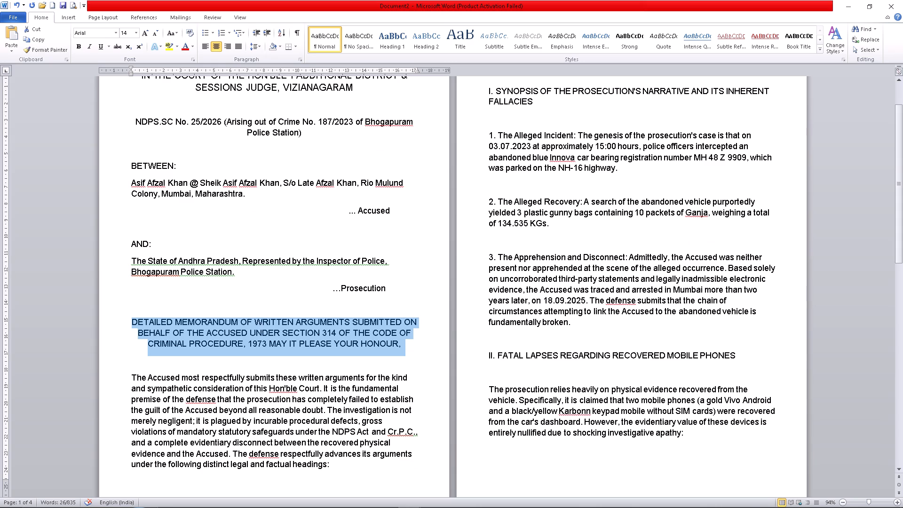
left_click(173, 321)
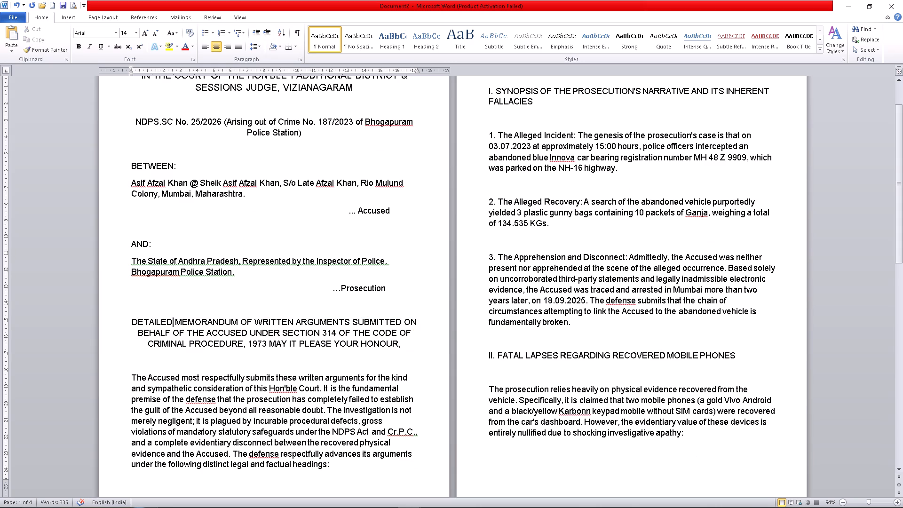
key("BackSpace")
key("BackSpace")
key("BackSpace")
key("BackSpace")
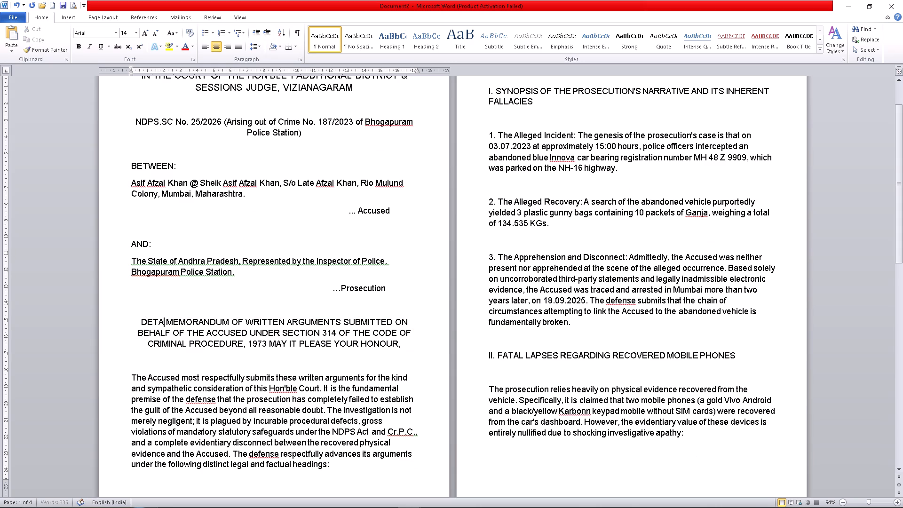
key("BackSpace")
key("BackSpace")
key("BackSpace")
key("BackSpace")
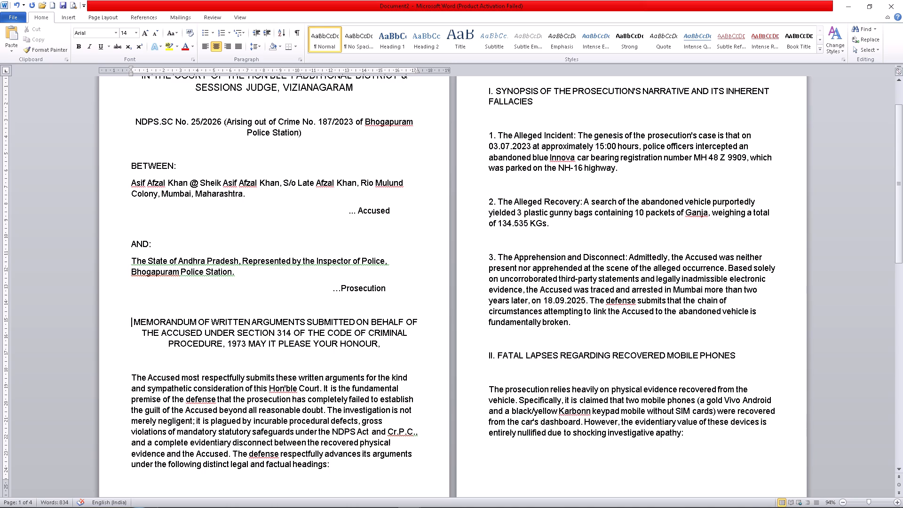
Make the whole memorandum title paragraph, through "MAY IT PLEASE YOUR HONOUR,", bold and underlined.
left_click_drag(126, 317, 126, 317)
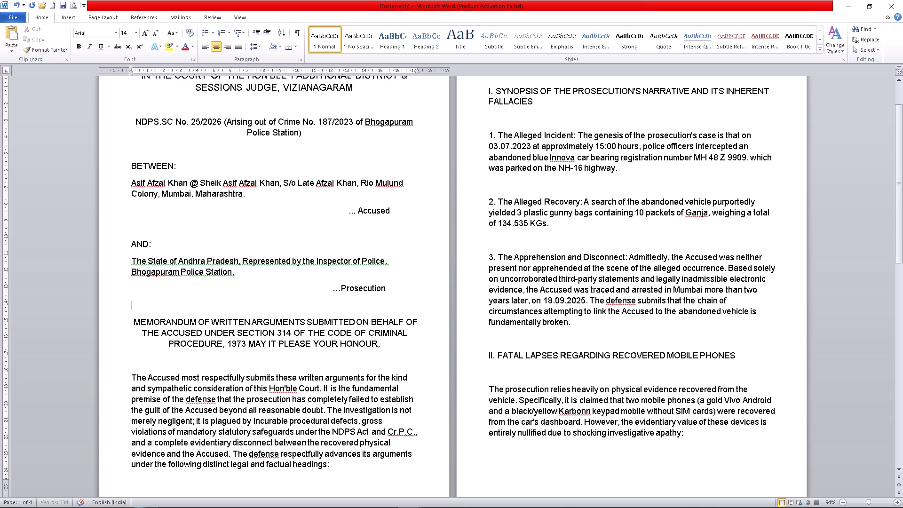
left_click_drag(126, 317, 397, 342)
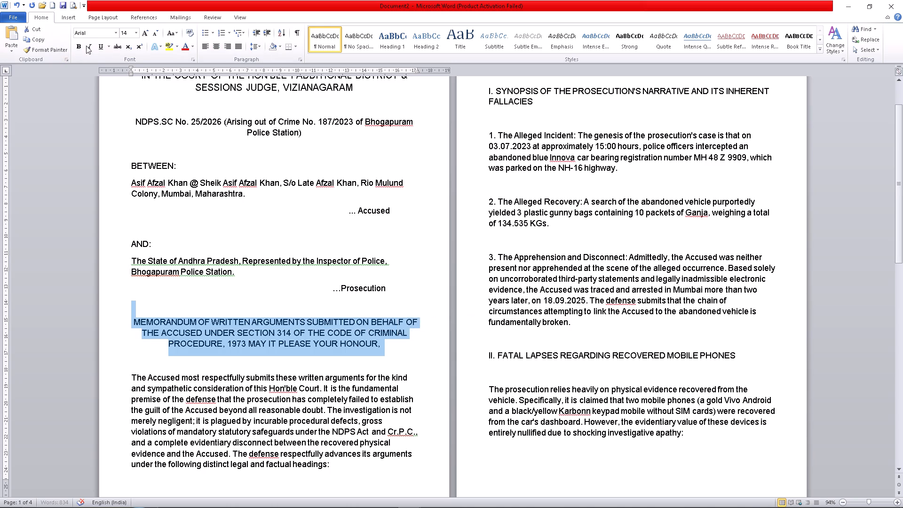
left_click(100, 45)
left_click(81, 45)
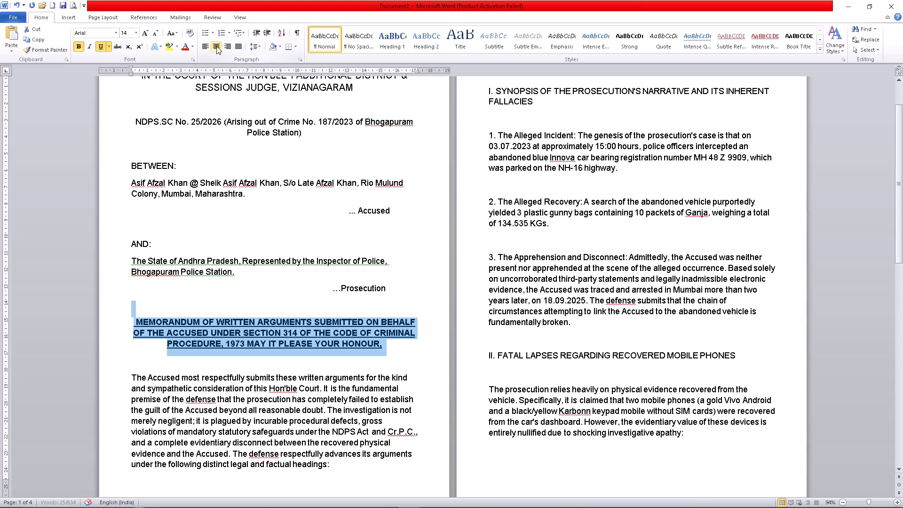
left_click(256, 312)
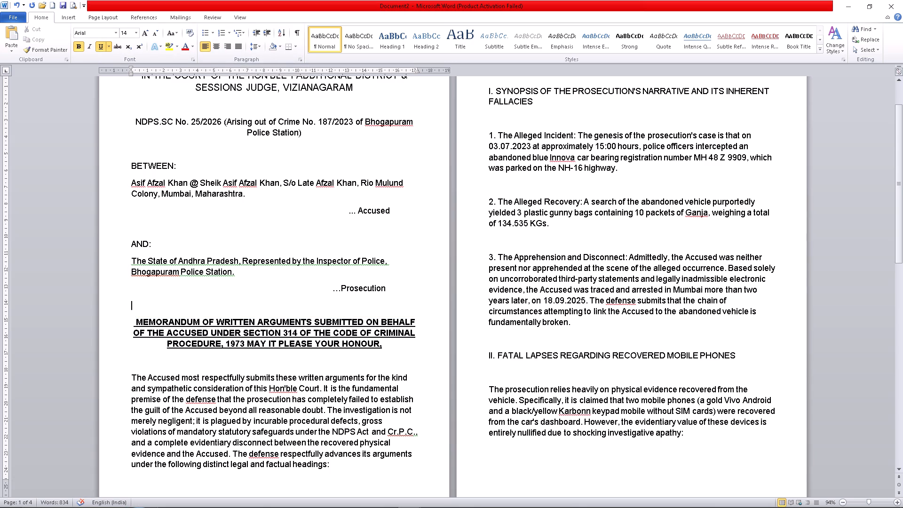
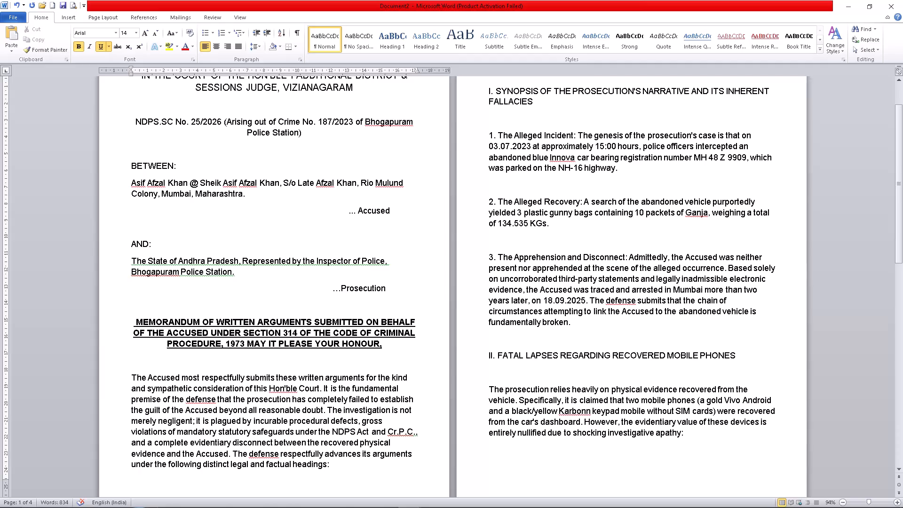
Delete the stray leading space before "MEMORANDUM OF WRITTEN ARGUMENTS" in the memorandum title.
left_click(134, 321)
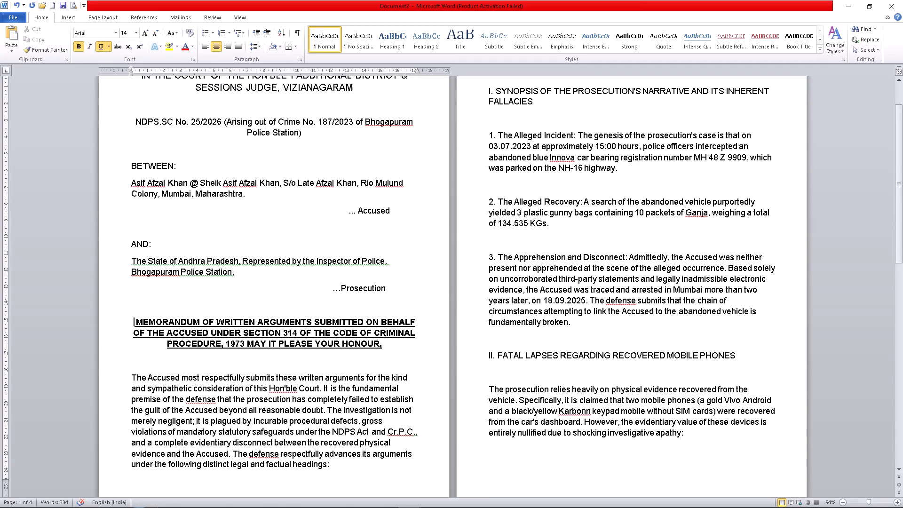
left_click(135, 322)
key("BackSpace")
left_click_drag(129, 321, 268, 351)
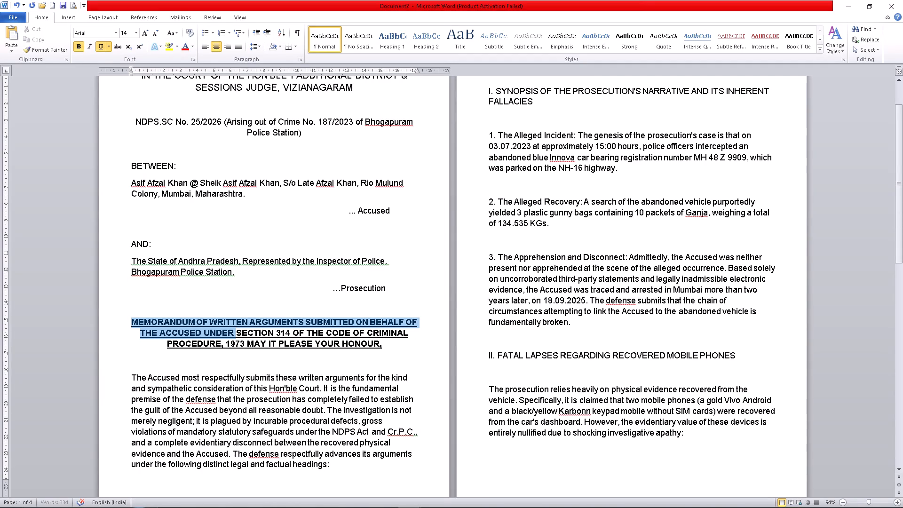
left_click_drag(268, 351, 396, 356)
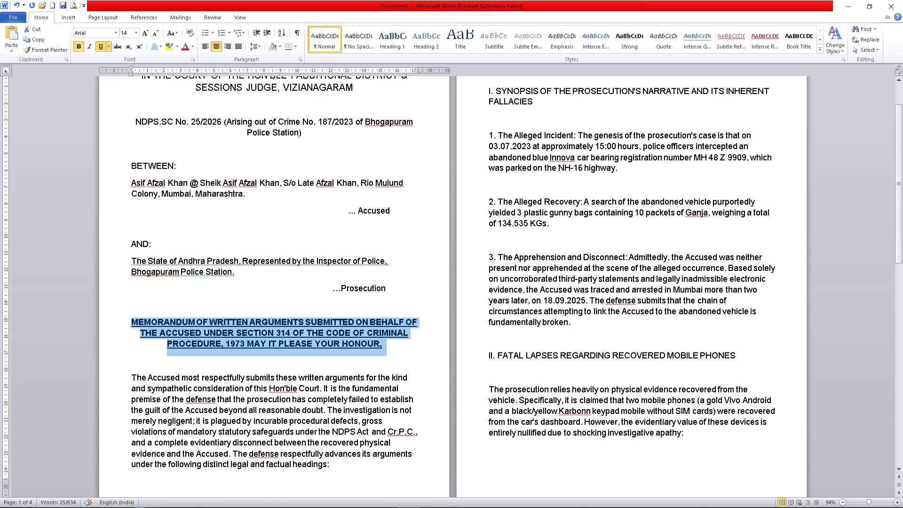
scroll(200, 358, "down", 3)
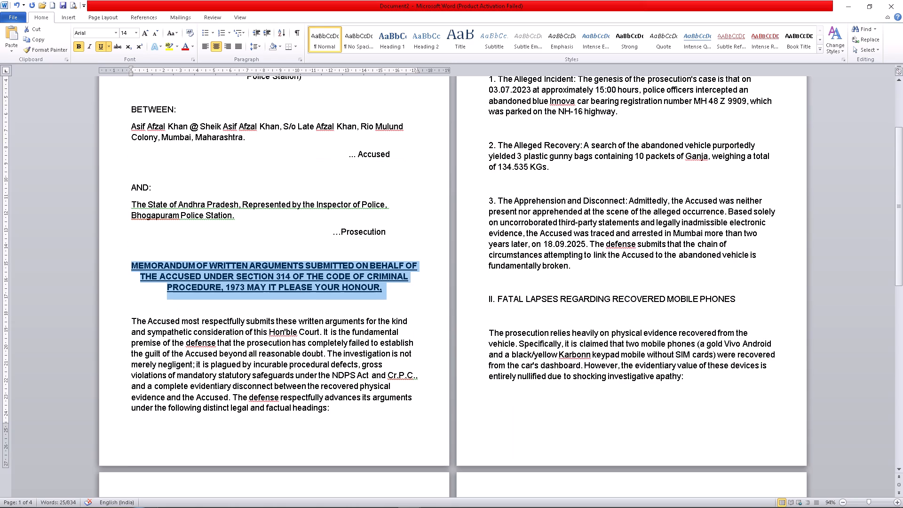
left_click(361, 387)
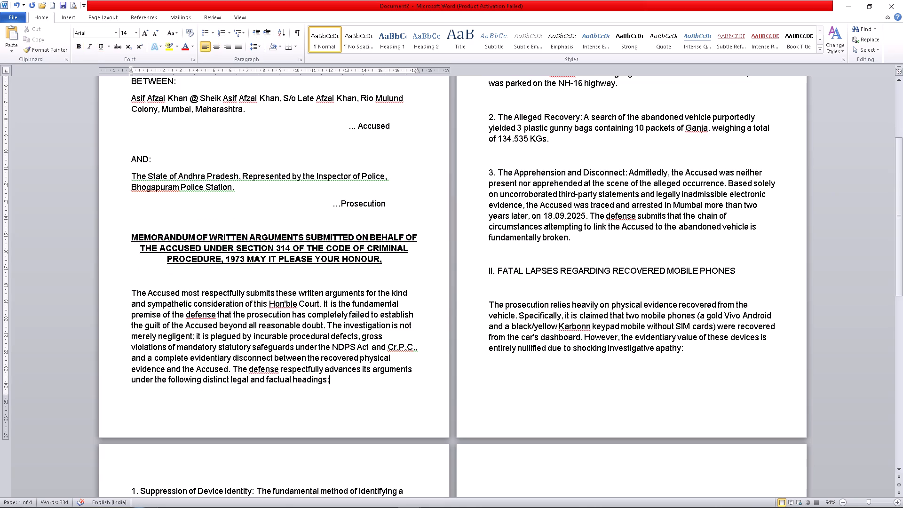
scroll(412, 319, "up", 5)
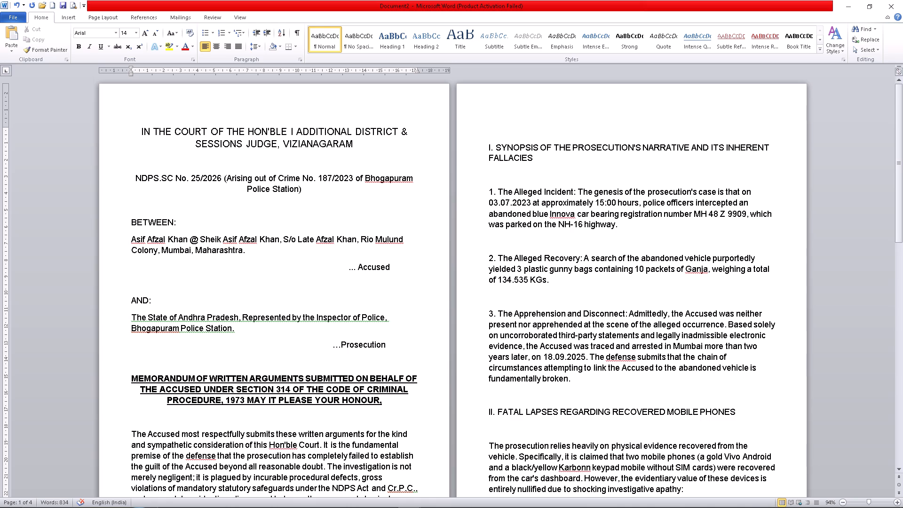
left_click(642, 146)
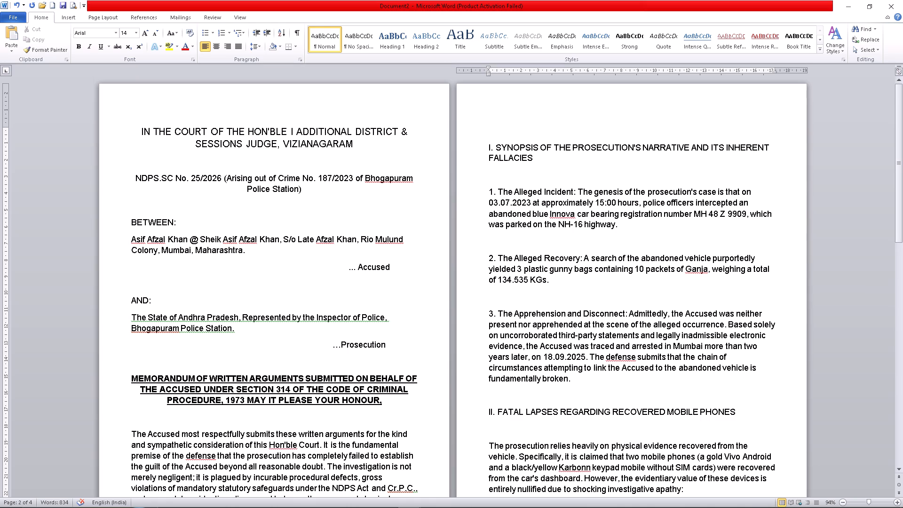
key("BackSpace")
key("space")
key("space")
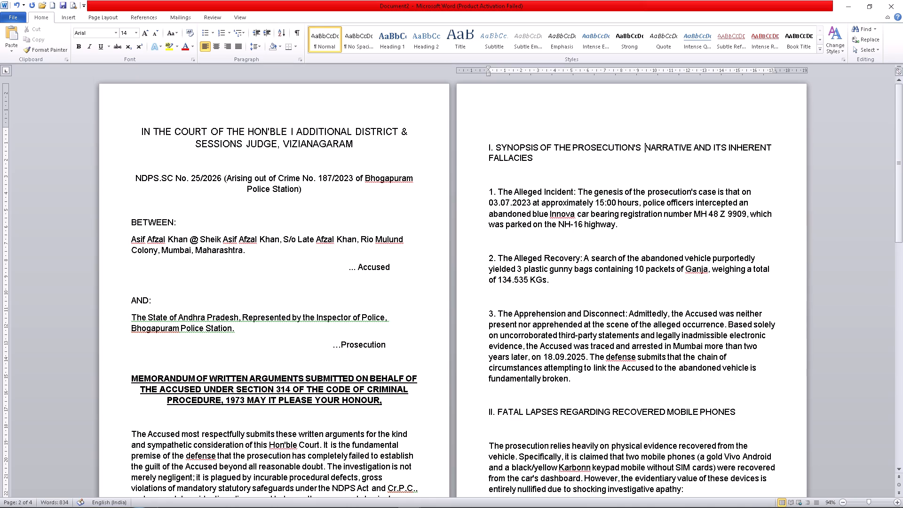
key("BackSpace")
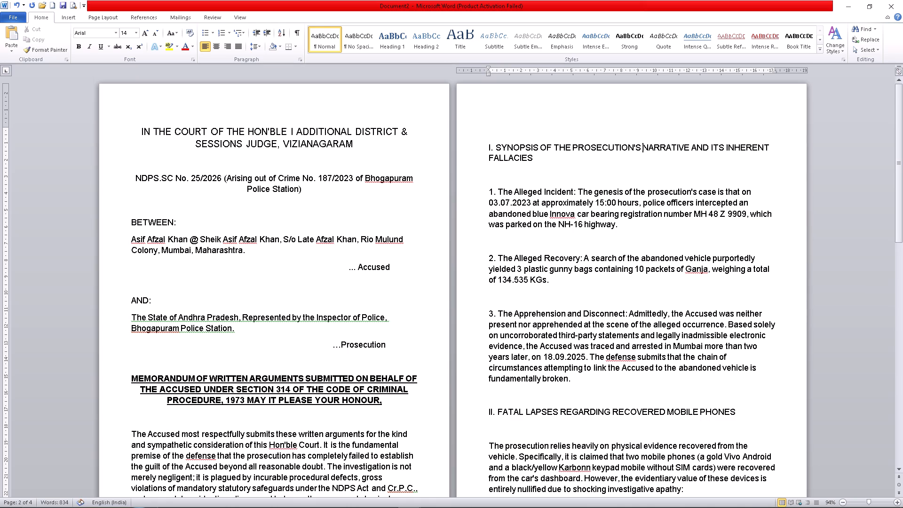
Remove the empty lines below the "I. SYNOPSIS OF THE PROSECUTION'S NARRATIVE" heading and between its numbered items 1, 2 and 3.
left_click(510, 180)
key("BackSpace")
left_click(500, 228)
key("BackSpace")
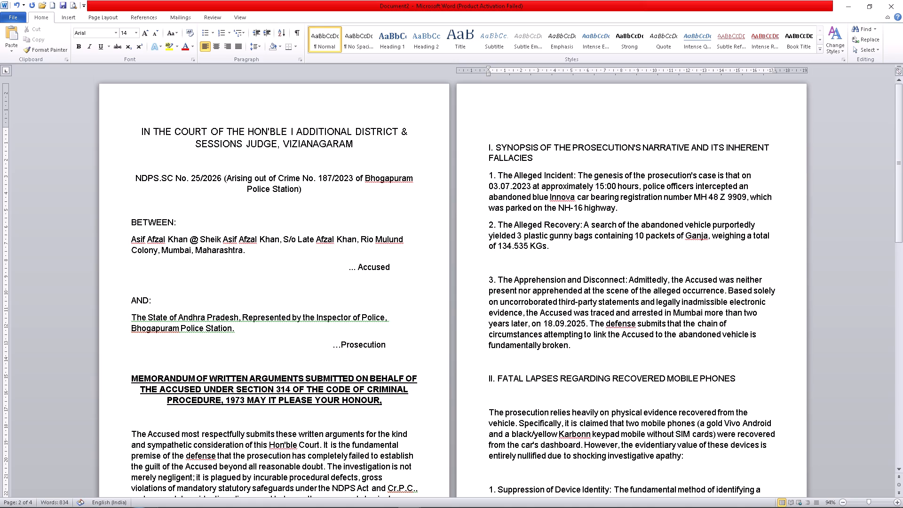
left_click(506, 261)
key("BackSpace")
Make the heading "I. SYNOPSIS OF THE PROSECUTION'S NARRATIVE AND ITS INHERENT FALLACIES" bold.
left_click_drag(487, 144, 536, 166)
left_click(80, 42)
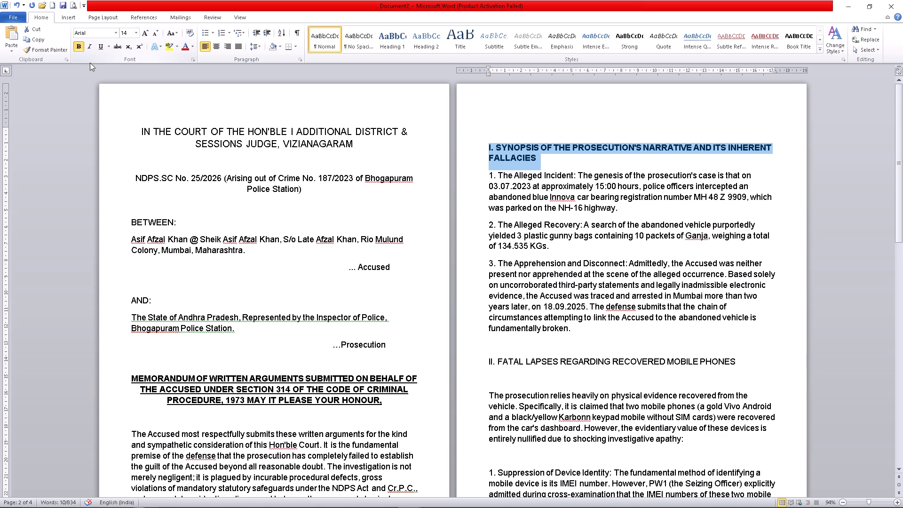
Remove the empty line below the heading "II. FATAL LAPSES REGARDING RECOVERED MOBILE PHONES" and make that heading bold.
left_click(501, 383)
key("BackSpace")
left_click_drag(485, 360, 625, 361)
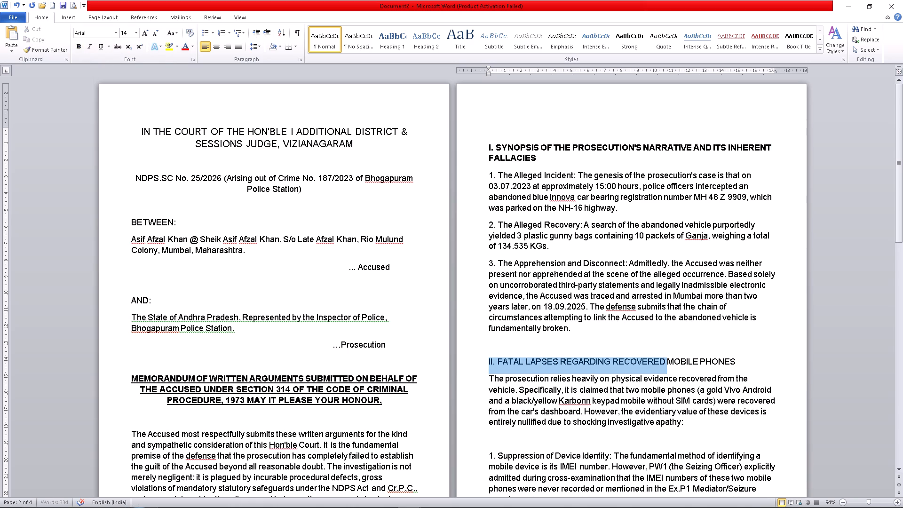
left_click_drag(625, 361, 744, 363)
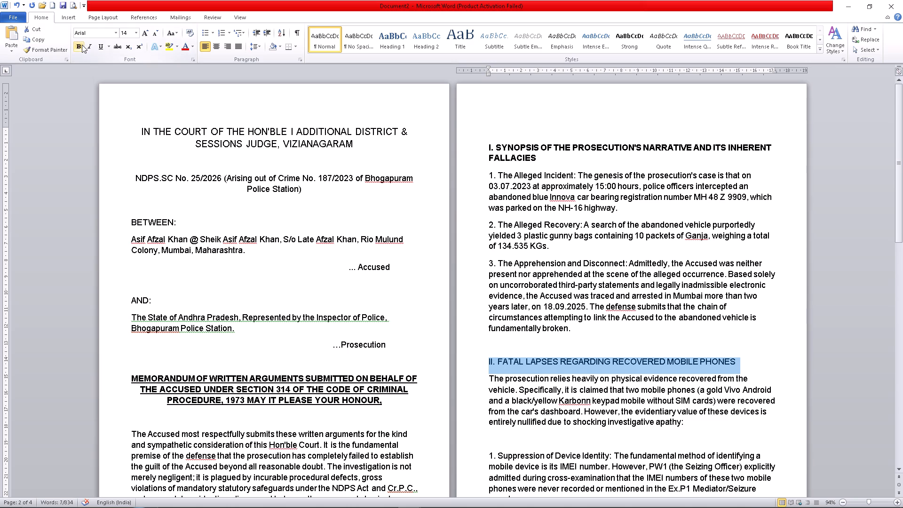
left_click(82, 45)
Remove the empty lines before items "1. Suppression of Device Identity" and "2. Breach of Evidentiary Integrity" in section II.
scroll(406, 248, "down", 5)
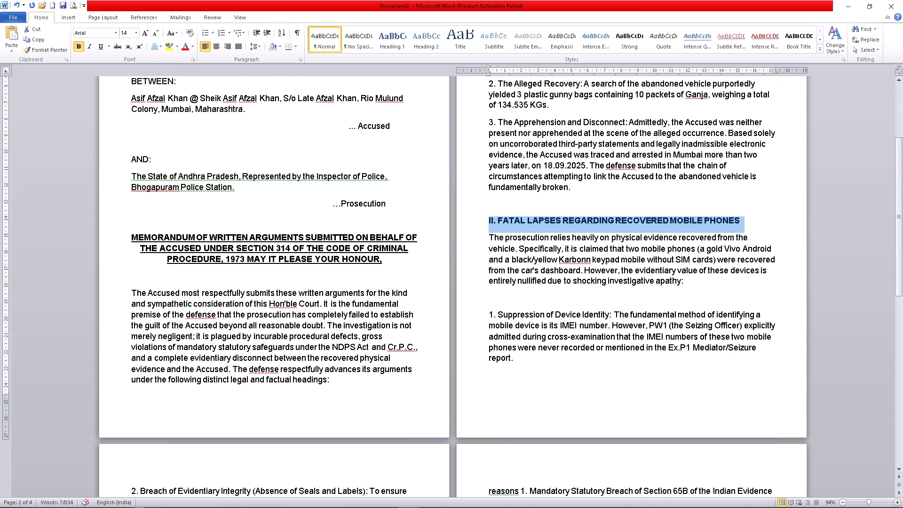
left_click(514, 303)
key("BackSpace")
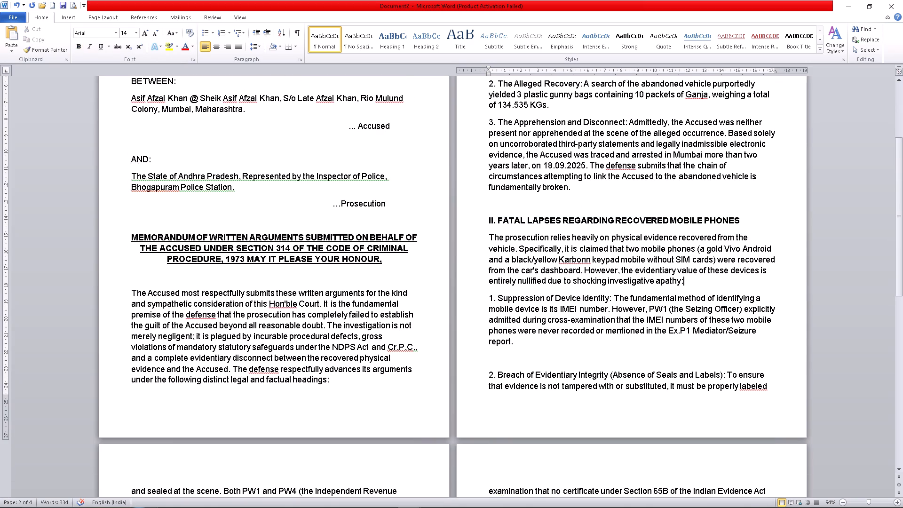
left_click(508, 365)
key("BackSpace")
Retype the space before "and sealed at the scene" in section II, item 2.
scroll(509, 368, "down", 2)
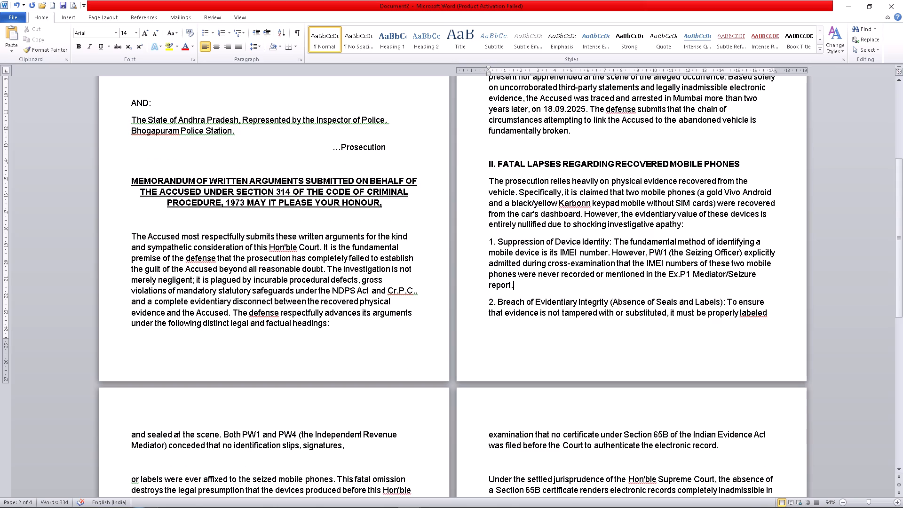
left_click(129, 437)
key("BackSpace")
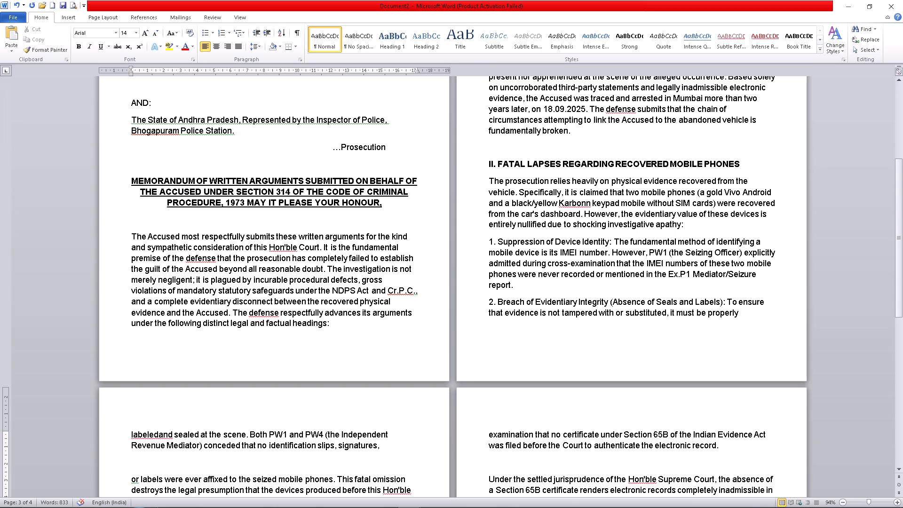
key("space")
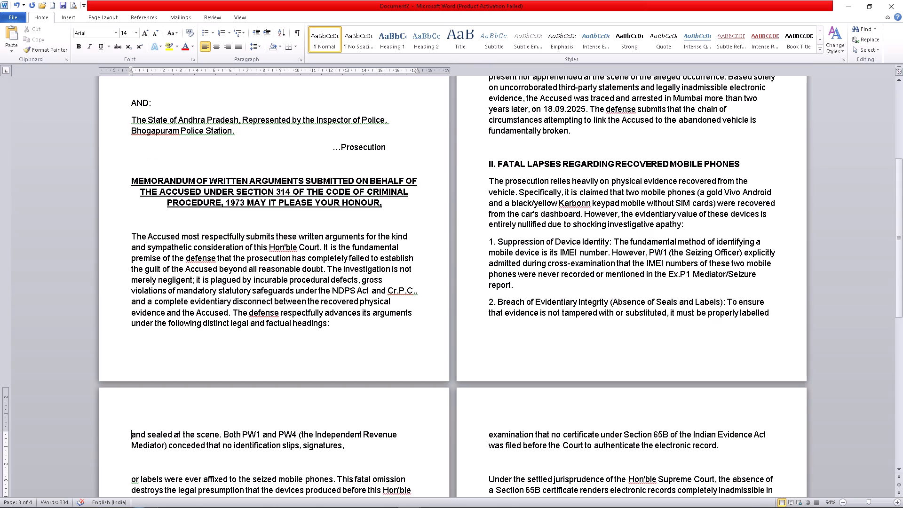
Join "or labels were ever affixed" to the preceding text ending "signatures," with a space, and remove the empty line before item 3.
scroll(204, 455, "down", 3)
left_click(131, 395)
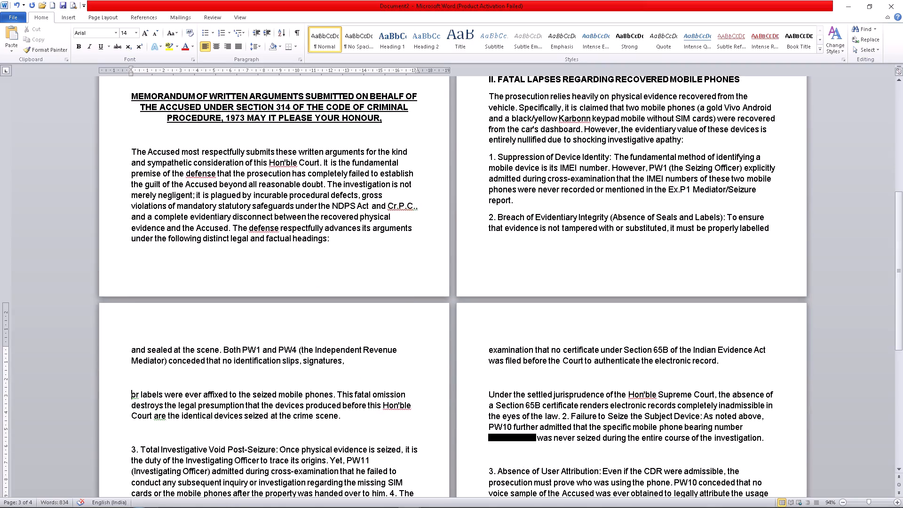
key("BackSpace")
key("BackSpace")
key("space")
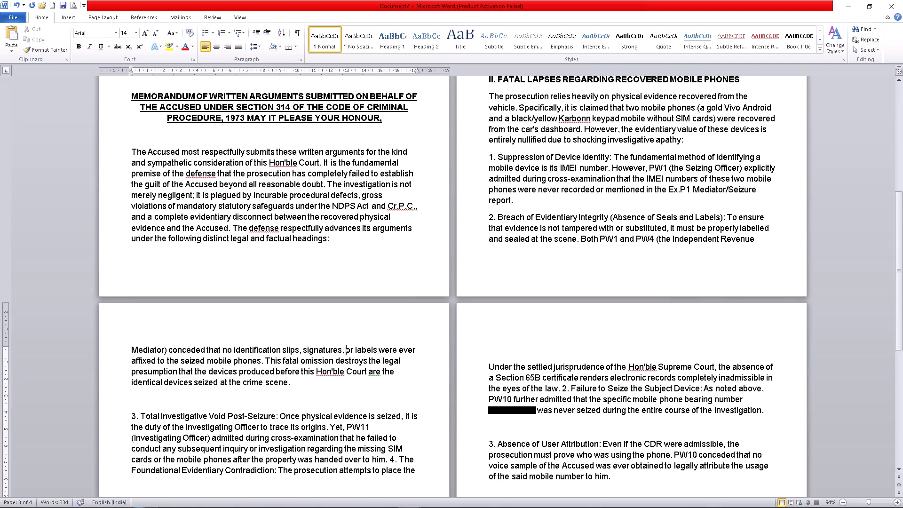
left_click(151, 407)
key("BackSpace")
Join the paragraph starting "Accused at the scene using Call Data Records" to "The prosecution attempts to place the" with a space.
scroll(152, 406, "down", 3)
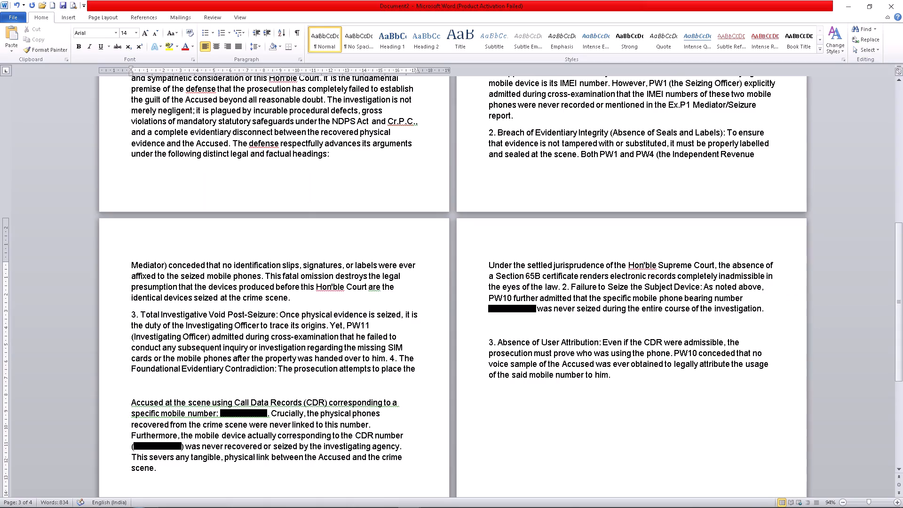
left_click(131, 403)
key("BackSpace")
key("BackSpace")
key("space")
Make the heading "III. TOTAL INADMISSIBILITY OF CALL DATA RECORDS (CDR)" bold.
scroll(134, 401, "down", 3)
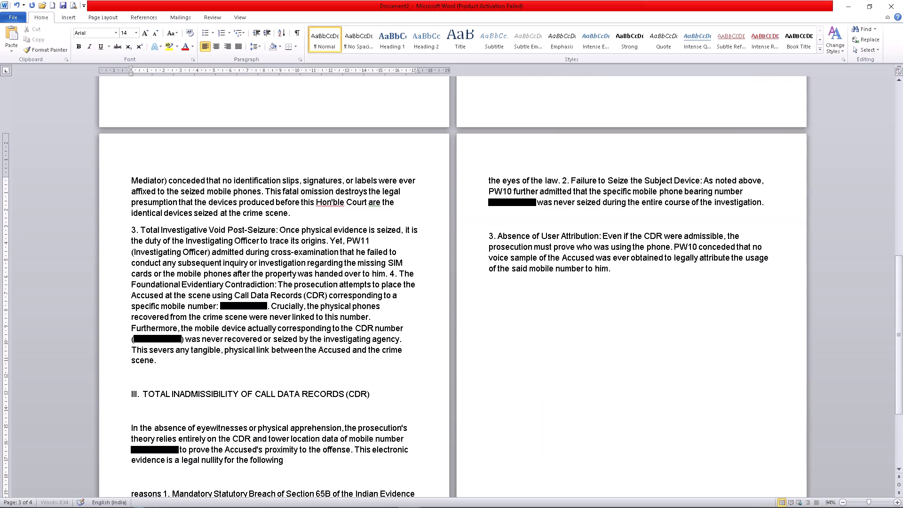
left_click(141, 387)
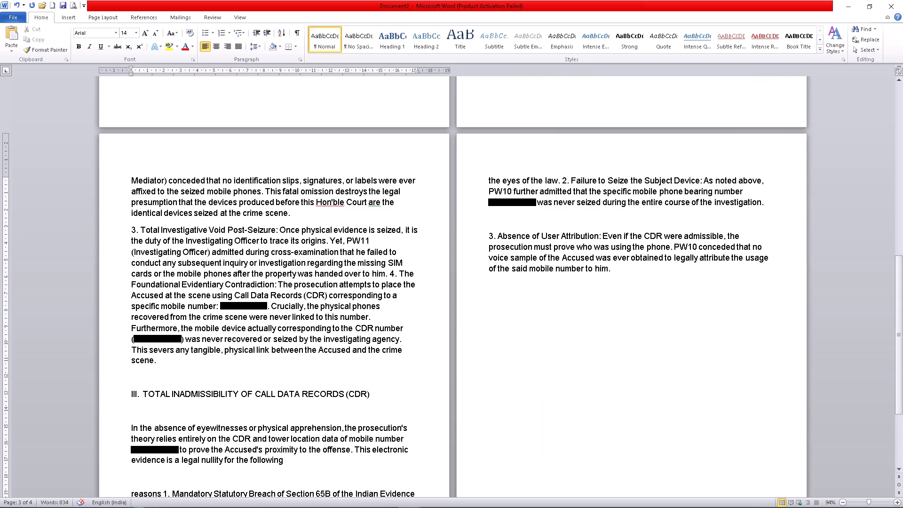
left_click_drag(127, 395, 378, 394)
left_click(79, 48)
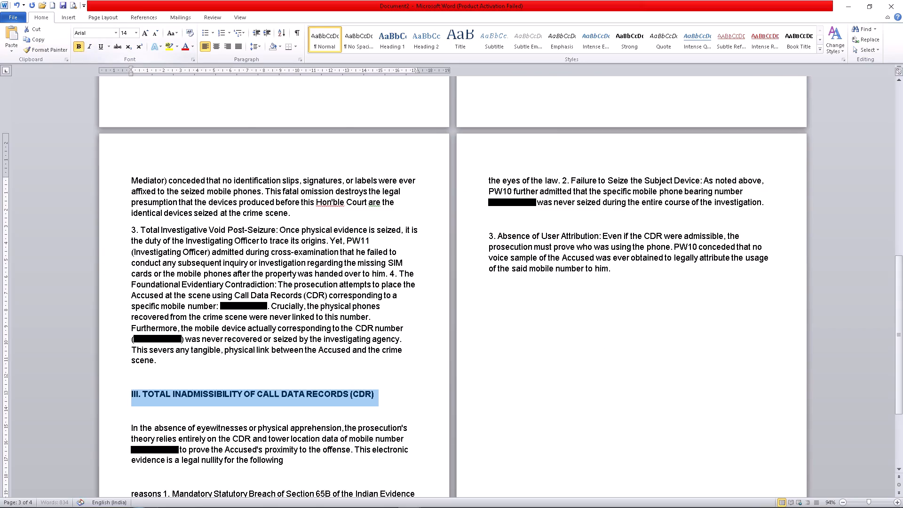
In section III, remove the empty lines before "reasons 1. Mandatory Statutory Breach" and before "Under the settled jurisprudence".
scroll(225, 321, "down", 3)
left_click(160, 391)
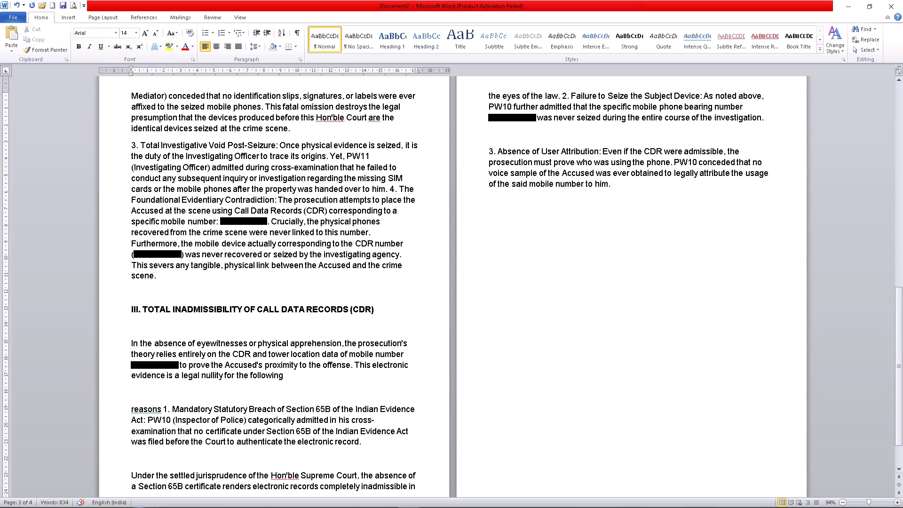
key("BackSpace")
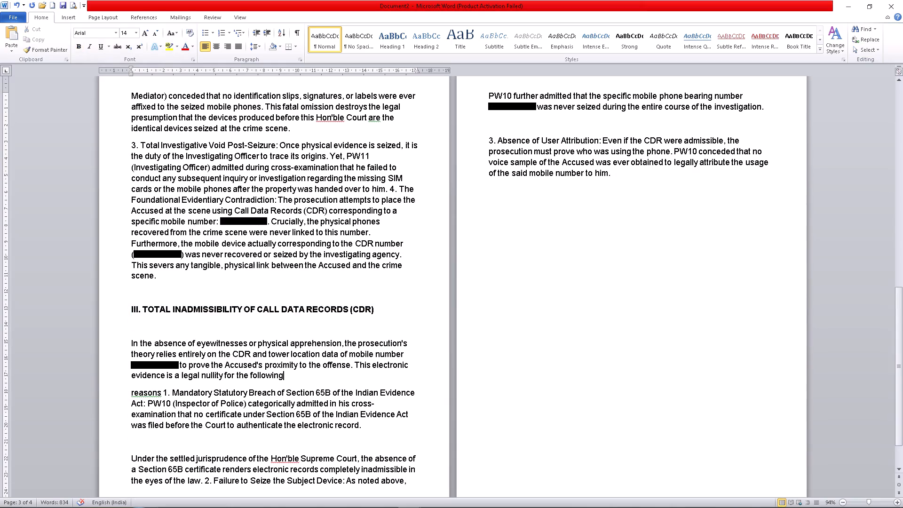
scroll(199, 389, "down", 1)
left_click(162, 413)
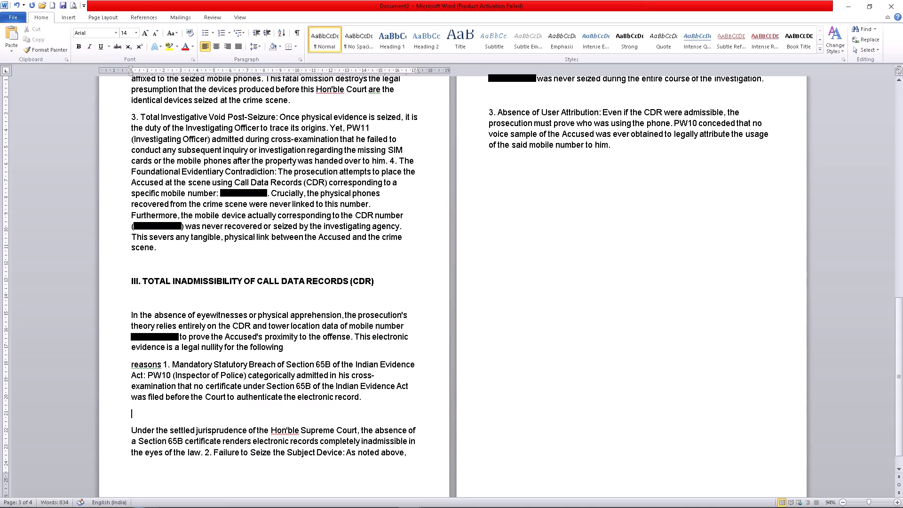
key("BackSpace")
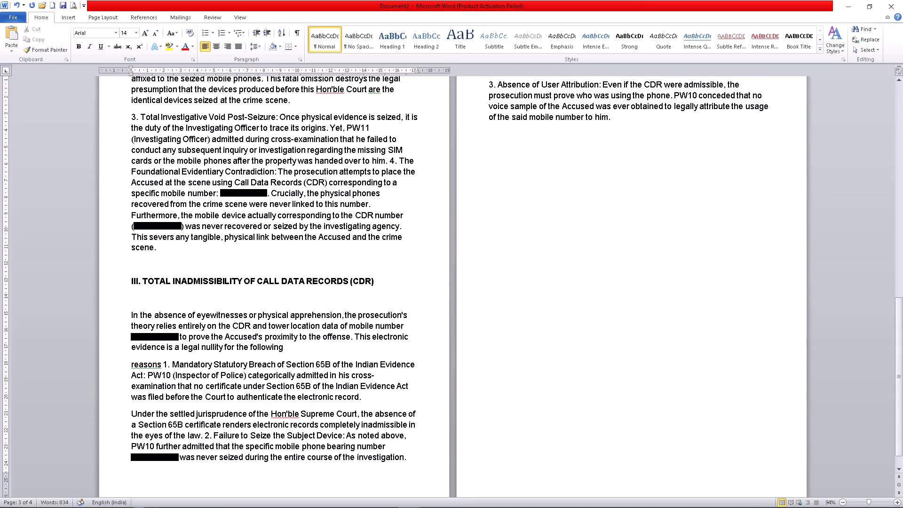
Start a new paragraph at "2. Failure to Seize the Subject Device" in section III, after "in the eyes of the law.".
scroll(451, 441, "up", 9)
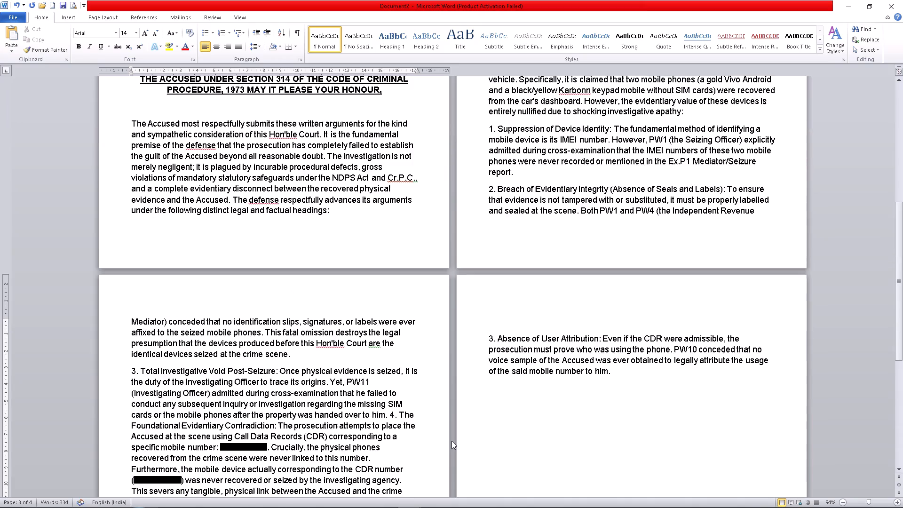
scroll(451, 441, "down", 5)
scroll(403, 339, "down", 2)
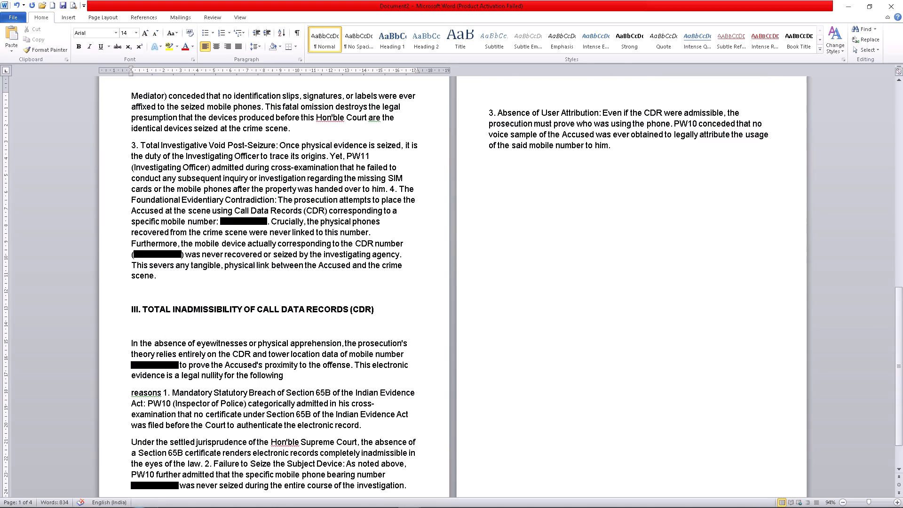
scroll(403, 339, "down", 1)
scroll(298, 350, "down", 2)
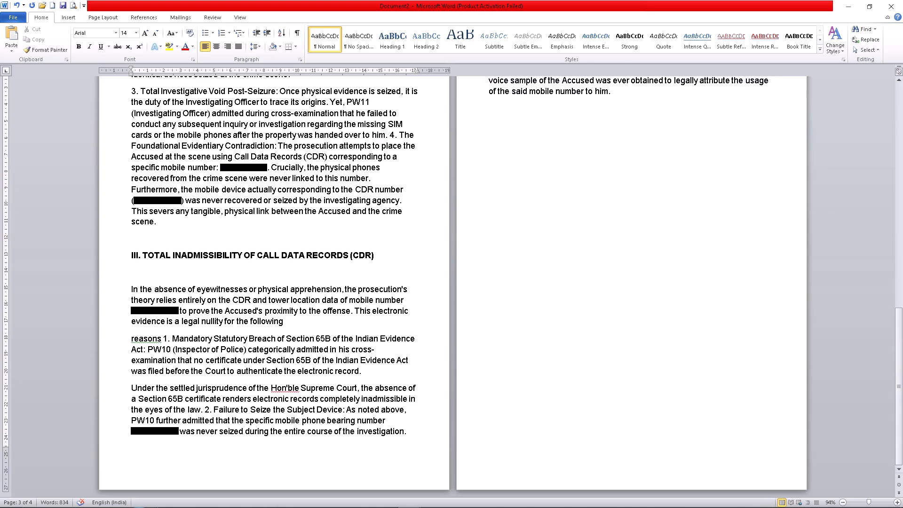
left_click(205, 412)
key("Return")
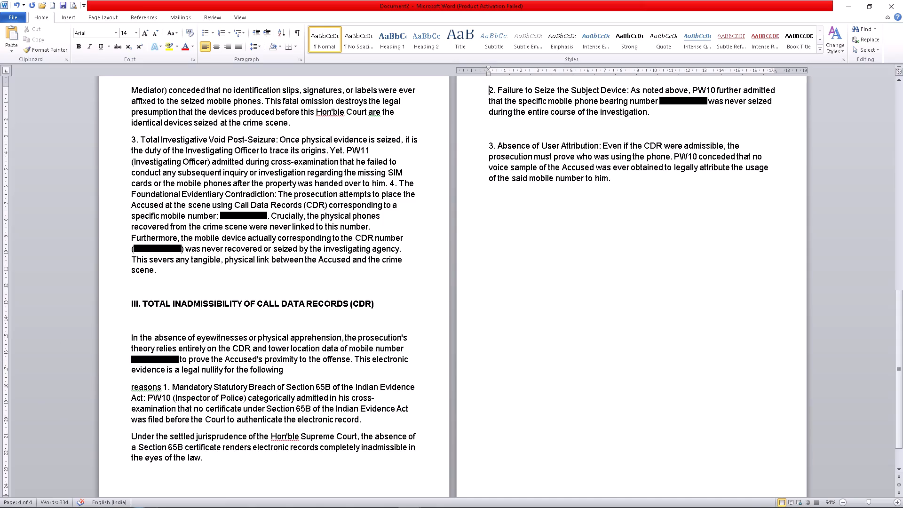
Review the formatted document from the court title through section III for remaining layout and paragraph-break problems.
scroll(146, 298, "up", 3)
scroll(151, 347, "up", 5)
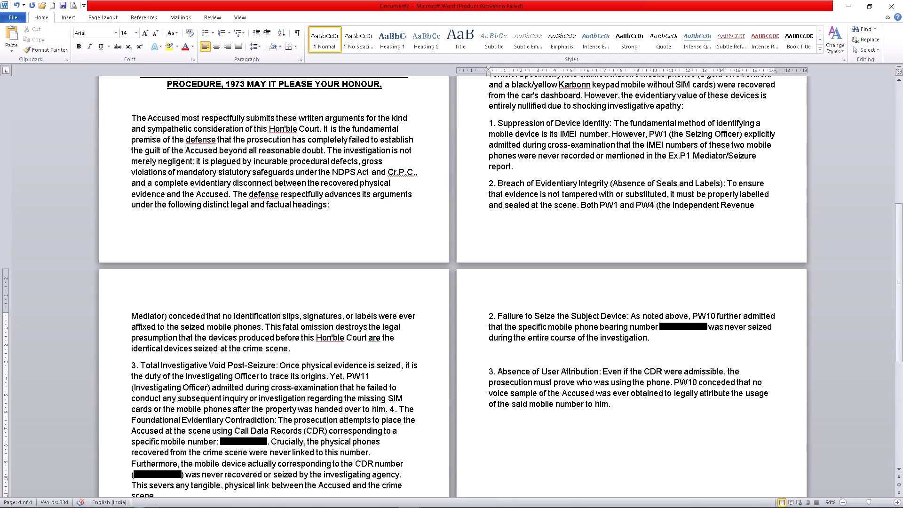
scroll(153, 352, "up", 4)
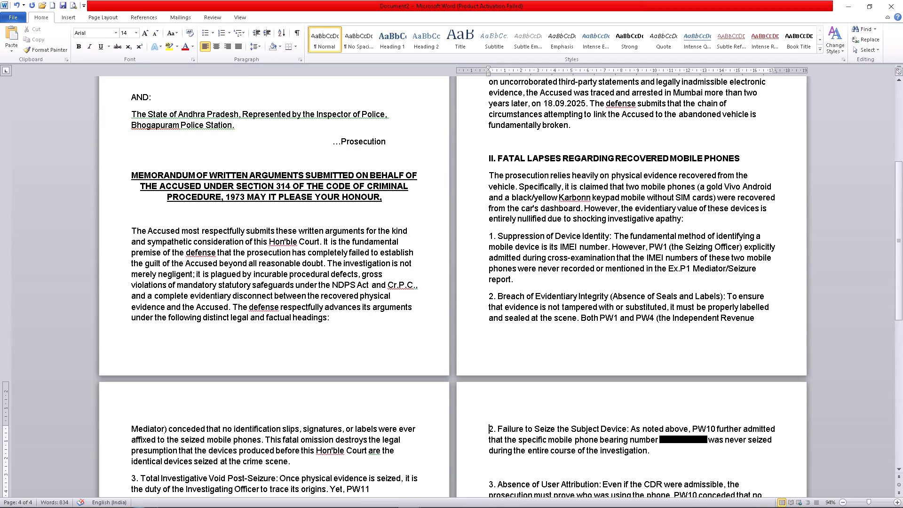
scroll(570, 257, "up", 4)
scroll(510, 302, "up", 5)
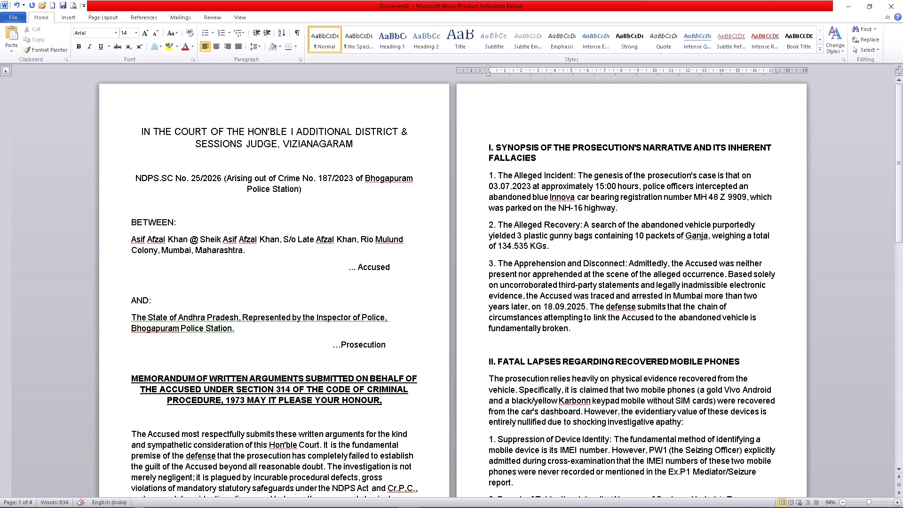
scroll(474, 329, "down", 2)
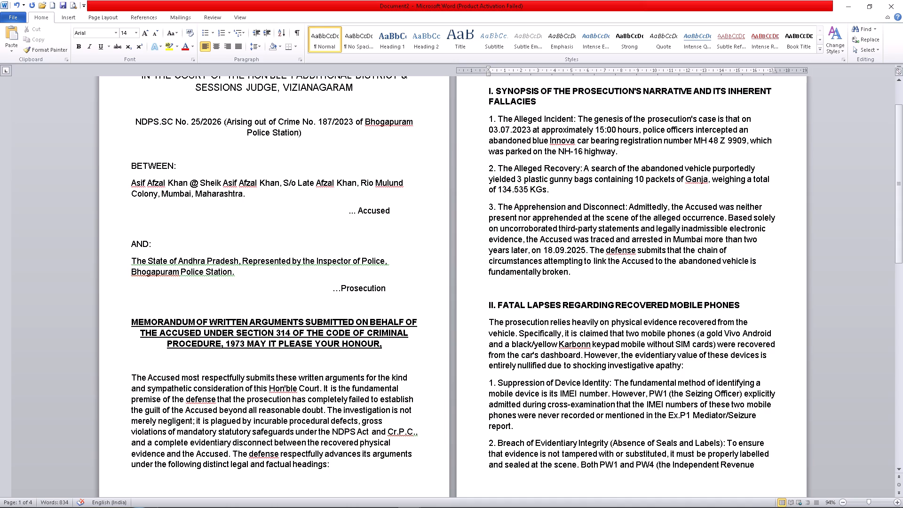
scroll(543, 330, "down", 3)
scroll(487, 357, "down", 4)
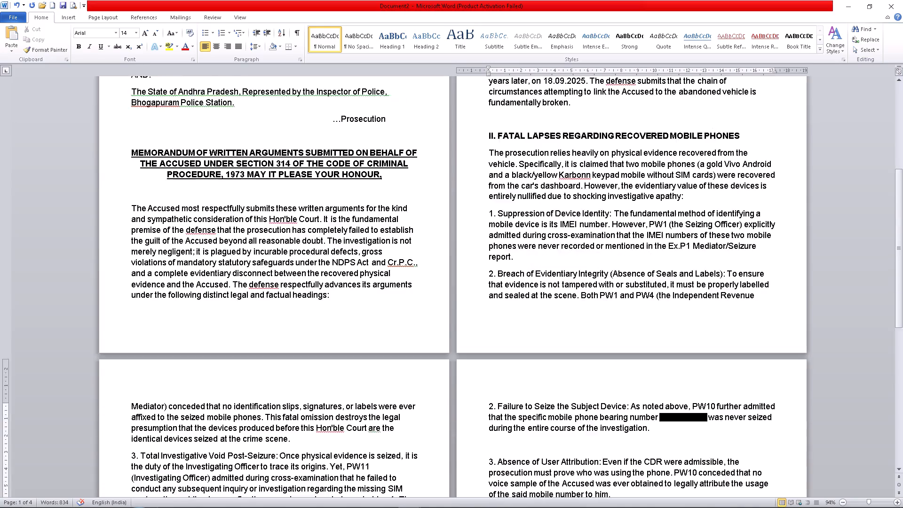
scroll(354, 352, "down", 5)
scroll(278, 376, "down", 7)
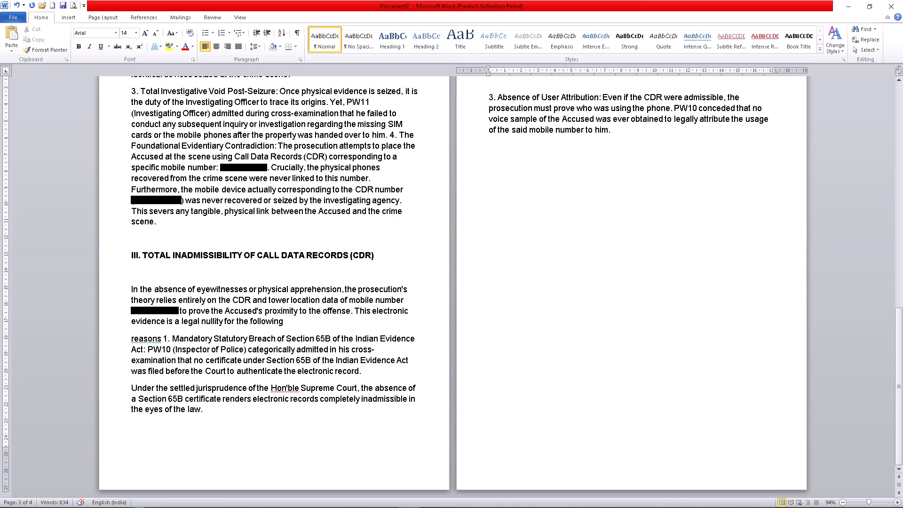
In section III, rejoin "reasons" to "legal nullity for the following" with a space and start a new paragraph at "1. Mandatory Statutory Breach".
left_click(128, 339)
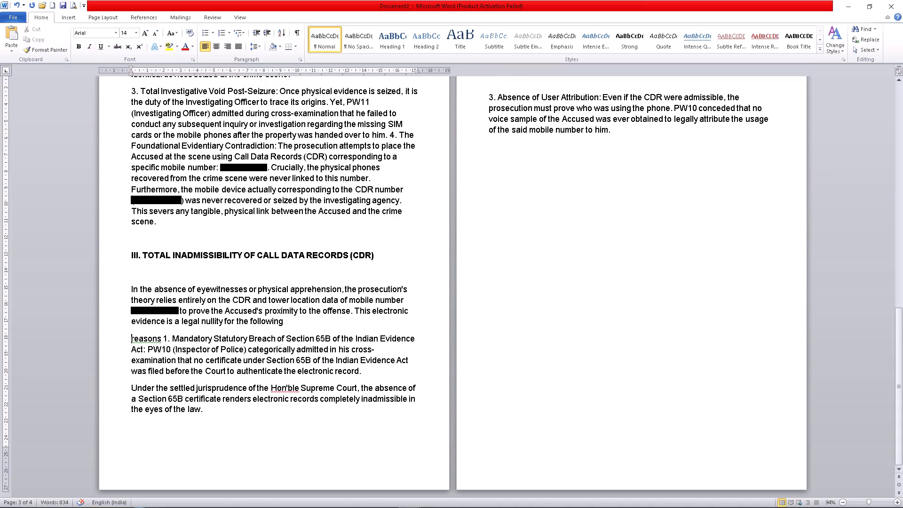
key("BackSpace")
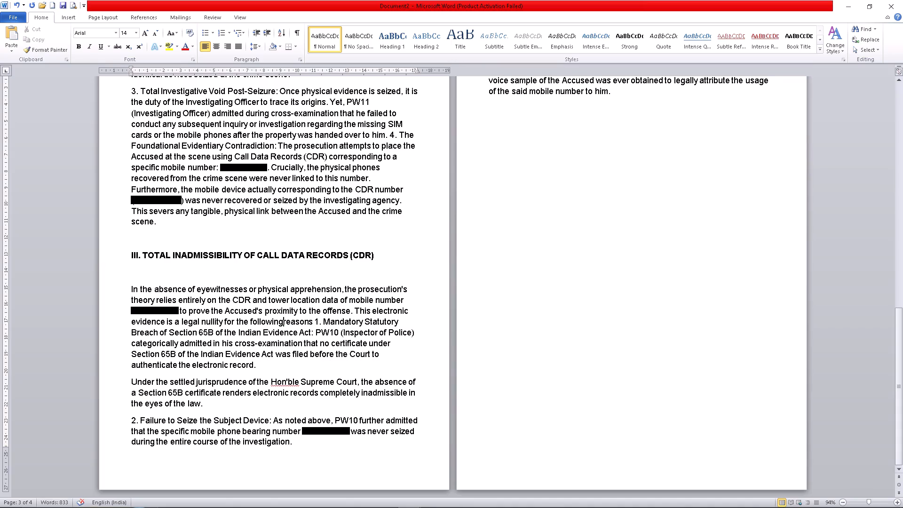
key("space")
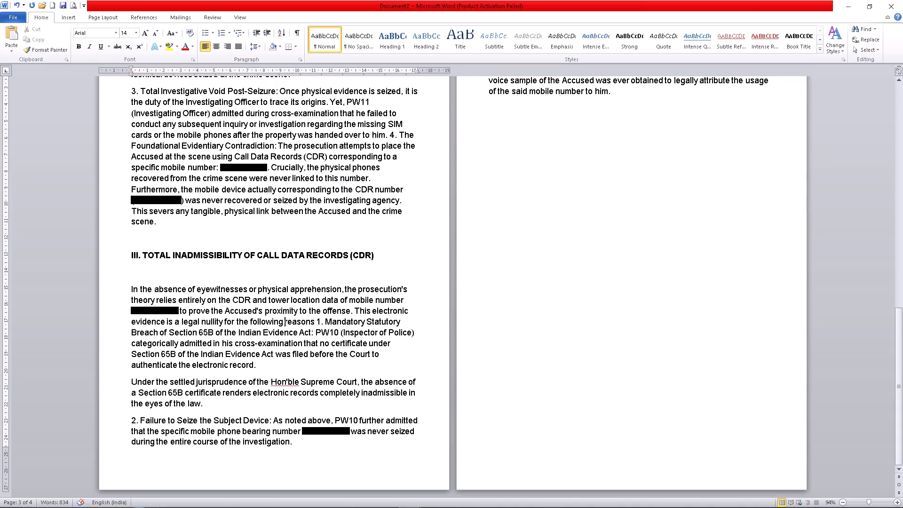
left_click(315, 322)
key("Return")
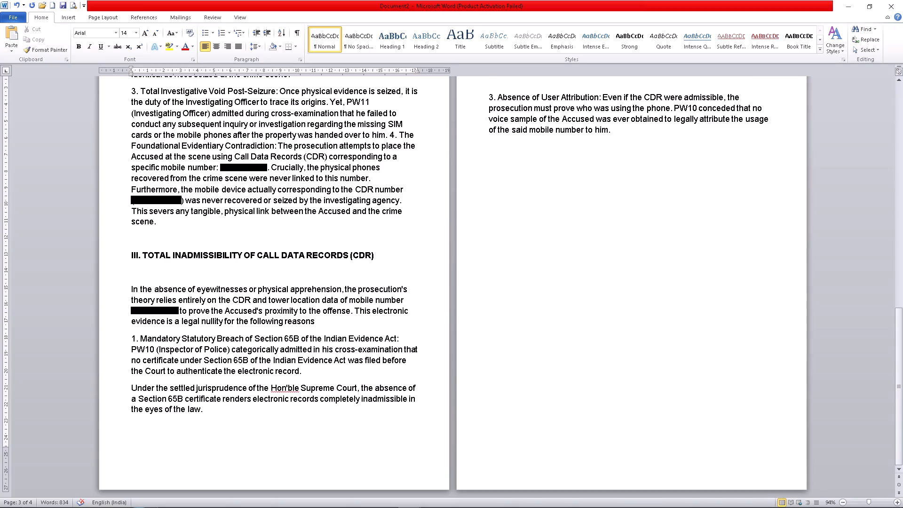
Join the paragraph starting "Under the settled jurisprudence" to the end of item 1, after "authenticate the electronic record.", with a space.
left_click(131, 389)
key("BackSpace")
key("space")
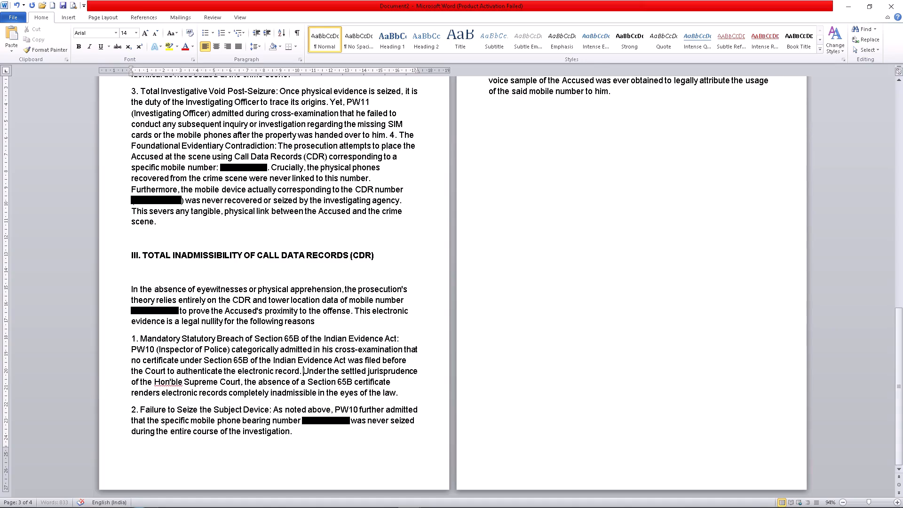
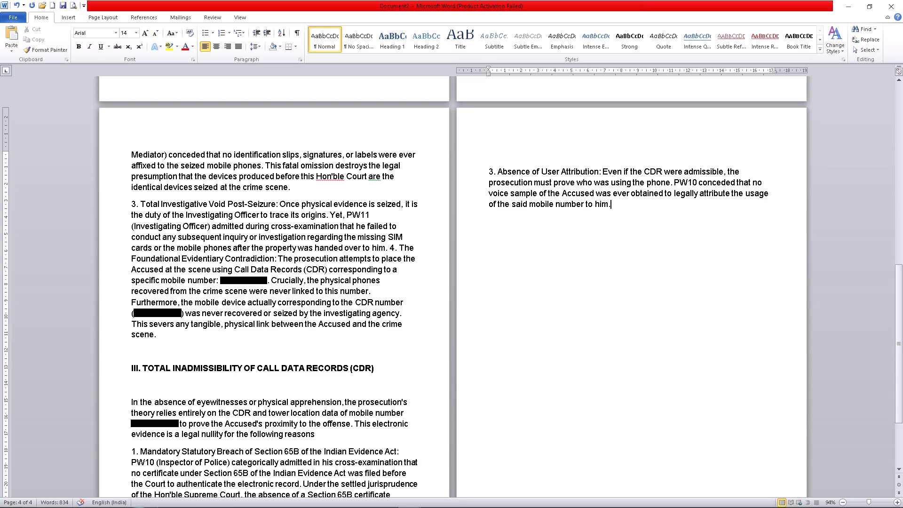
Paste the copied text, starting with section IV, as a new paragraph after "the said mobile number to him.".
key("Return")
key("ctrl+v")
Make the court title "IN THE COURT OF THE HON'BLE I ADDITIONAL DISTRICT & SESSIONS JUDGE, VIZIANAGARAM" bold.
scroll(382, 282, "up", 8)
scroll(483, 297, "up", 6)
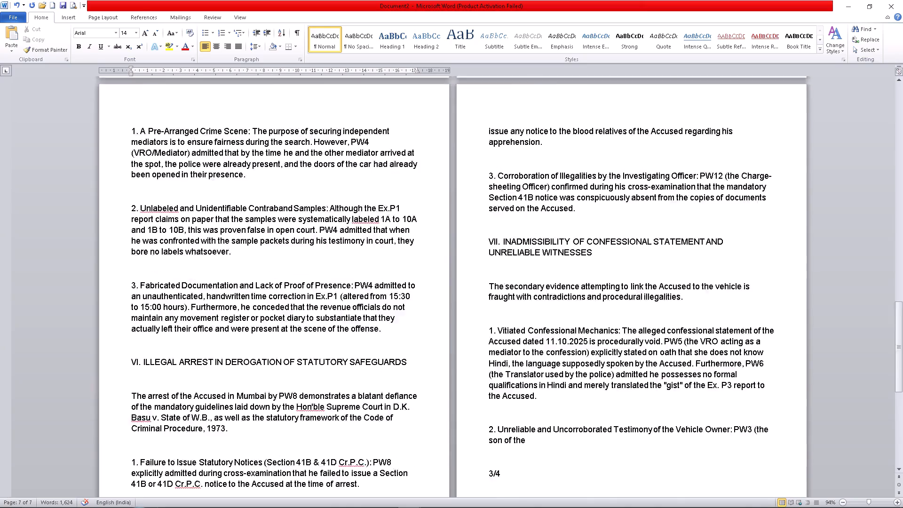
scroll(497, 294, "up", 19)
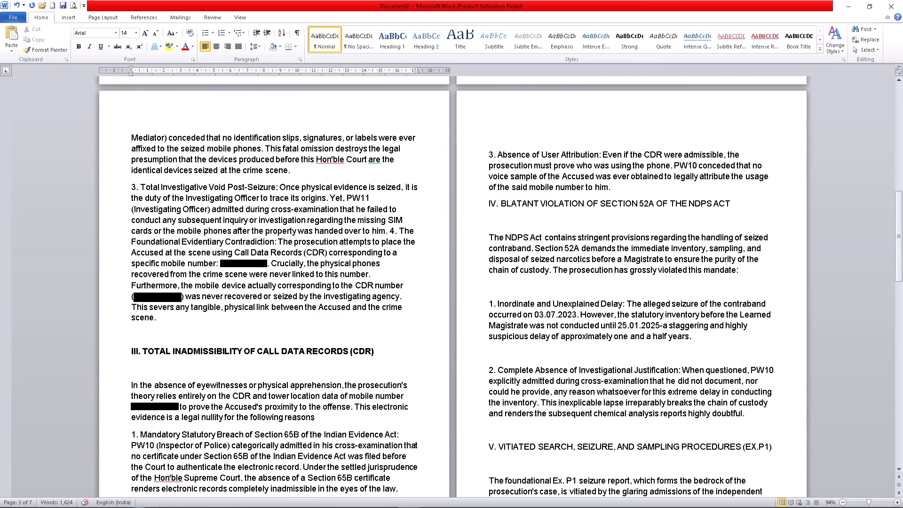
scroll(498, 294, "up", 19)
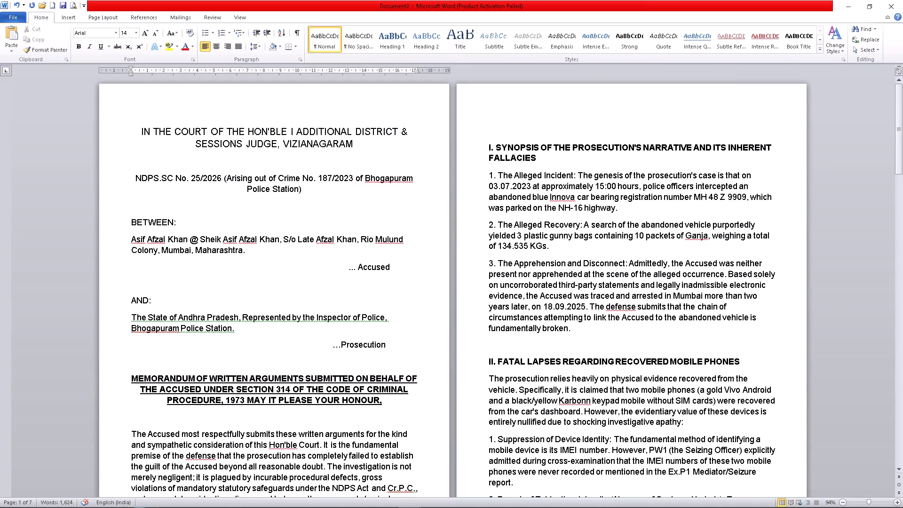
left_click_drag(132, 125, 368, 156)
left_click(79, 48)
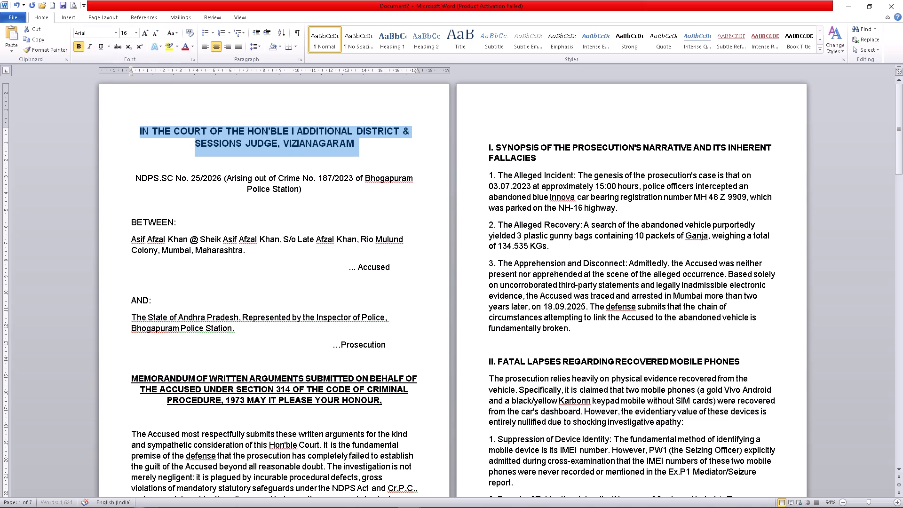
left_click(393, 162)
Remove the empty lines above "BETWEEN:" and "AND:" in the party details on the first page.
left_click(151, 208)
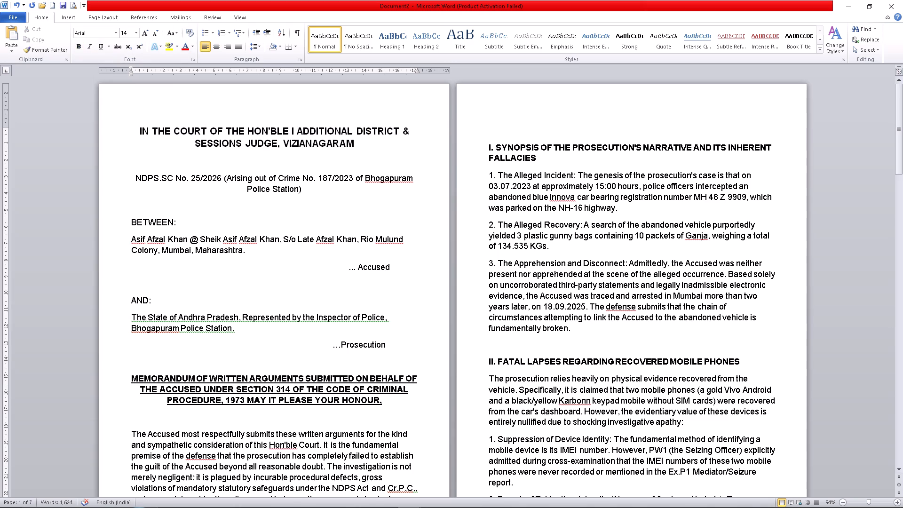
key("BackSpace")
left_click(148, 270)
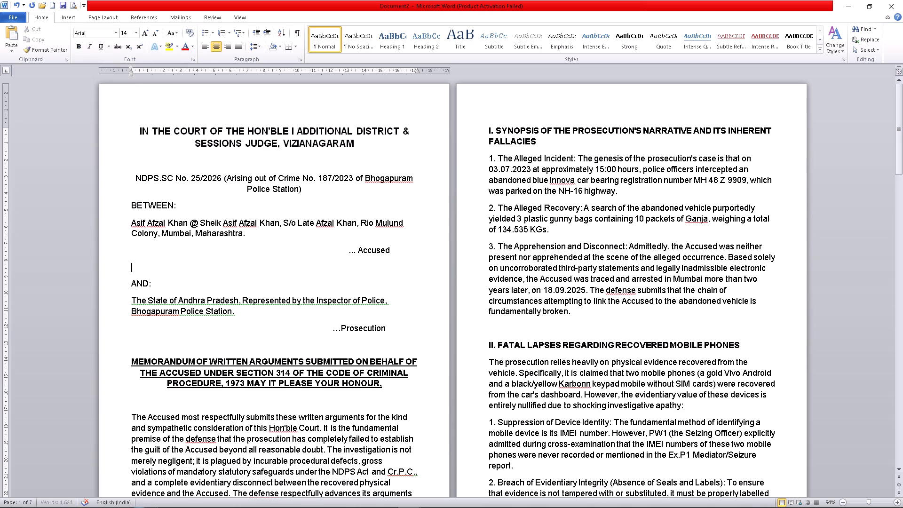
key("BackSpace")
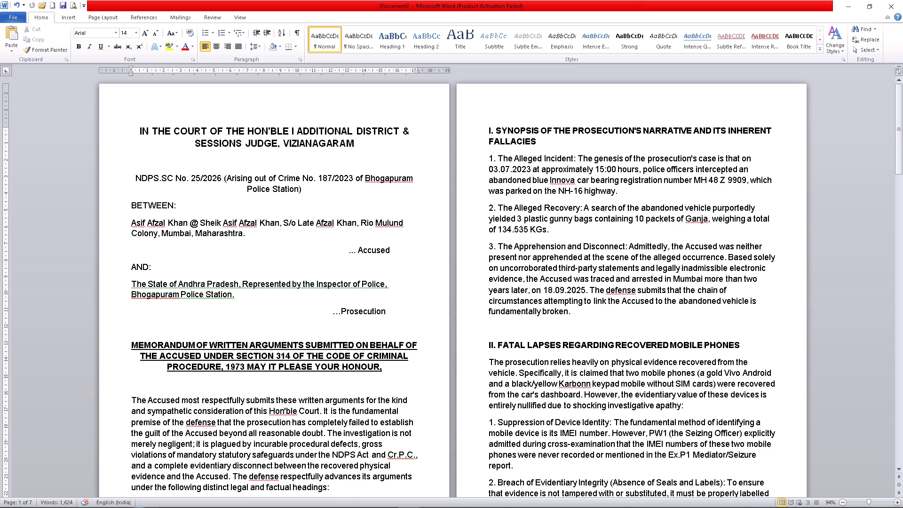
Insert an empty line below the heading "II. FATAL LAPSES REGARDING RECOVERED MOBILE PHONES".
left_click(742, 349)
key("Return")
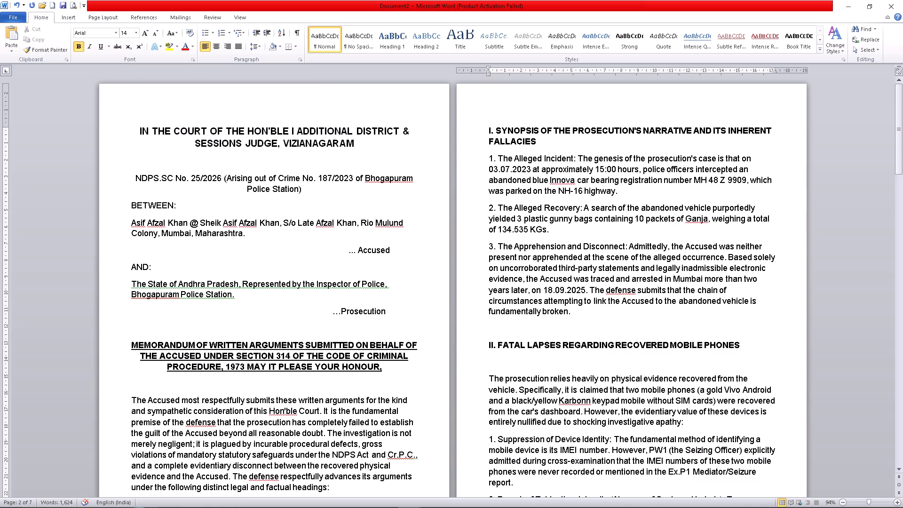
Insert an empty line below the section I synopsis heading and undo the automatic list numbering.
left_click(541, 143)
key("Return")
left_click(221, 34)
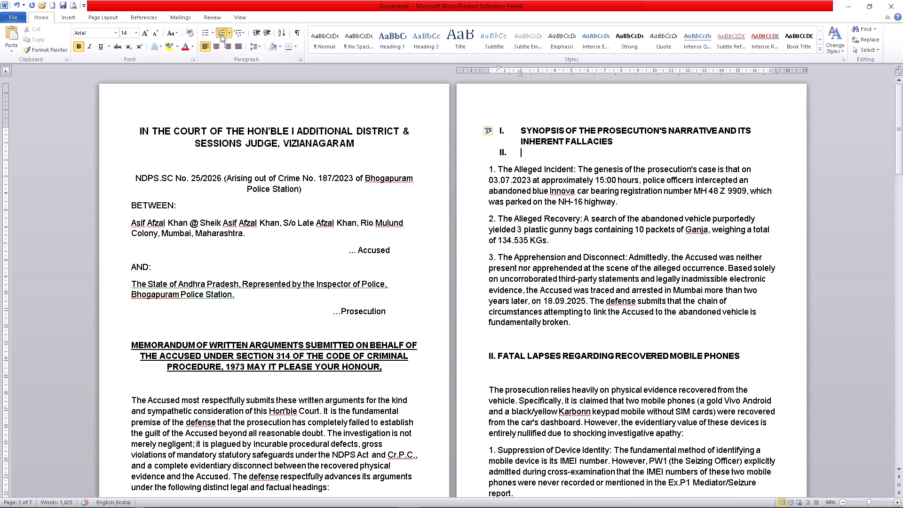
left_click(15, 5)
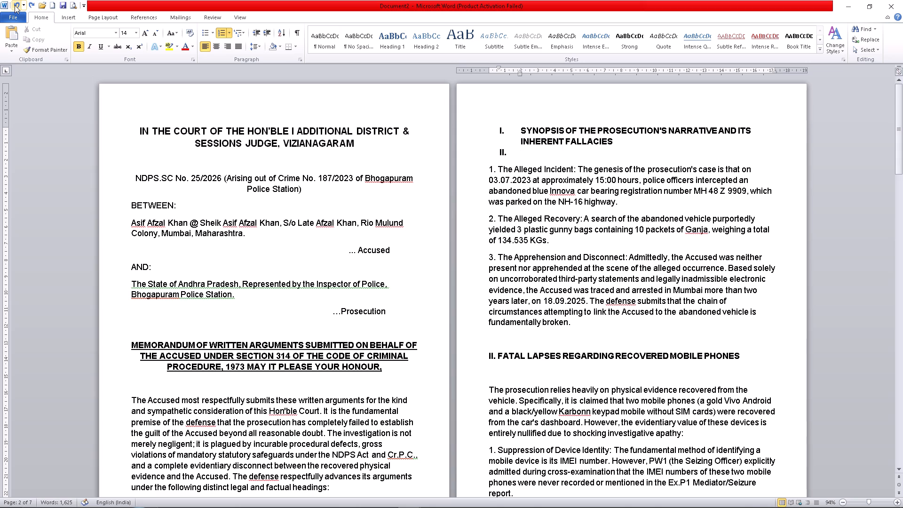
left_click(15, 5)
In section II, start a new paragraph at "4. The Foundational Evidentiary Contradiction", after "handed over to him.".
scroll(515, 264, "down", 3)
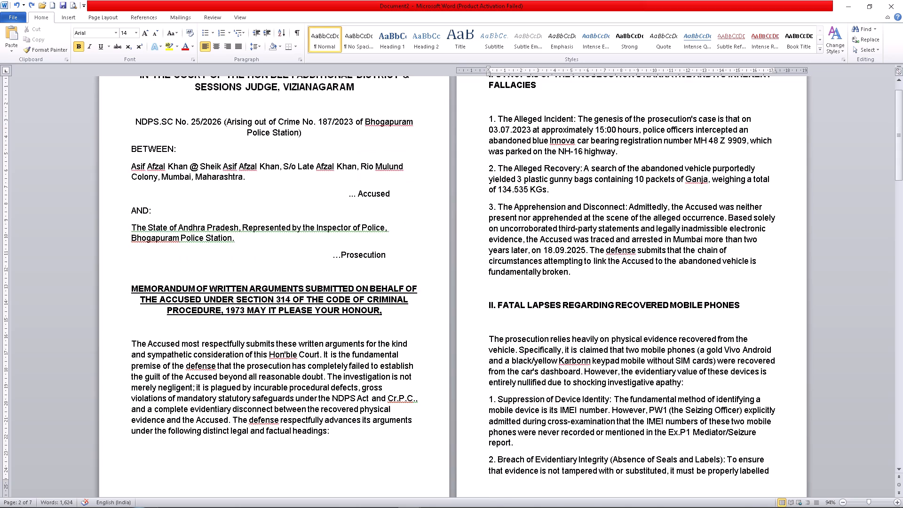
scroll(527, 269, "down", 5)
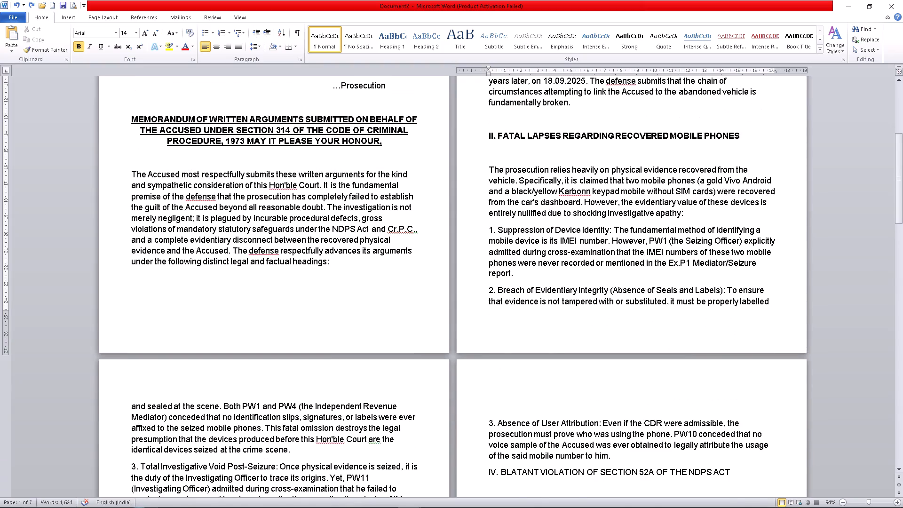
scroll(524, 265, "down", 5)
scroll(255, 256, "down", 3)
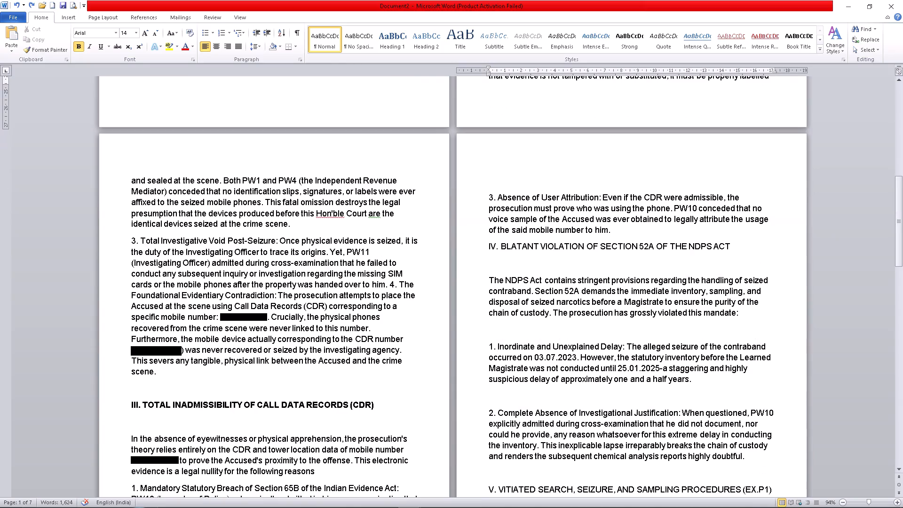
left_click(389, 284)
key("Return")
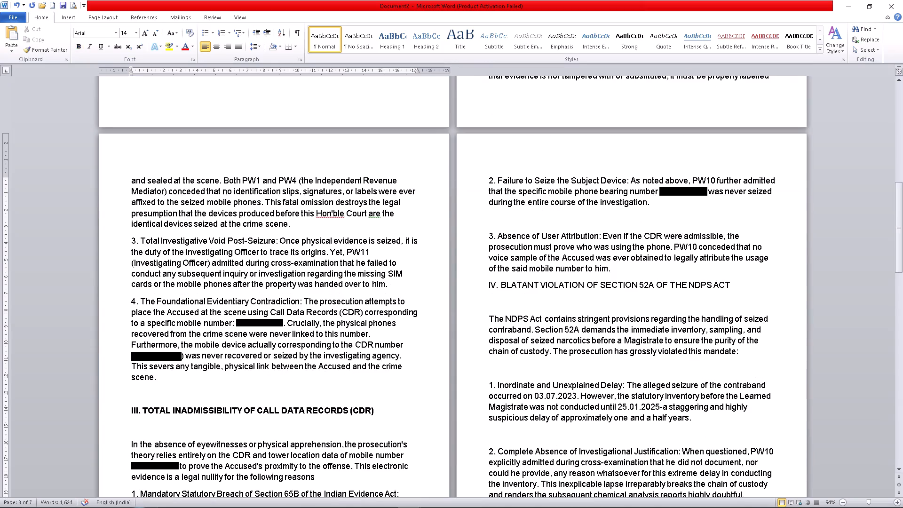
In section III, remove the empty line above "3. Absence of User Attribution".
scroll(226, 373, "down", 3)
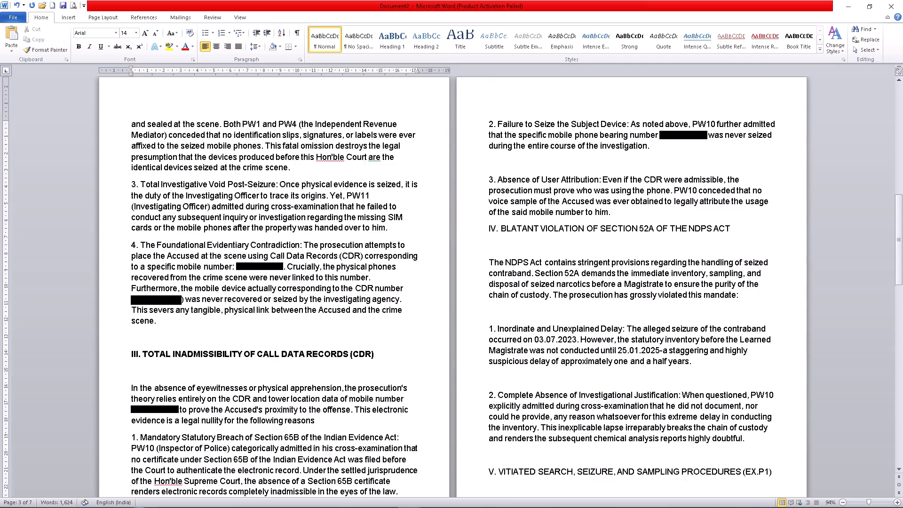
scroll(217, 367, "down", 1)
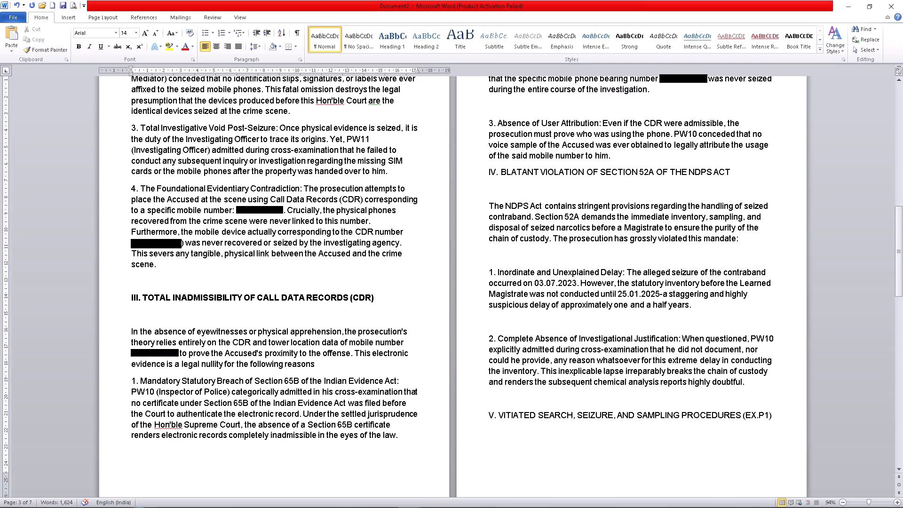
scroll(472, 259, "up", 4)
scroll(525, 264, "up", 7)
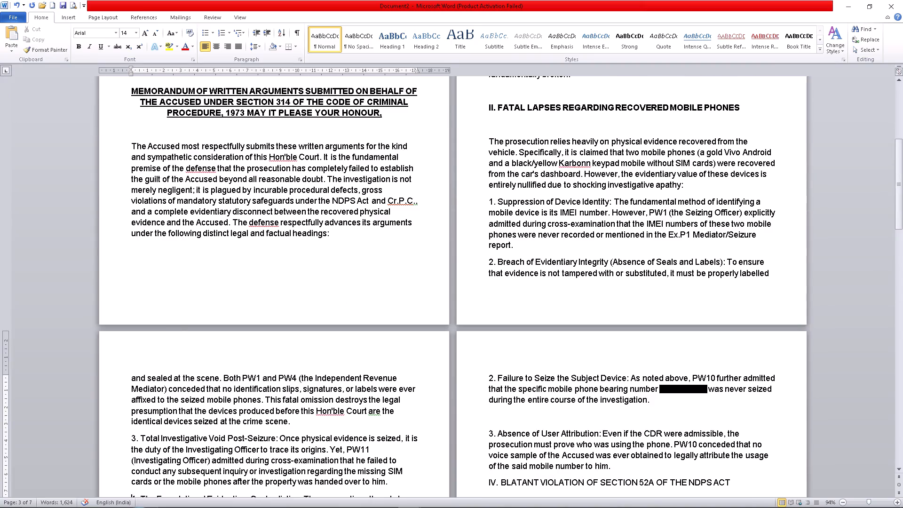
scroll(509, 284, "down", 3)
left_click(512, 341)
key("BackSpace")
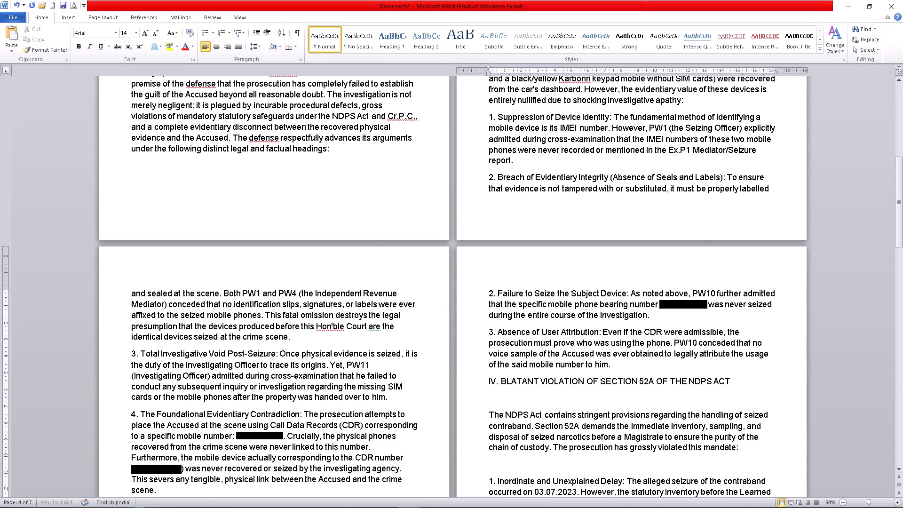
Insert an empty line above the heading "IV. BLATANT VIOLATION OF SECTION 52A OF THE NDPS ACT".
scroll(538, 331, "down", 2)
left_click(631, 311)
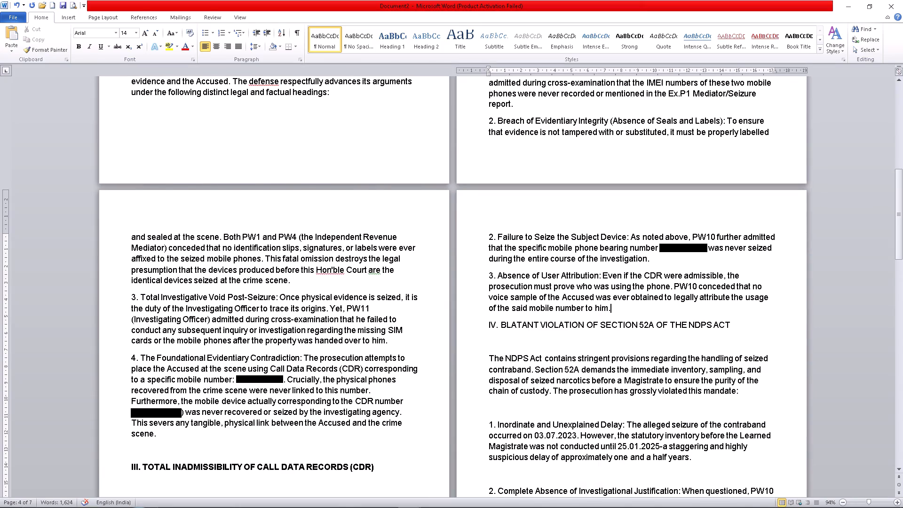
key("Return")
Make the heading "IV. BLATANT VIOLATION OF SECTION 52A OF THE NDPS ACT" bold and left-aligned.
scroll(587, 335, "down", 1)
left_click_drag(486, 310, 532, 310)
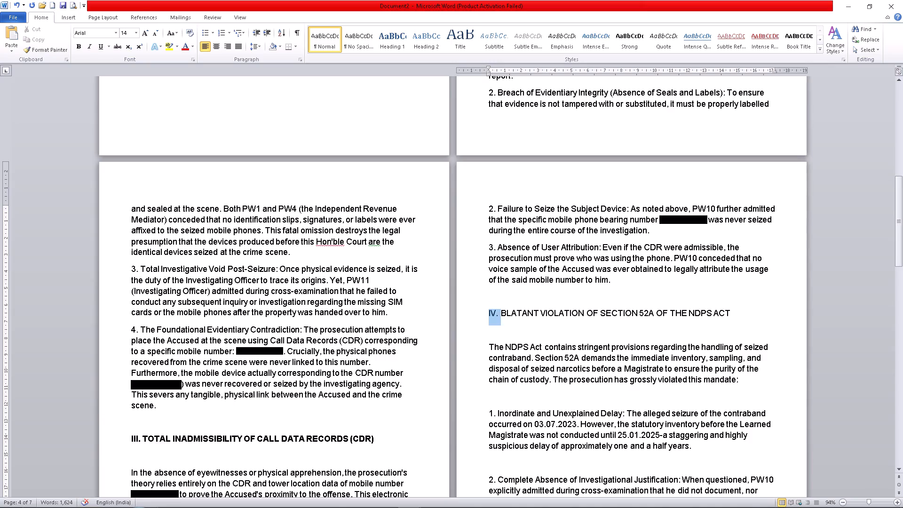
left_click_drag(532, 310, 732, 310)
left_click(213, 45)
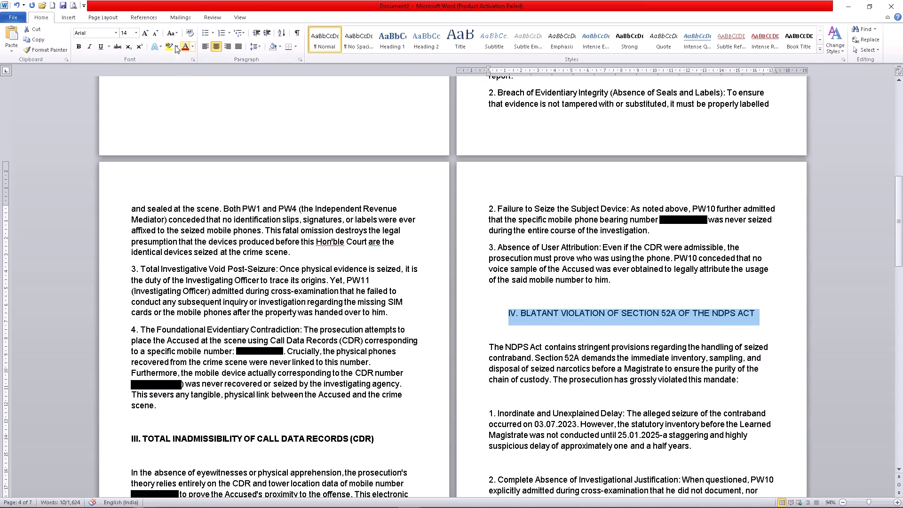
left_click(206, 46)
left_click(79, 48)
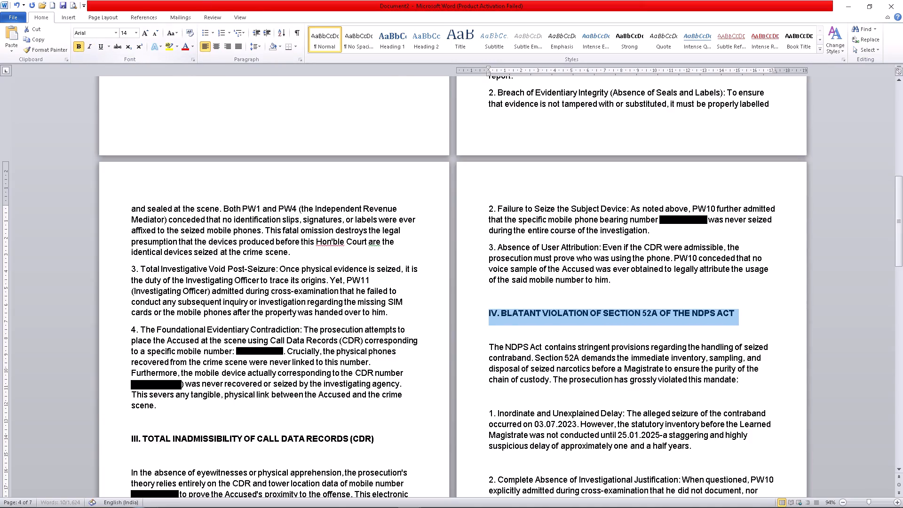
left_click(665, 291)
In section IV, remove the empty lines above "1. Inordinate and Unexplained Delay" and "2. Complete Absence of Investigational Justification".
scroll(527, 310, "down", 3)
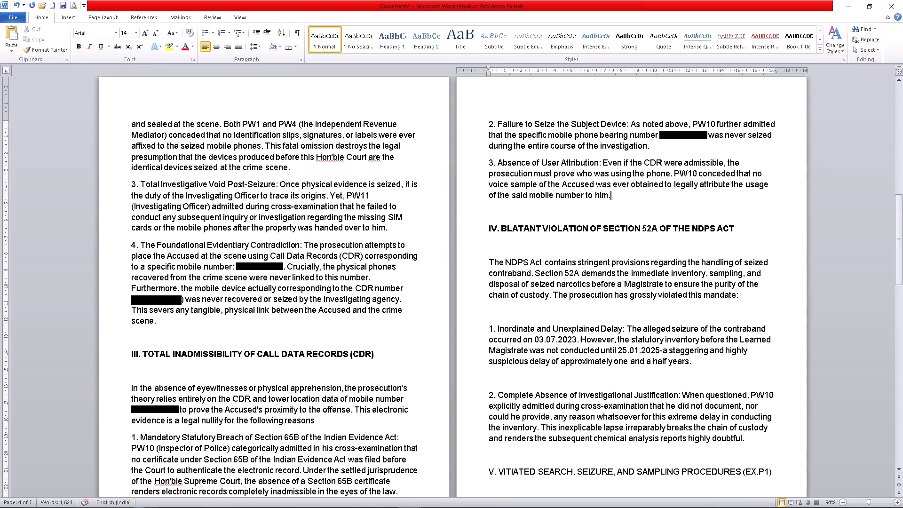
left_click(509, 318)
key("BackSpace")
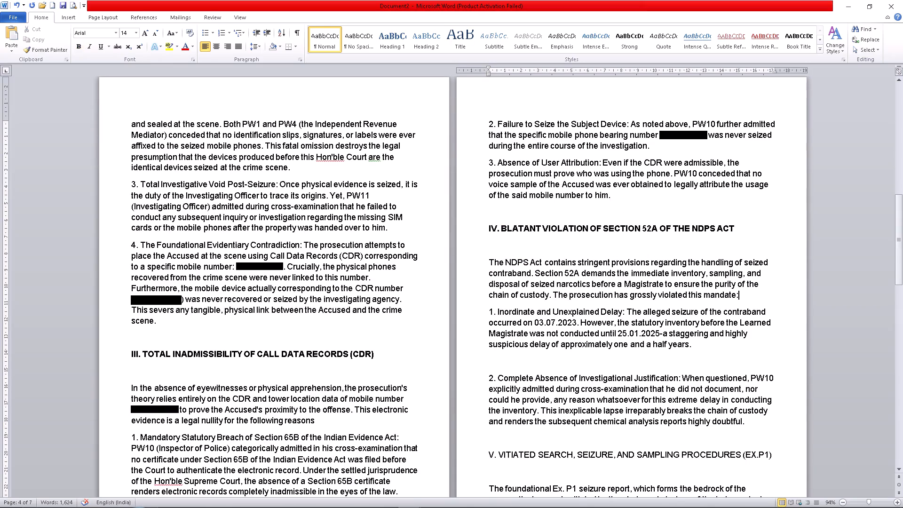
left_click(502, 367)
key("BackSpace")
Make the heading "V. VITIATED SEARCH, SEIZURE, AND SAMPLING PROCEDURES (EX.P1)" bold.
scroll(504, 366, "down", 2)
left_click_drag(487, 381, 559, 388)
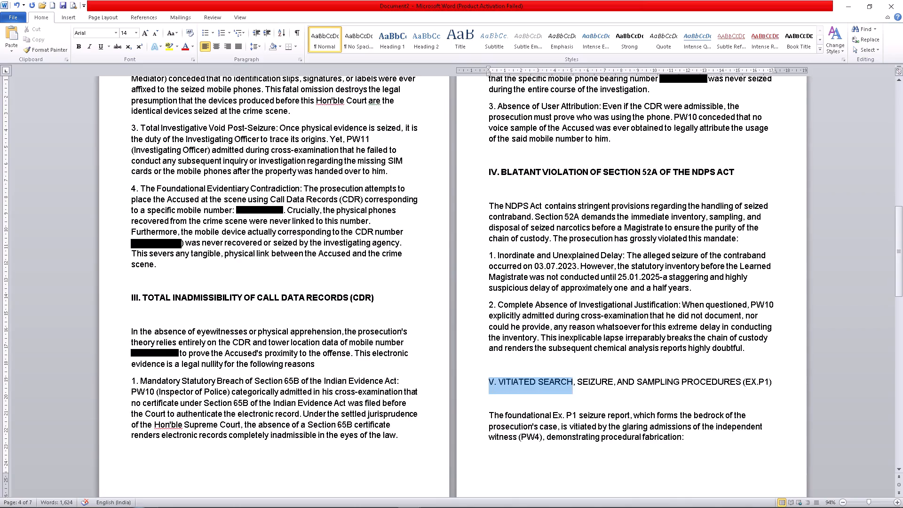
left_click_drag(559, 388, 746, 393)
left_click(746, 393)
left_click_drag(773, 386, 532, 381)
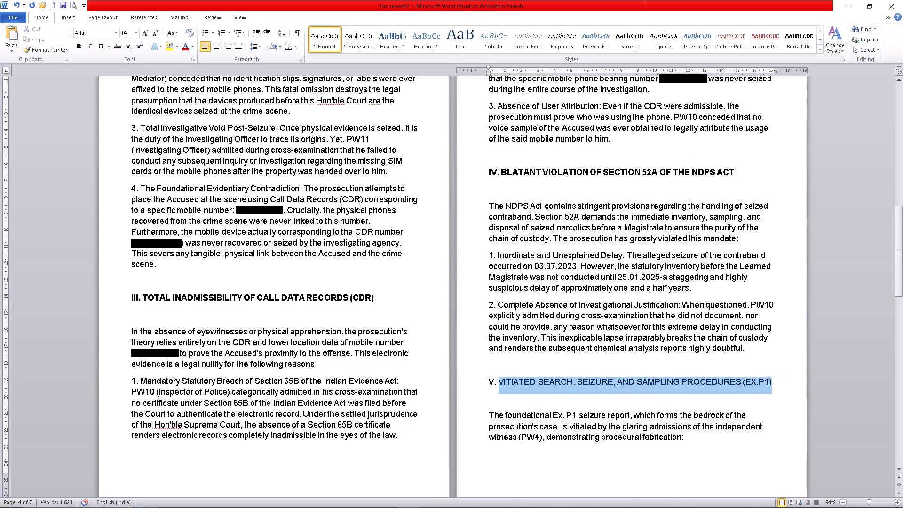
left_click_drag(532, 381, 486, 381)
left_click_drag(486, 381, 486, 381)
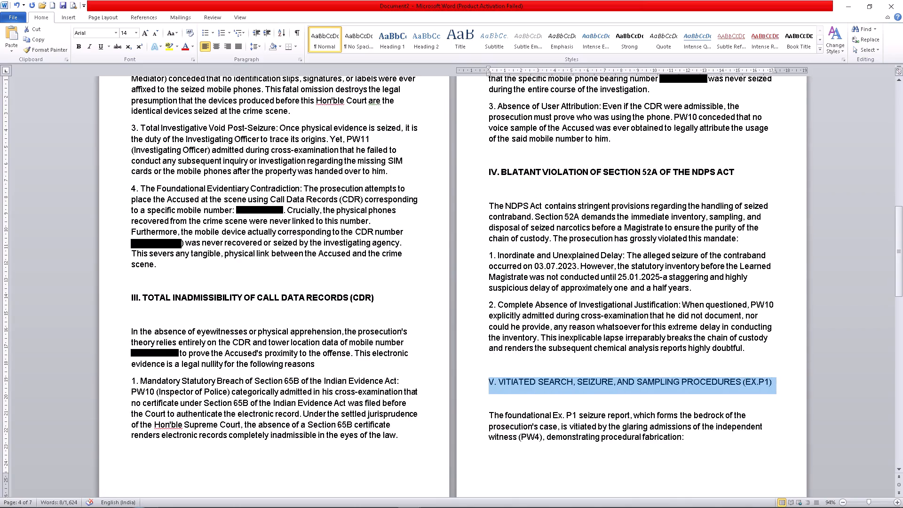
left_click(79, 47)
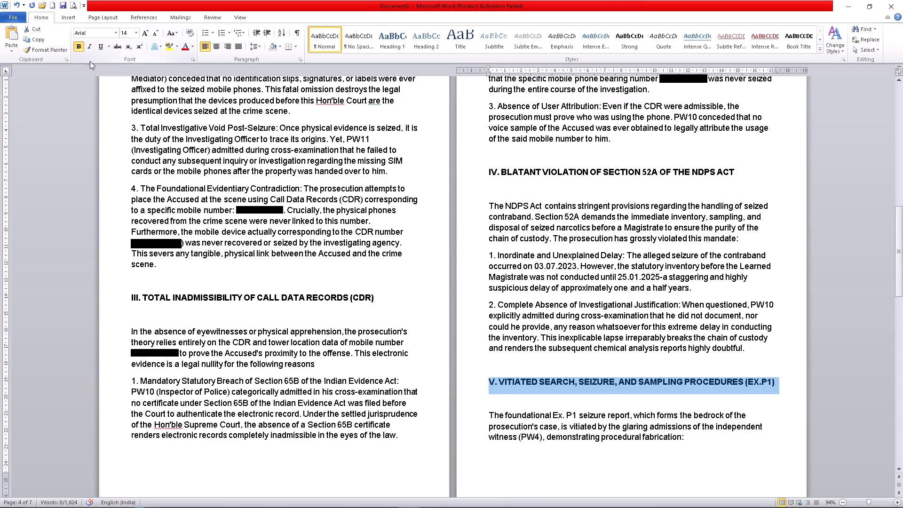
In section V, remove the empty lines above "2. Unlabeled and Unidentifiable Contraband Samples" and "3. Fabricated Documentation and Lack of Proof of Presence".
scroll(519, 342, "down", 6)
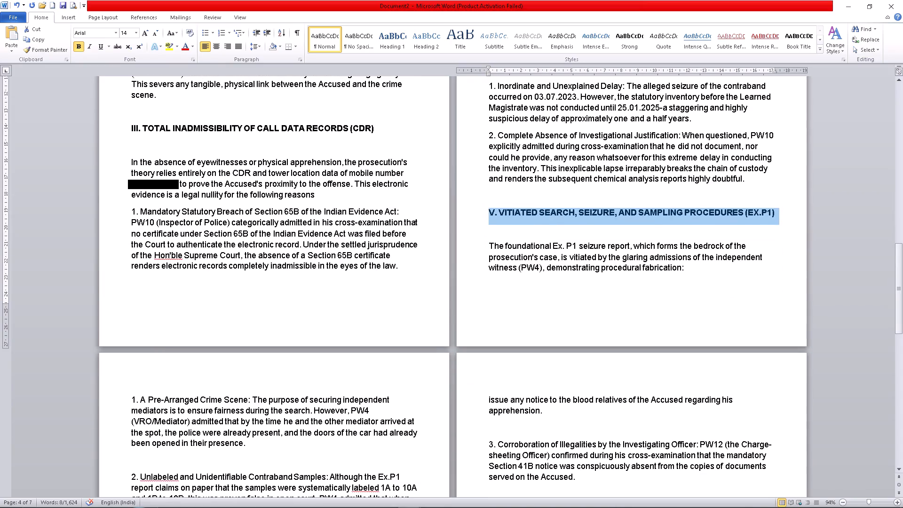
left_click(169, 458)
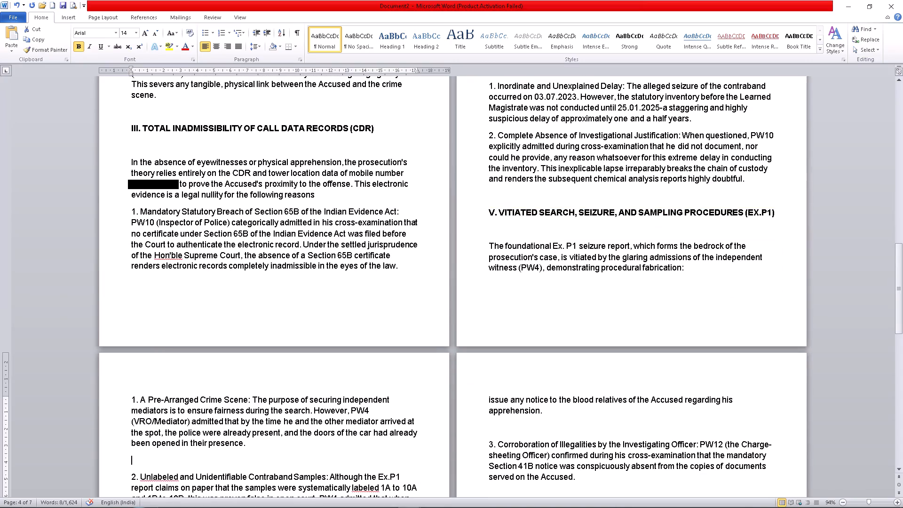
key("BackSpace")
scroll(191, 405, "down", 6)
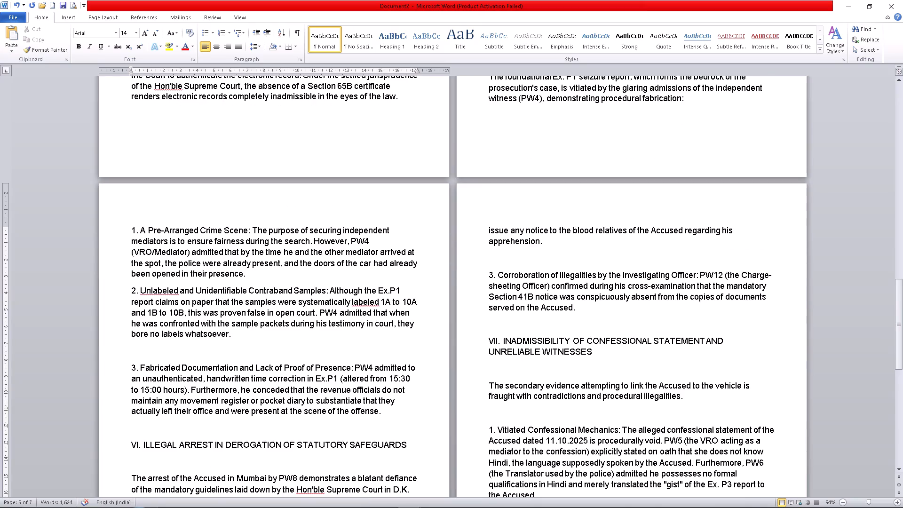
left_click(163, 357)
key("BackSpace")
Make the heading "VI. ILLEGAL ARREST IN DEROGATION OF STATUTORY SAFEGUARDS" bold.
scroll(159, 381, "down", 3)
left_click_drag(128, 342, 237, 348)
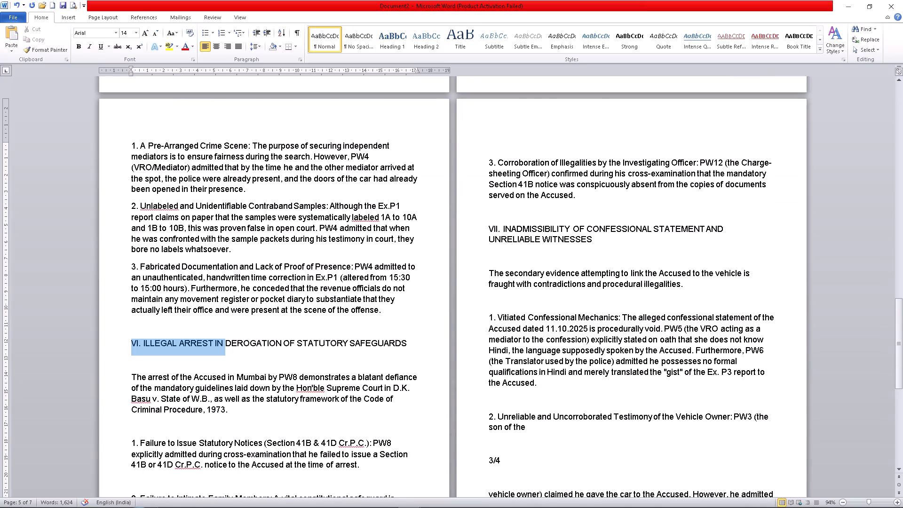
left_click_drag(237, 348, 388, 349)
left_click(81, 44)
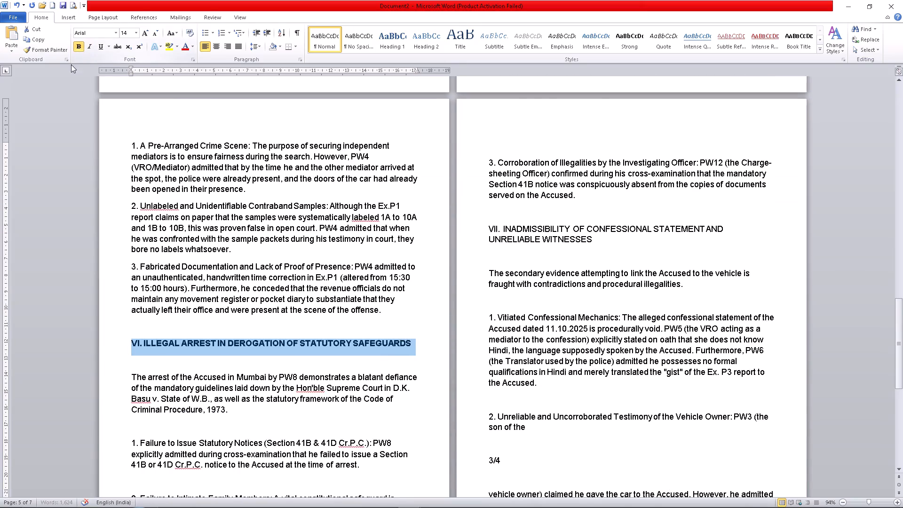
In section VI, remove the empty lines above "1. Failure to Issue Statutory Notices", "2. Failure to Intimate Family Members" and "3. Corroboration of Illegalities".
scroll(358, 344, "down", 2)
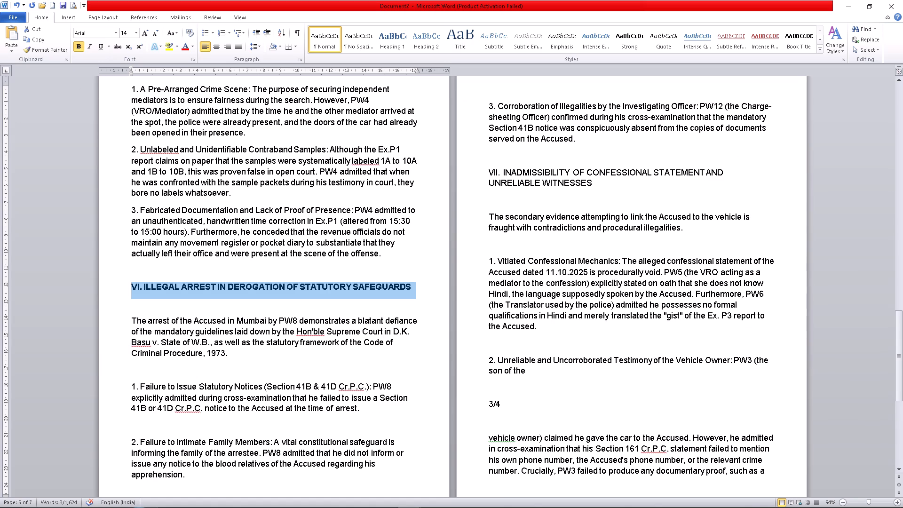
left_click(156, 376)
key("BackSpace")
left_click(156, 410)
key("BackSpace")
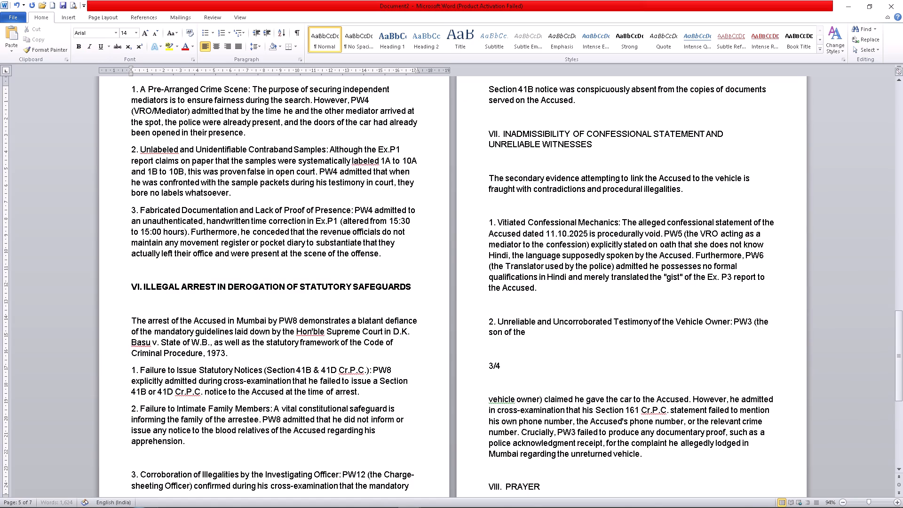
left_click(187, 456)
key("BackSpace")
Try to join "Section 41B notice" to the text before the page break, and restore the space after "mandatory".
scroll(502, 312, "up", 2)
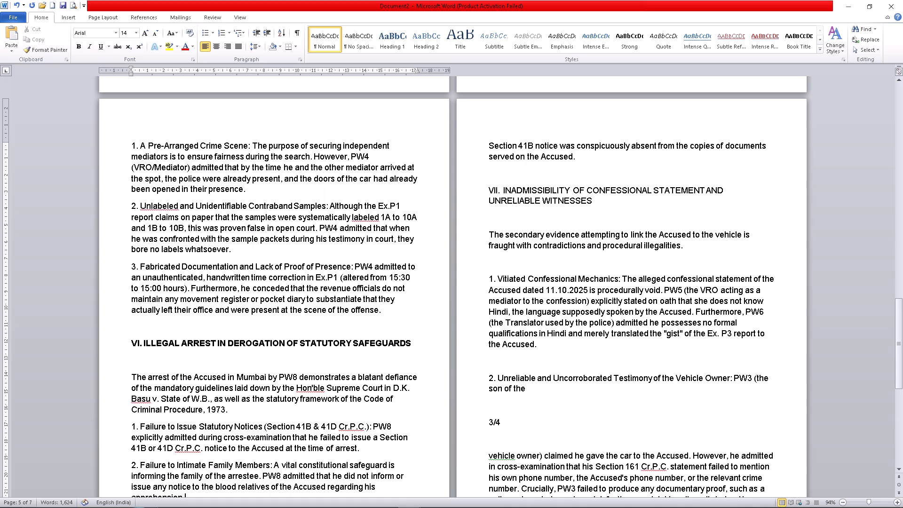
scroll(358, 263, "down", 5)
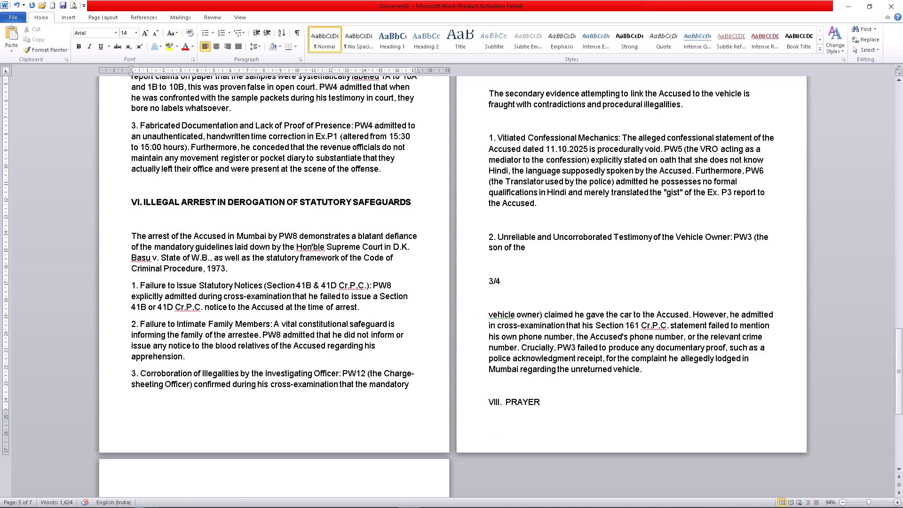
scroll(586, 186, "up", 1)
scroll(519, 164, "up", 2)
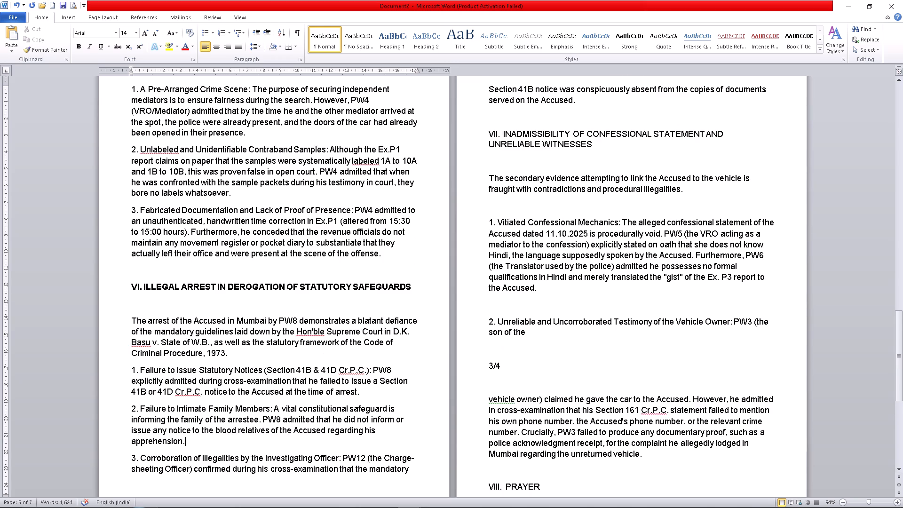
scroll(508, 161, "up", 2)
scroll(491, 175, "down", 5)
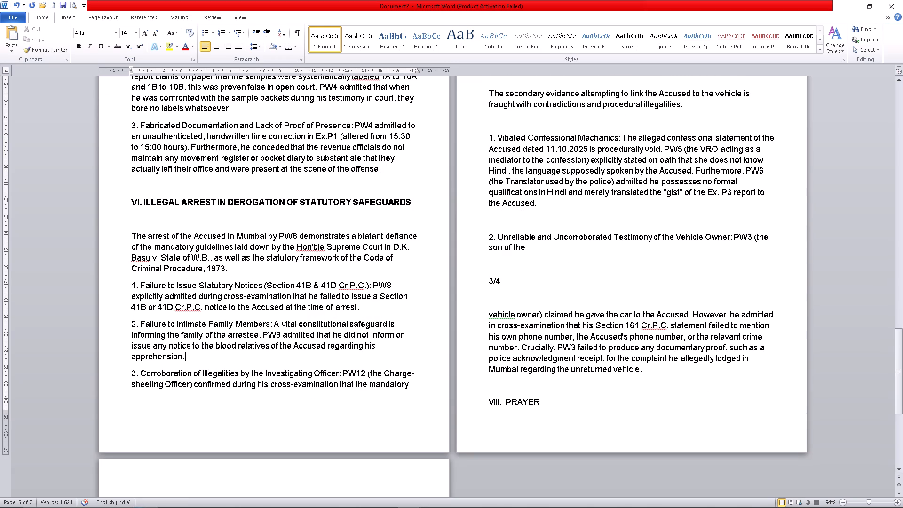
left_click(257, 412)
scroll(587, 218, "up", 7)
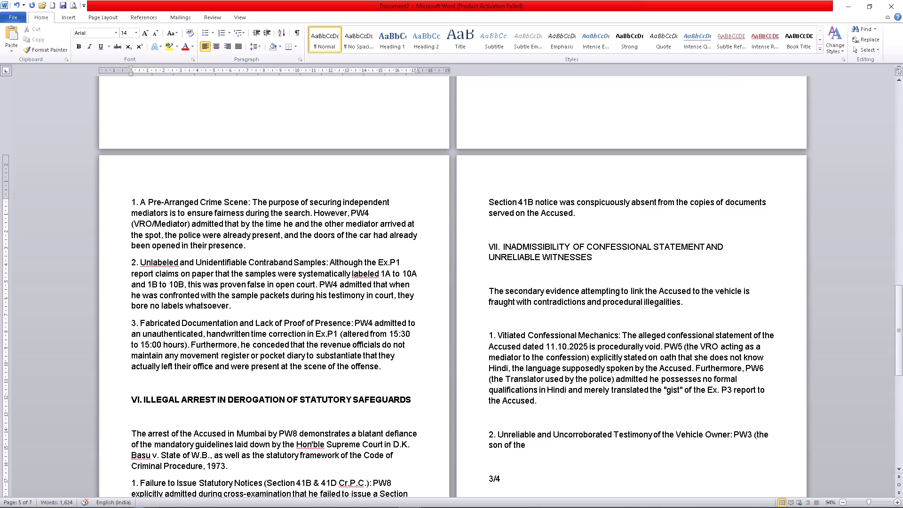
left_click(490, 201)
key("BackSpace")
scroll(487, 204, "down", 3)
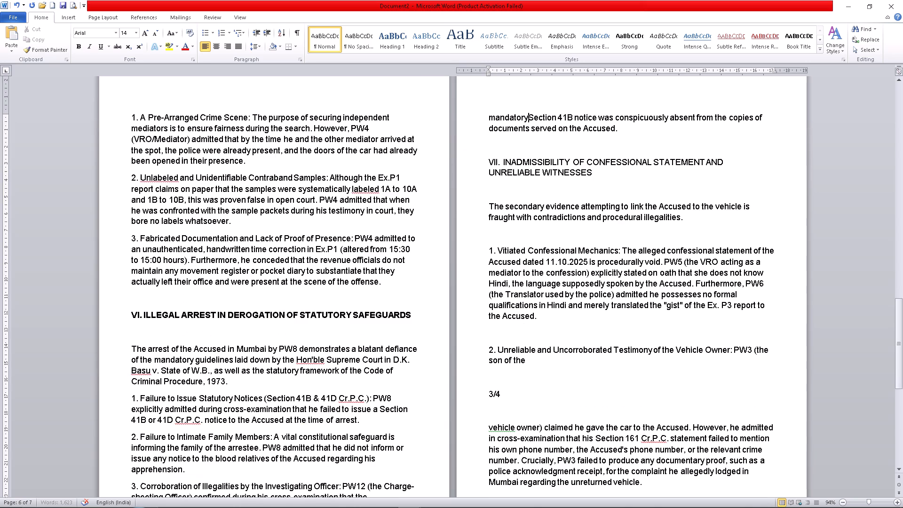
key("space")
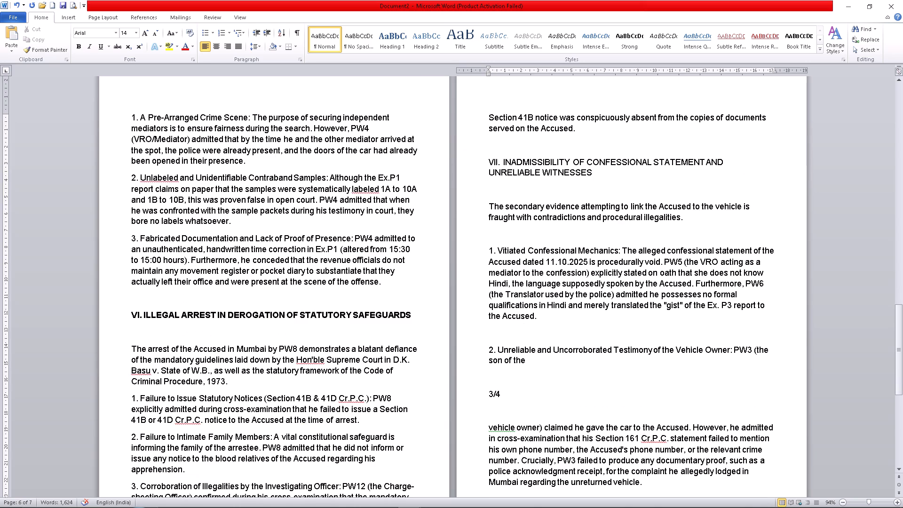
In section VII, remove the empty lines above "1. Vitiated Confessional Mechanics" and "2. Unreliable and Uncorroborated Testimony of the Vehicle Owner".
left_click(507, 189)
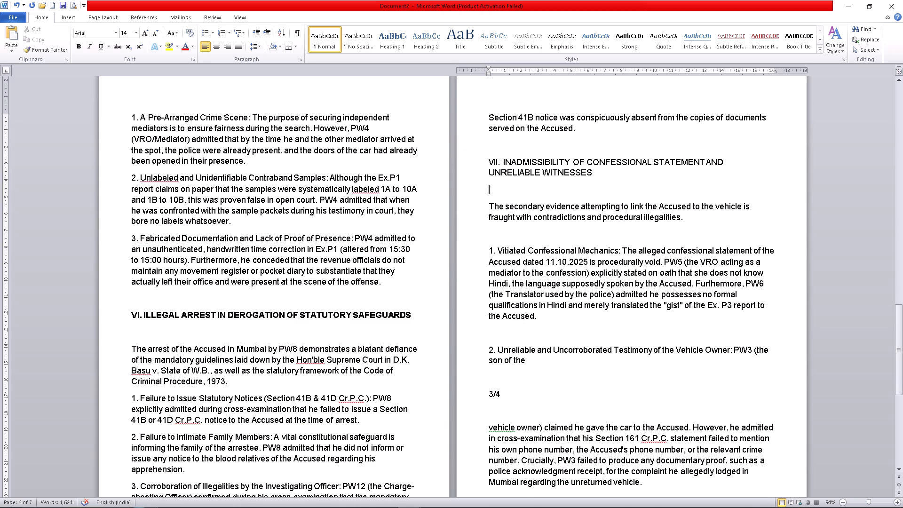
left_click(516, 245)
key("BackSpace")
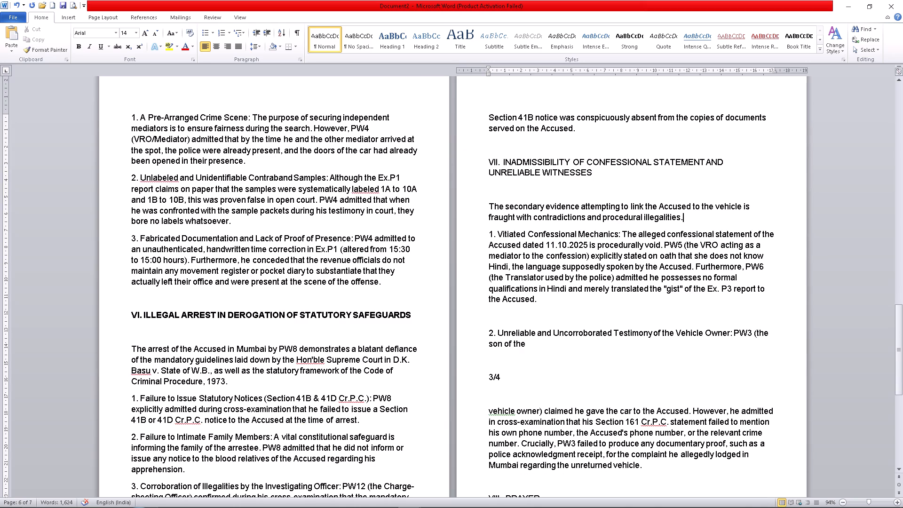
left_click(510, 321)
key("BackSpace")
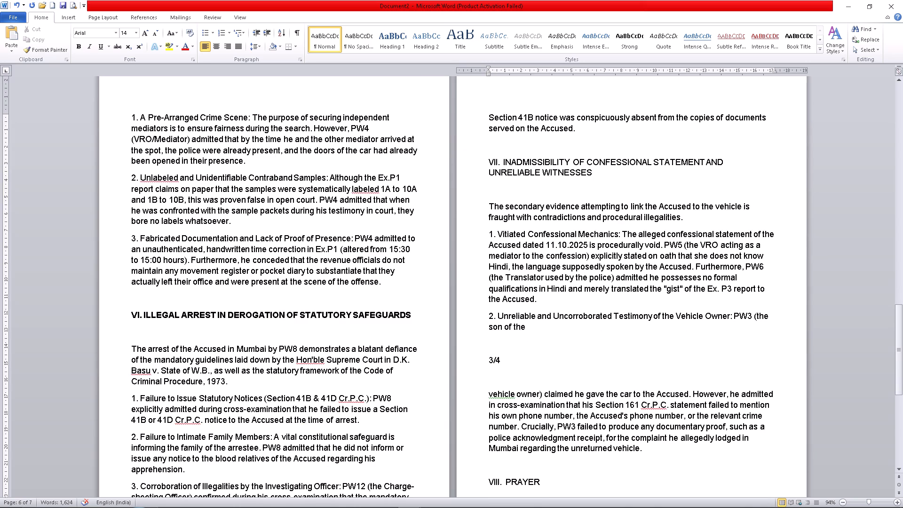
Make the heading "VII. INADMISSIBILITY OF CONFESSIONAL STATEMENT AND UNRELIABLE WITNESSES" bold and left-aligned.
left_click_drag(488, 162, 606, 172)
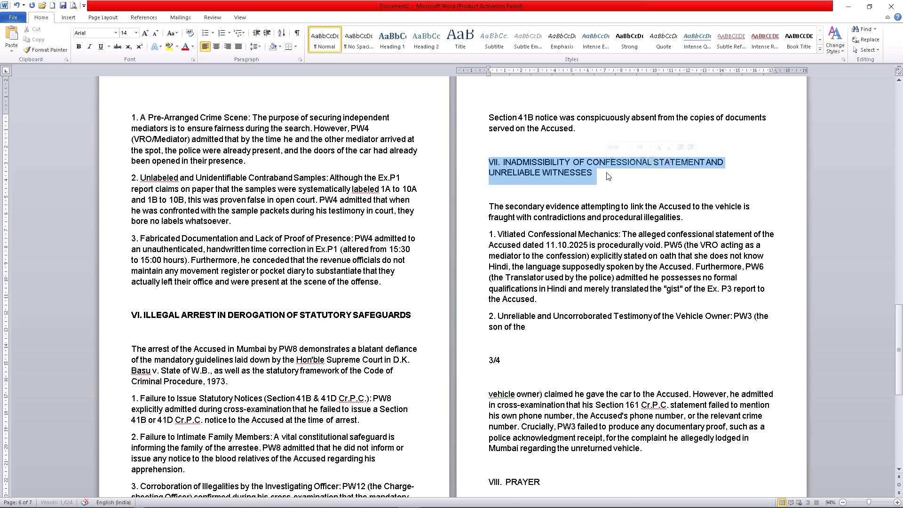
left_click(216, 45)
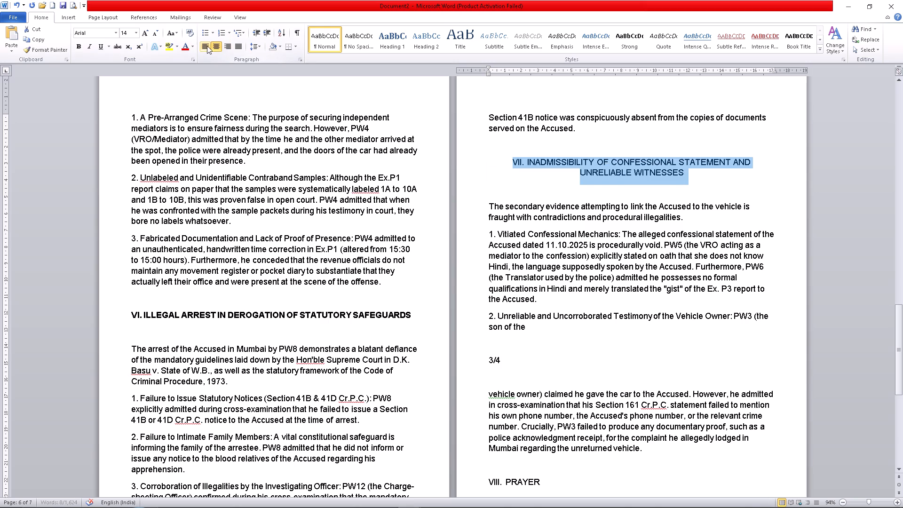
left_click(207, 45)
left_click(74, 48)
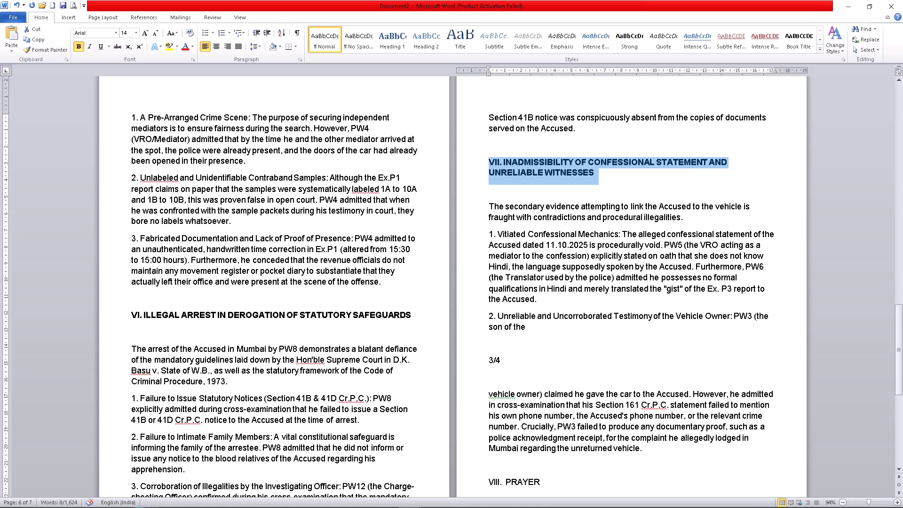
Delete the stray "3/4" and its empty lines in section VII, joining the split sentence as "son of the vehicle owner)".
left_click_drag(499, 360, 485, 360)
key("BackSpace")
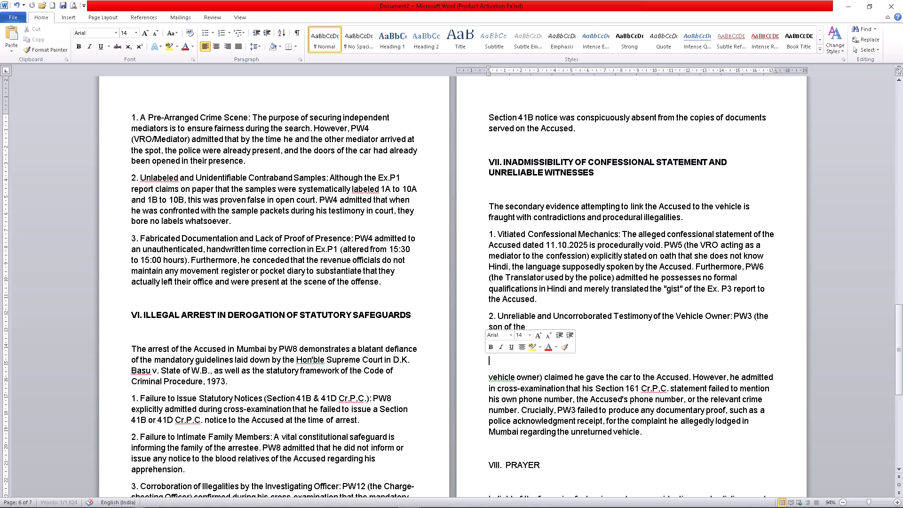
left_click(484, 371)
key("BackSpace")
left_click(486, 364)
key("BackSpace")
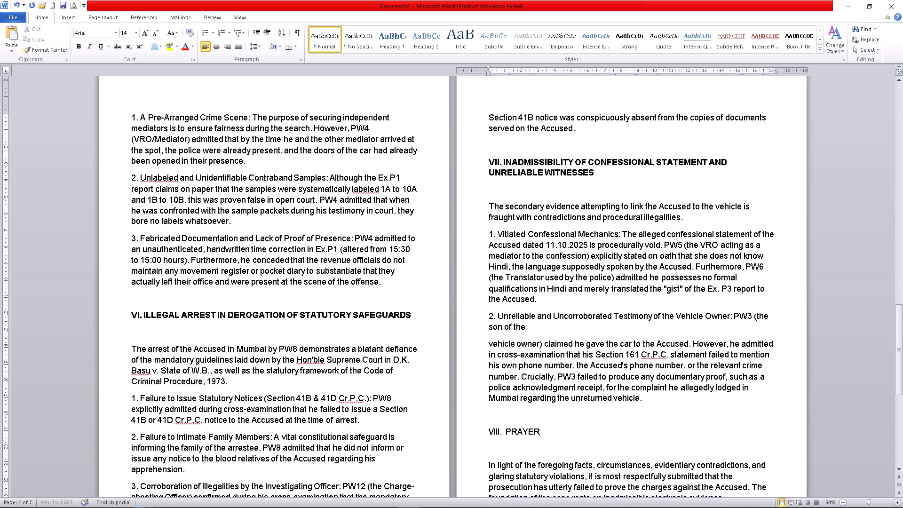
key("BackSpace")
key("space")
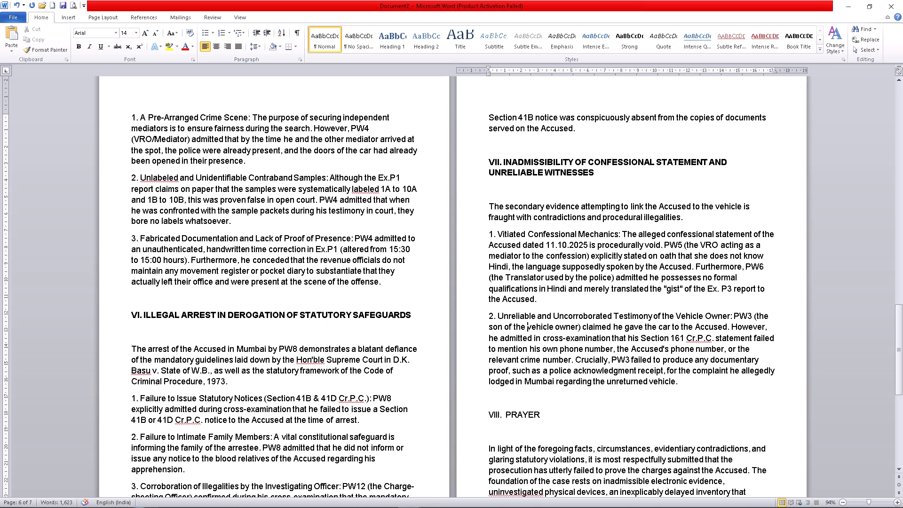
Make the heading "VIII. PRAYER" bold.
scroll(571, 289, "down", 3)
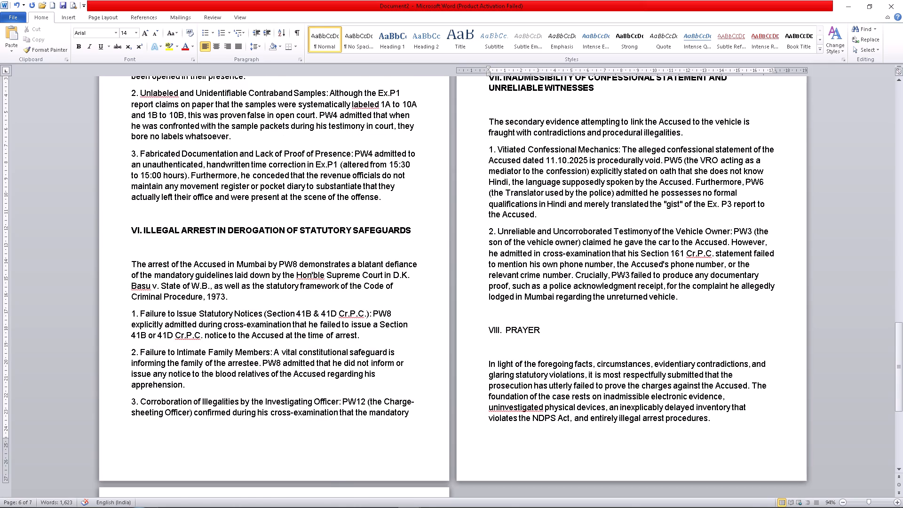
scroll(566, 299, "down", 2)
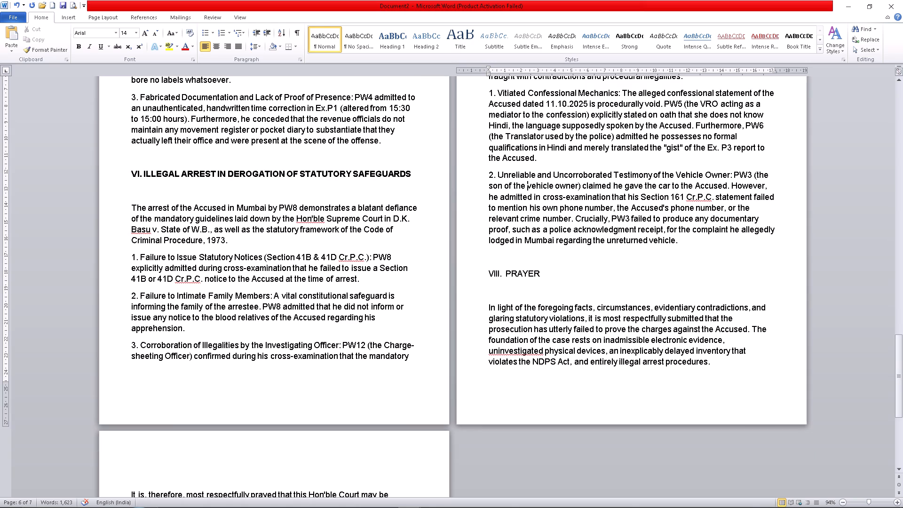
left_click_drag(485, 278, 537, 278)
left_click(75, 44)
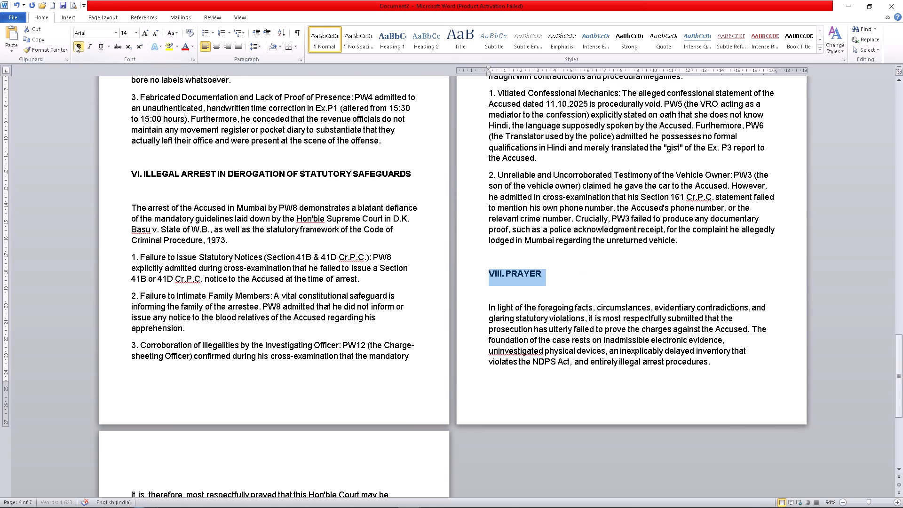
left_click(583, 291)
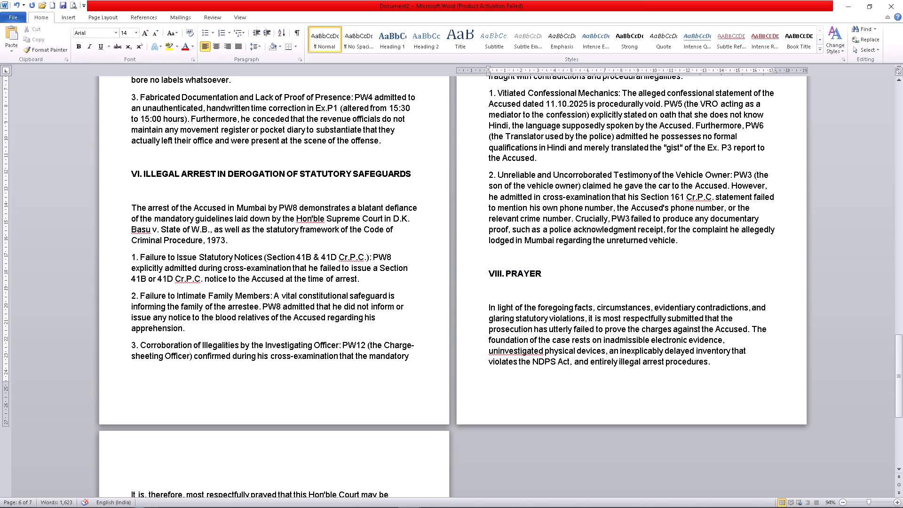
Copy the line "COUNSEL FOR THE ACCUSED" at the document's end and delete it from its original place.
scroll(505, 302, "down", 6)
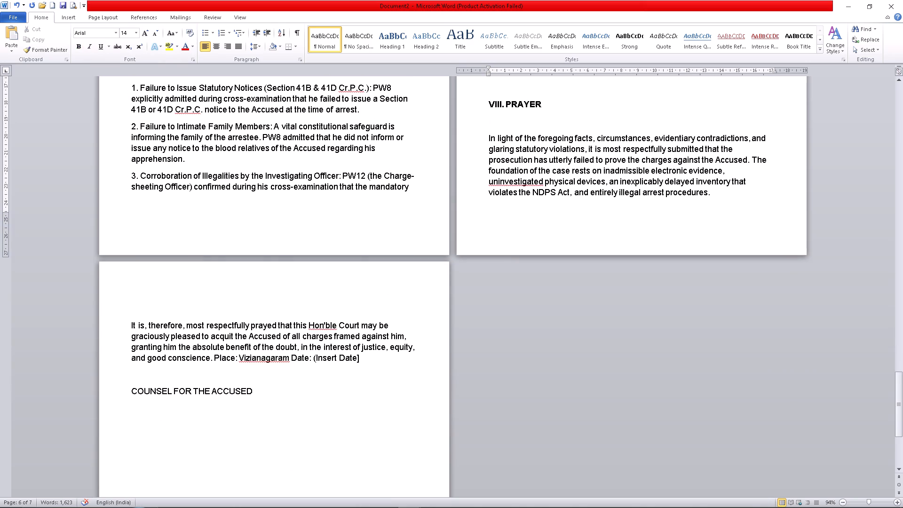
left_click(215, 358)
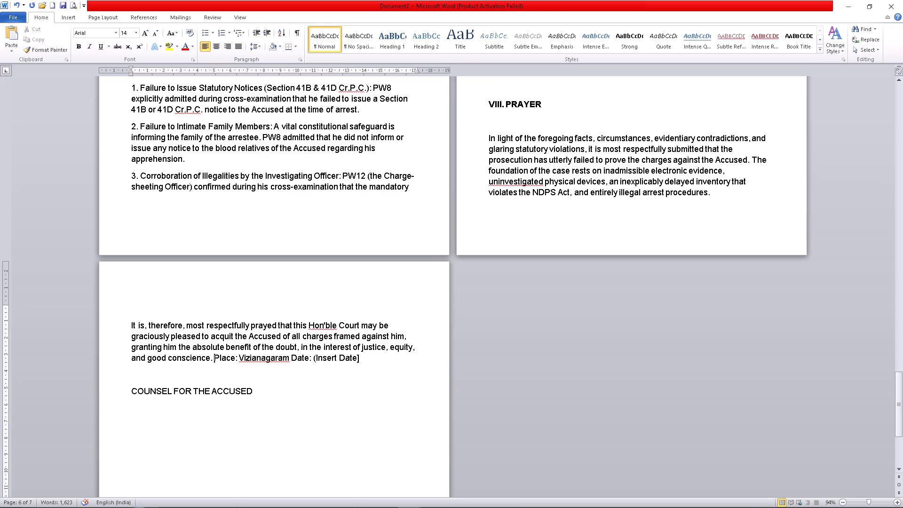
left_click_drag(127, 389, 231, 402)
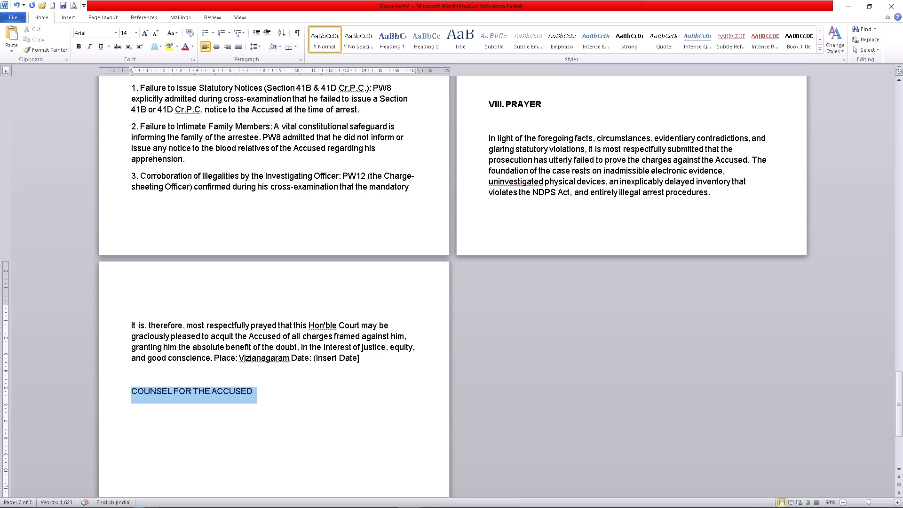
left_click_drag(231, 402, 246, 402)
right_click(238, 400)
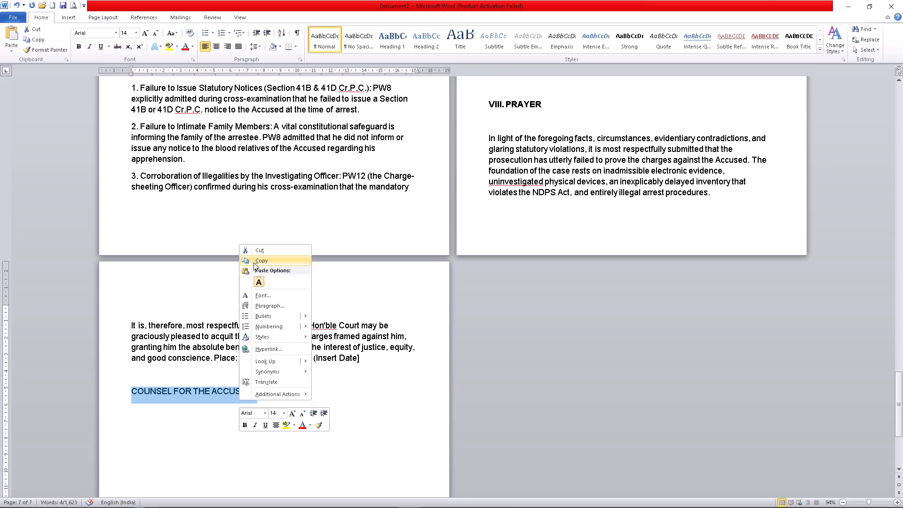
left_click(253, 262)
key("BackSpace")
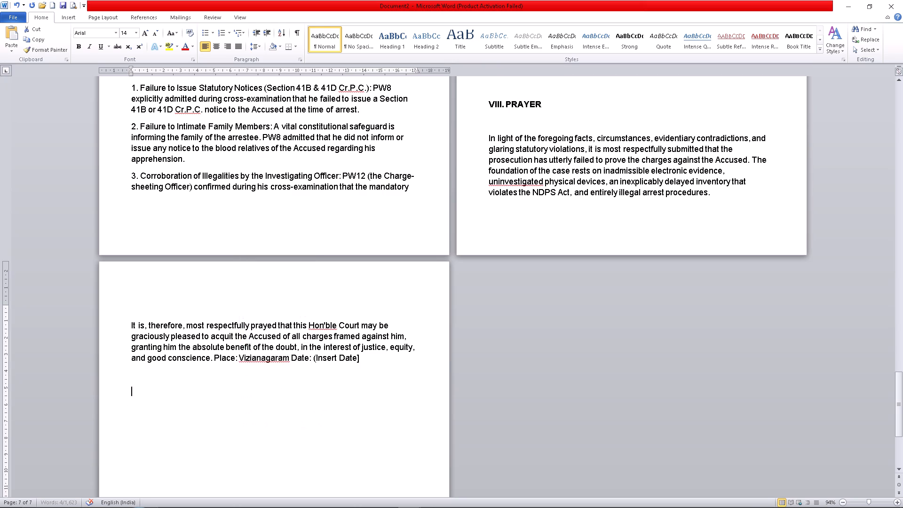
Split "Place: Vizianagaram" and "Date:" off the closing prayer paragraph onto separate lines.
left_click(212, 357)
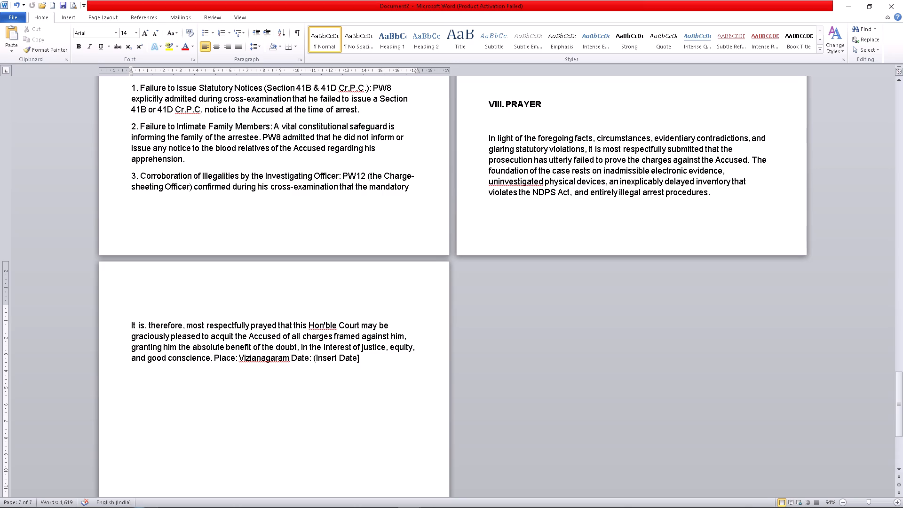
key("Return")
left_click(211, 376)
key("Return")
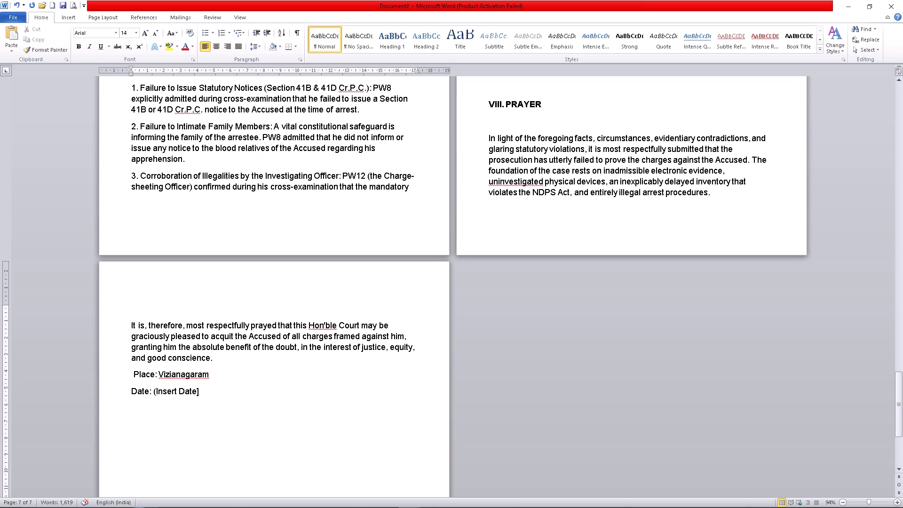
Replace the placeholder "(Insert Date]" after "Date:" with a line break.
left_click_drag(153, 391, 200, 393)
key("Return")
Insert an empty line between the closing prayer paragraph and "Place: Vizianagaram".
left_click(238, 366)
key("Return")
Paste "COUNSEL FOR THE ACCUSED" on the "Date:" line, spaced away from the label.
double_click(276, 403)
double_click(272, 418)
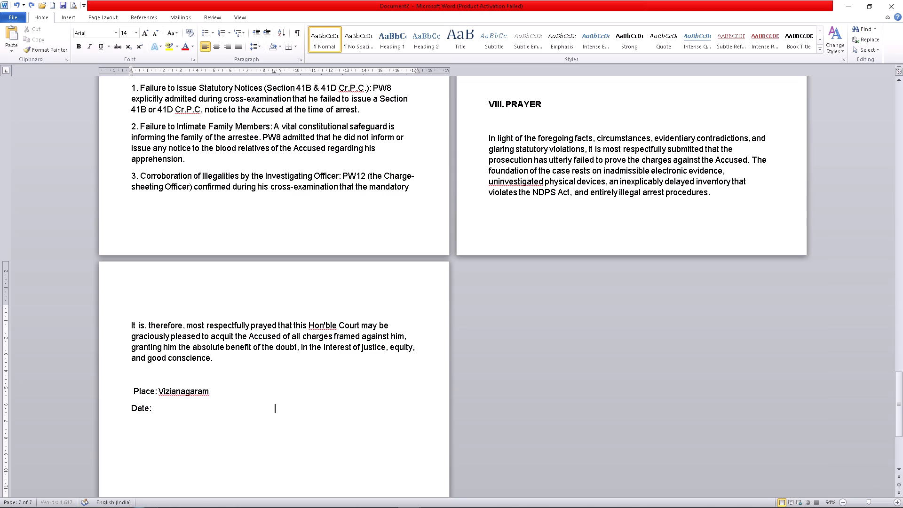
key("ctrl+v")
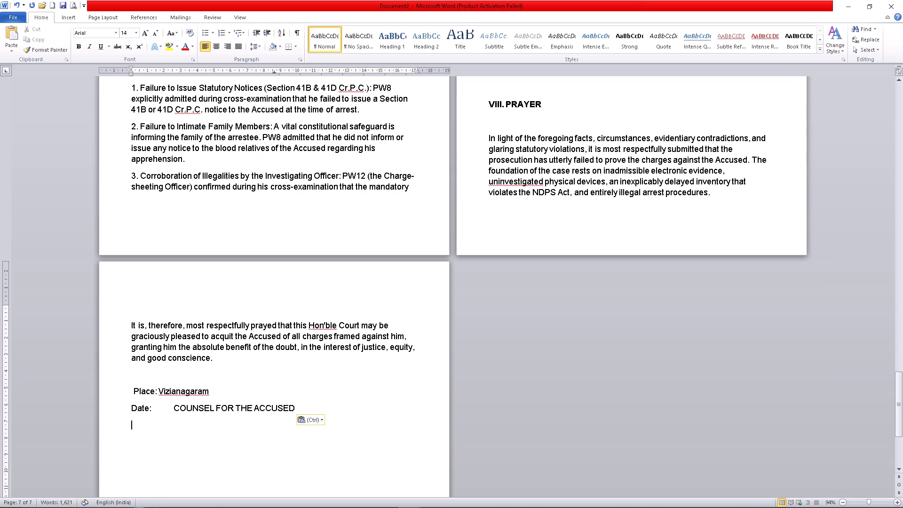
Widen the gap between "Date:" and "COUNSEL FOR THE ACCUSED" with spaces, pushing the counsel title to the right half of the line.
left_click(179, 405)
left_click(173, 406)
key("space")
key("space")
key("space")
key("space")
key("space")
key("space")
key("space")
key("space")
key("space")
key("space")
key("space")
key("space")
key("space")
key("space")
key("space")
key("space")
key("space")
key("space")
key("space")
key("space")
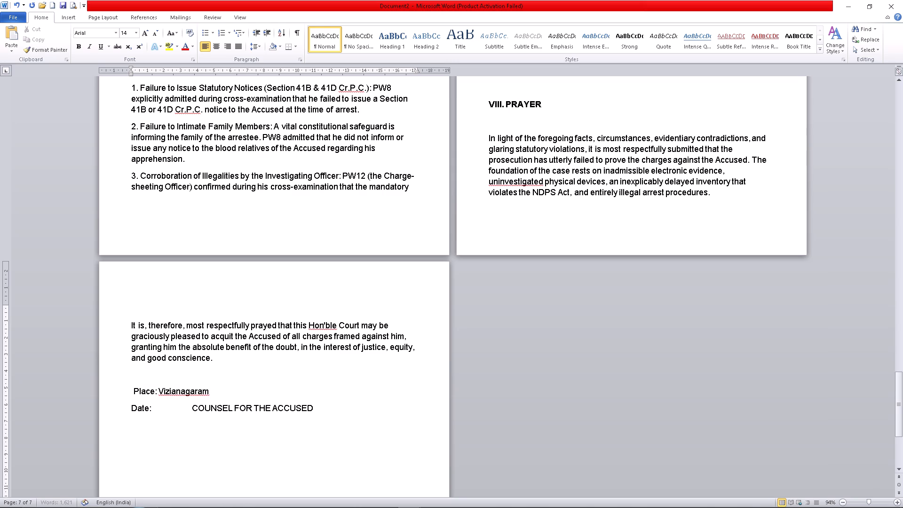
key("space")
key("space")
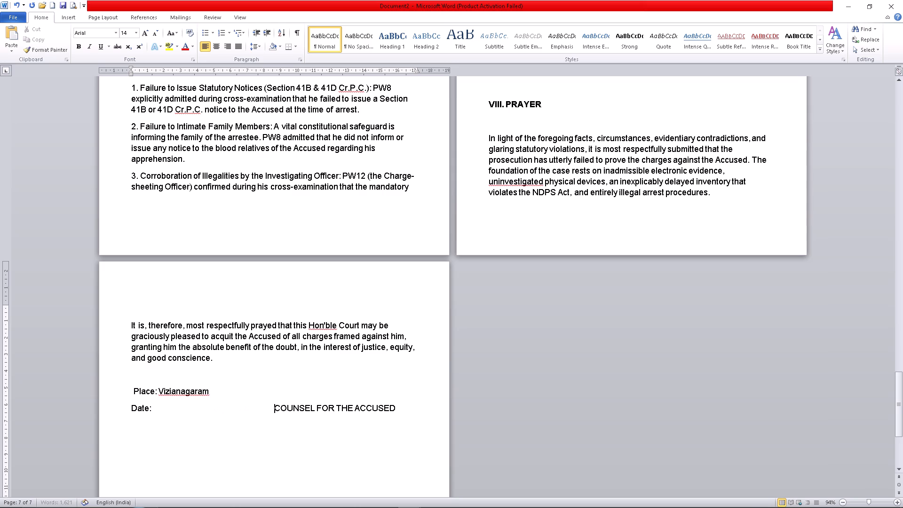
Remove the stray leading space before "Place: Vizianagaram" so it lines up with the "Date:" line.
left_click(133, 392)
key("BackSpace")
Enter the day and month "06-11" after the "Date:" label, separated from it by a space.
left_click(159, 408)
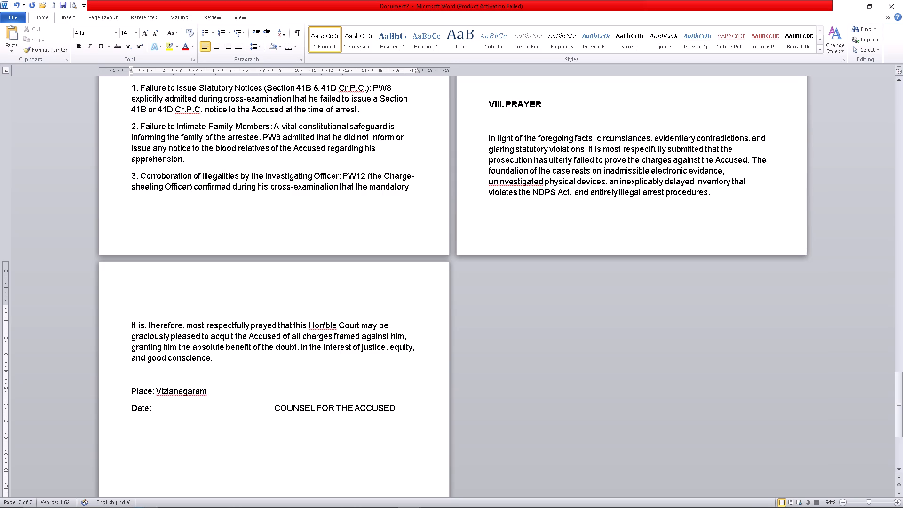
left_click(152, 410)
key("space")
key("0")
key("6")
key("minus")
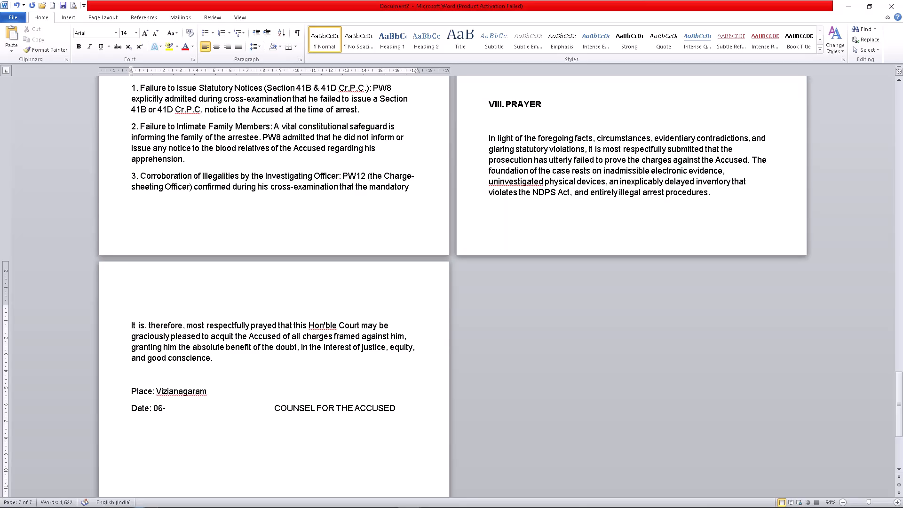
type("11")
key("plus")
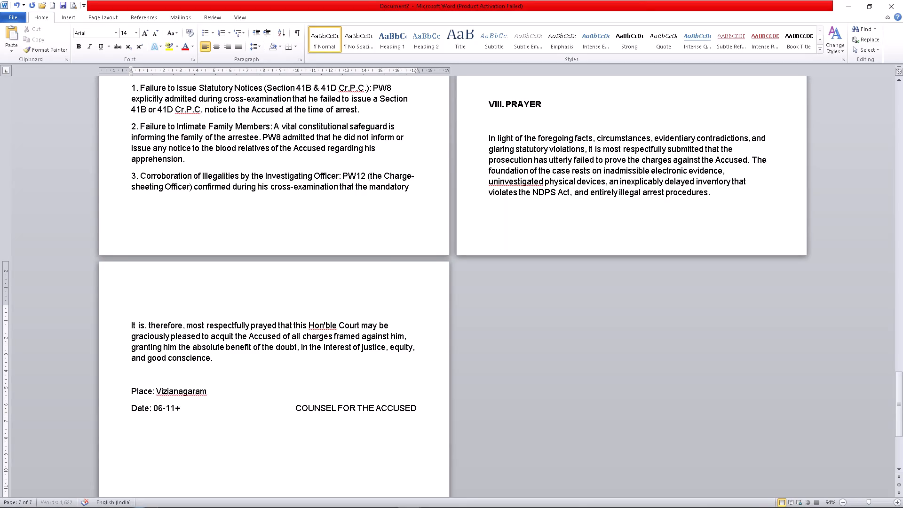
key("BackSpace")
Trim spaces before "COUNSEL FOR THE ACCUSED" to shift it back from the right margin.
left_click(292, 407)
key("BackSpace")
key("BackSpace")
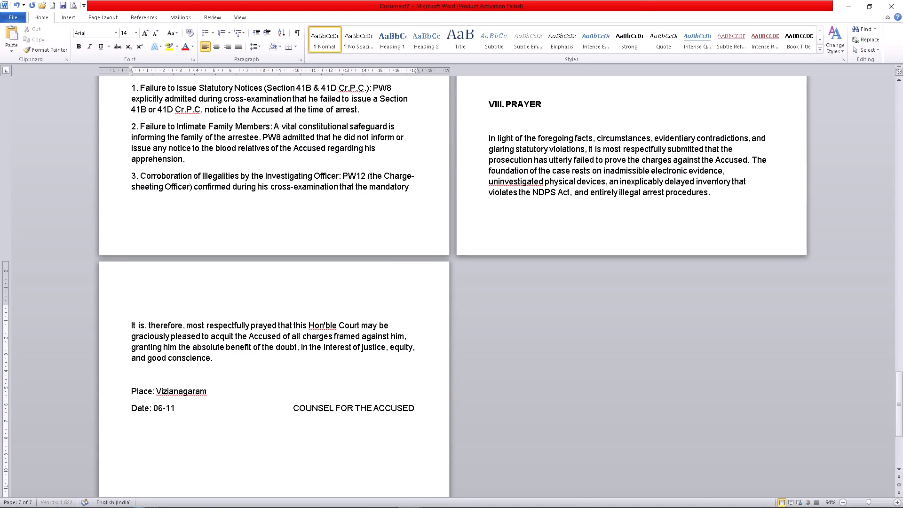
key("BackSpace")
key("BackSpace")
key("BackSpace")
key("BackSpace")
key("BackSpace")
key("BackSpace")
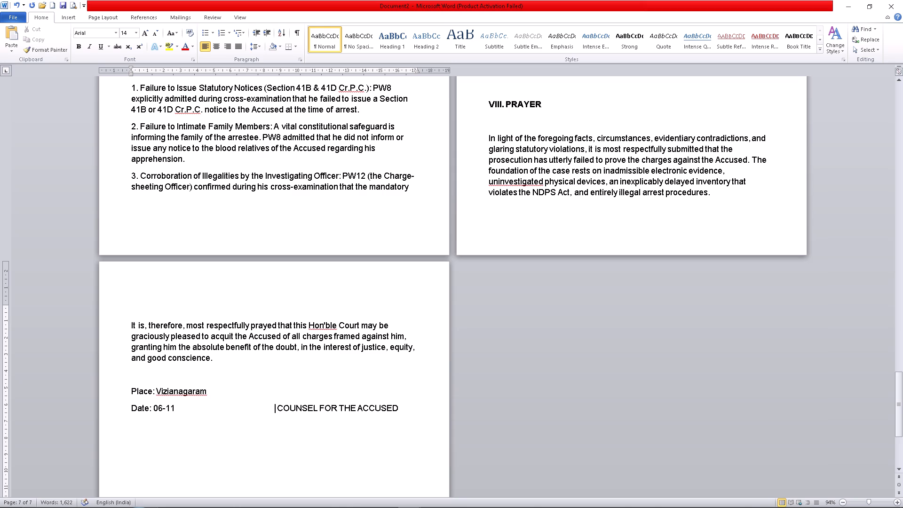
Complete the date on the "Date:" line as 06-11-2026.
left_click(174, 408)
key("BackSpace")
key("1")
type("-2")
key("0")
key("2")
key("6")
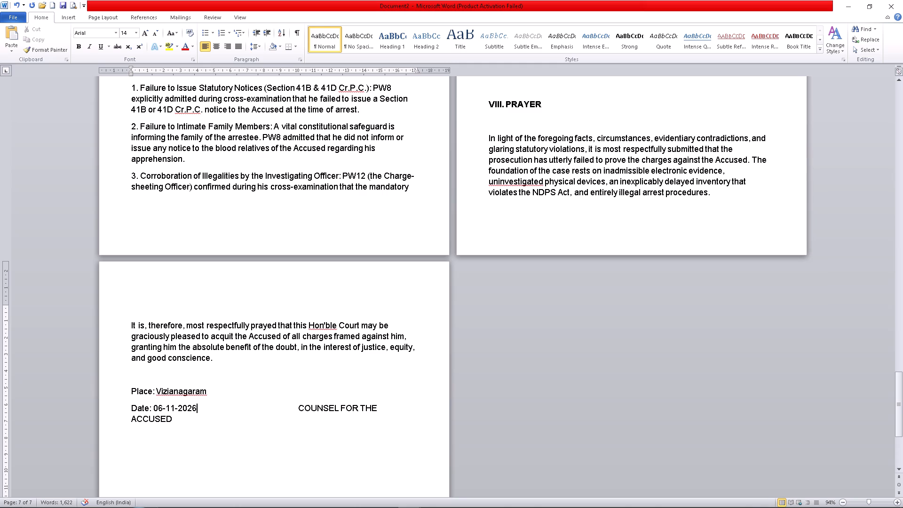
Remove spaces before "COUNSEL FOR THE ACCUSED" so the whole title fits on the date line.
left_click(298, 408)
key("BackSpace")
key("BackSpace")
key("BackSpace")
key("BackSpace")
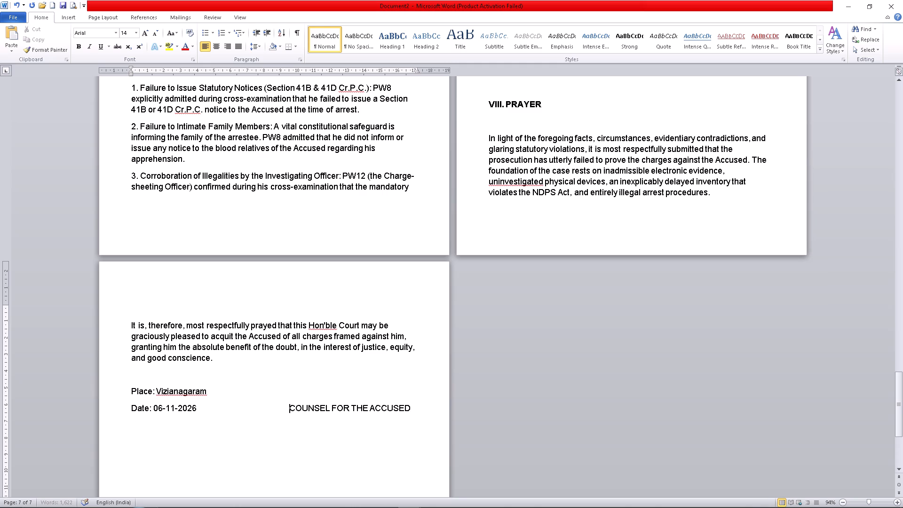
key("BackSpace")
key("BackSpace")
Bold the lead-in "1. The Alleged Incident:" under heading I, the synopsis of the prosecution's narrative.
scroll(380, 406, "up", 7)
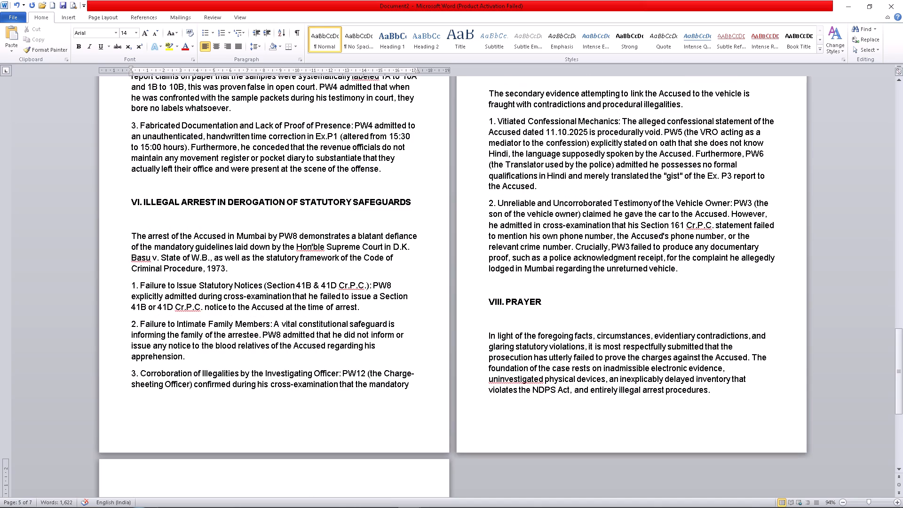
scroll(349, 412, "up", 12)
scroll(350, 411, "up", 12)
scroll(131, 364, "up", 11)
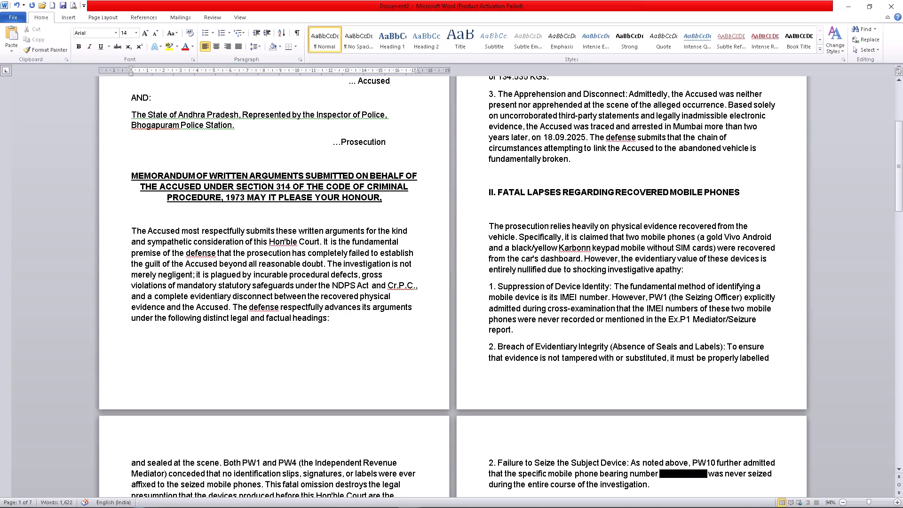
scroll(394, 264, "up", 4)
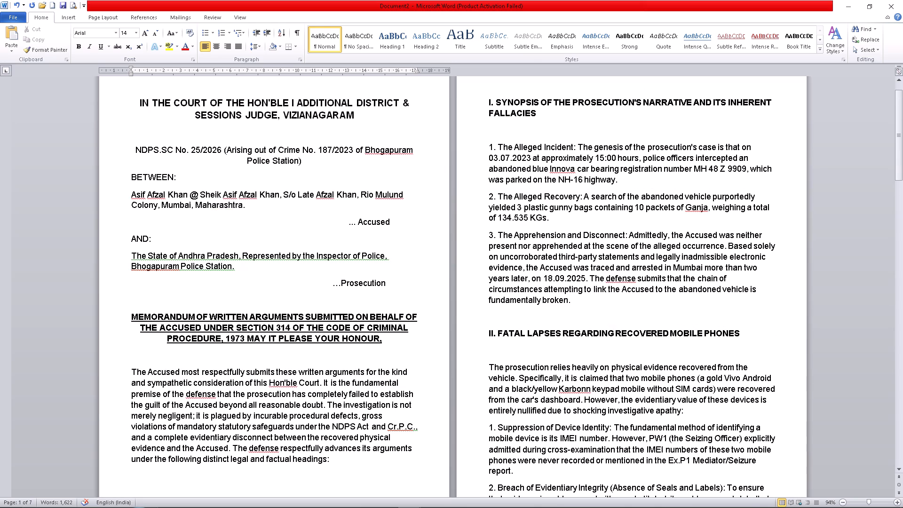
left_click_drag(488, 146, 575, 148)
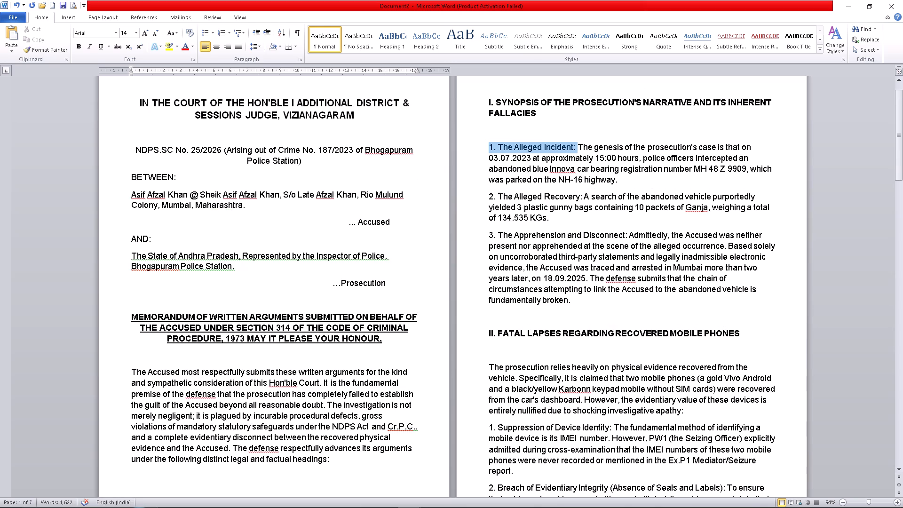
left_click_drag(575, 148, 573, 148)
left_click_drag(573, 148, 573, 148)
left_click_drag(573, 148, 576, 149)
left_click(78, 44)
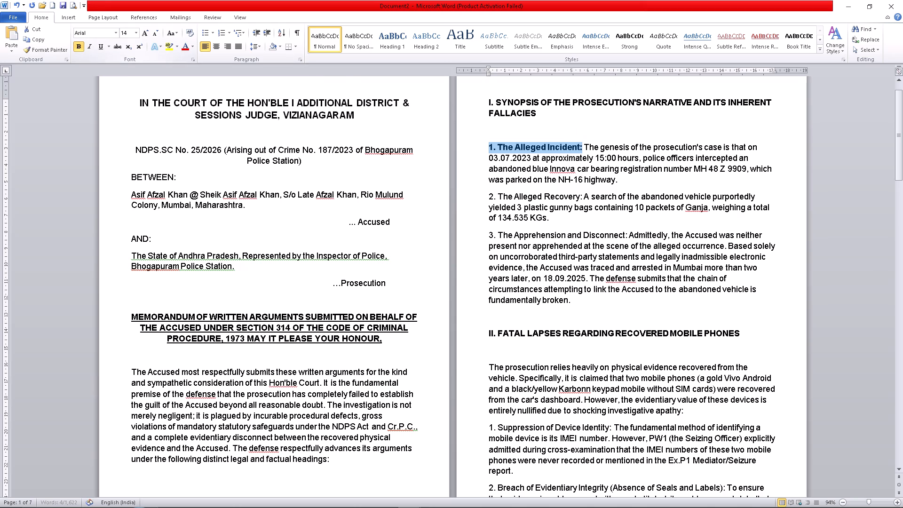
Bold the lead-ins "2. The Alleged Recovery:" and "3. The Apprehension and Disconnect:" under heading I.
left_click_drag(488, 197, 567, 200)
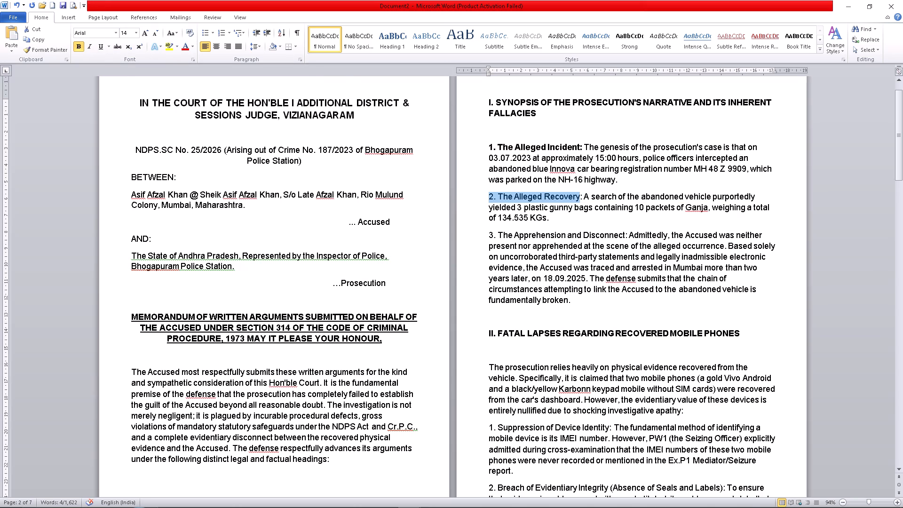
left_click_drag(567, 200, 582, 198)
left_click(75, 47)
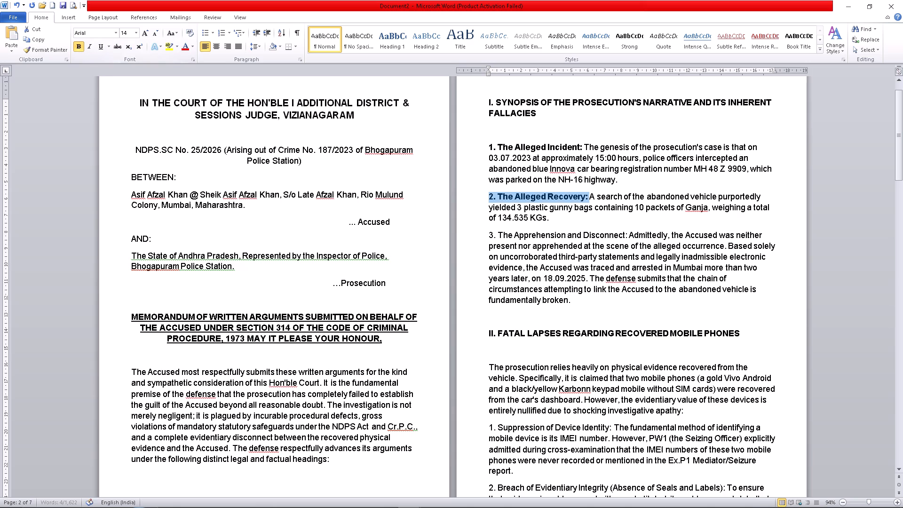
left_click_drag(490, 236, 626, 235)
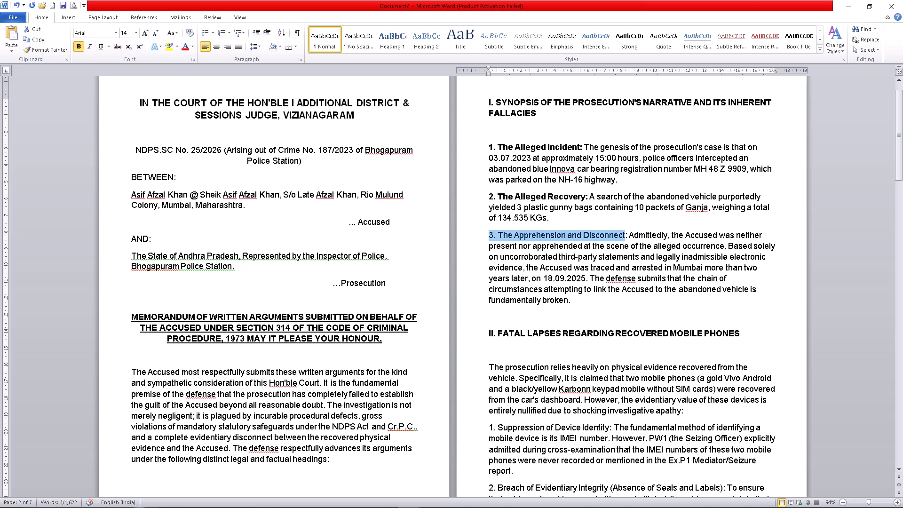
left_click_drag(626, 235, 627, 236)
left_click(630, 225)
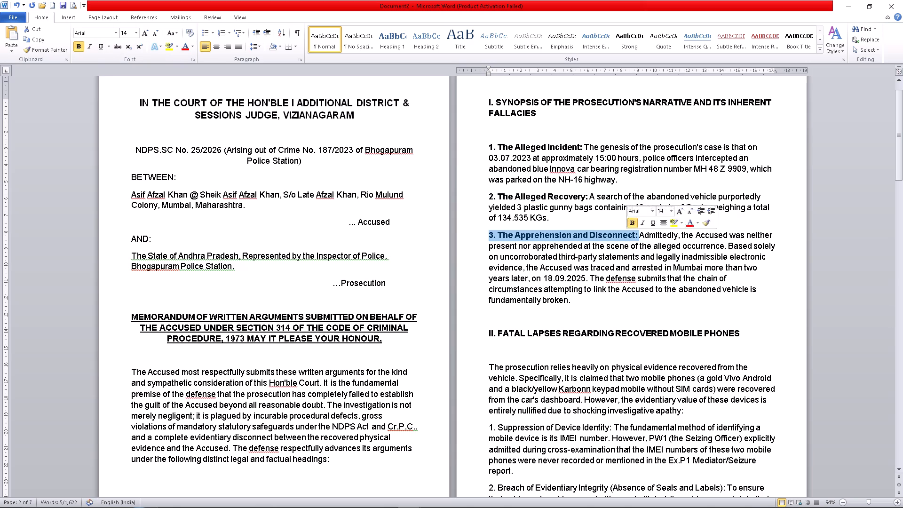
left_click(544, 318)
Bold the lead-in "1. Suppression of Device Identity:" under heading II on the recovered mobile phones.
scroll(548, 299, "down", 2)
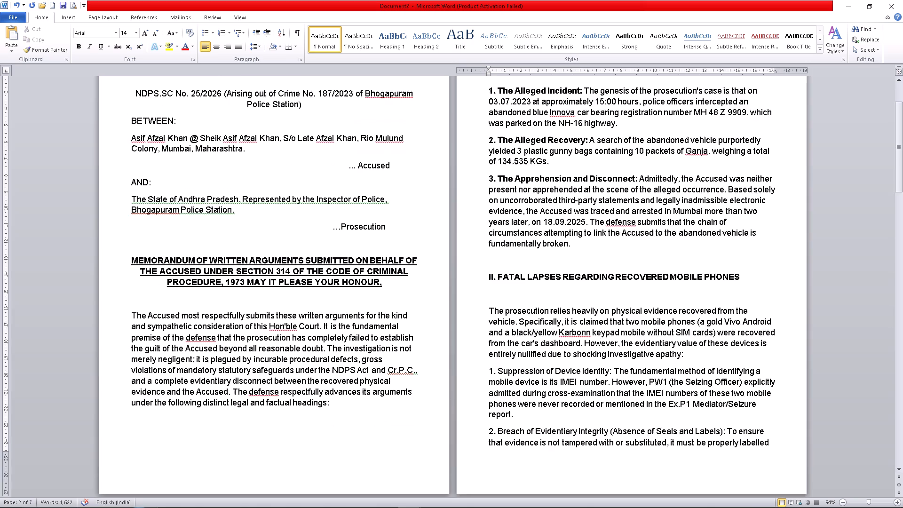
scroll(548, 299, "down", 1)
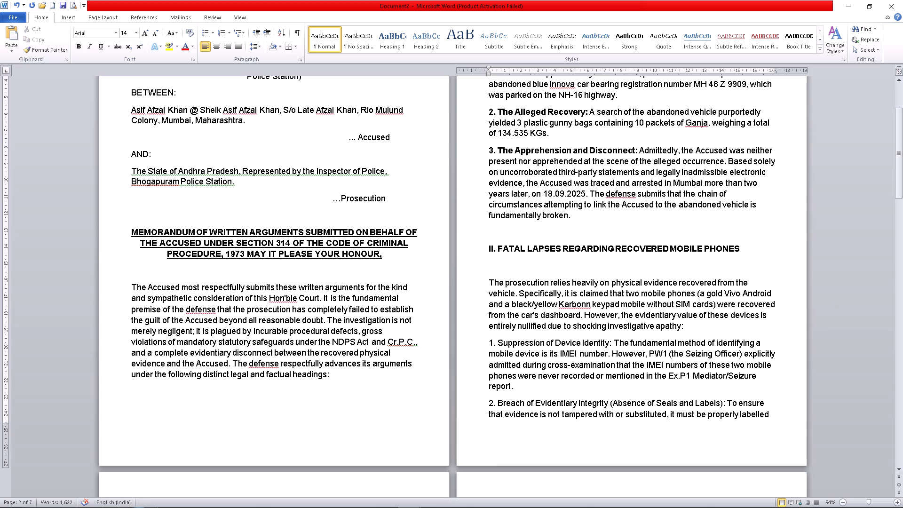
left_click_drag(488, 343, 609, 342)
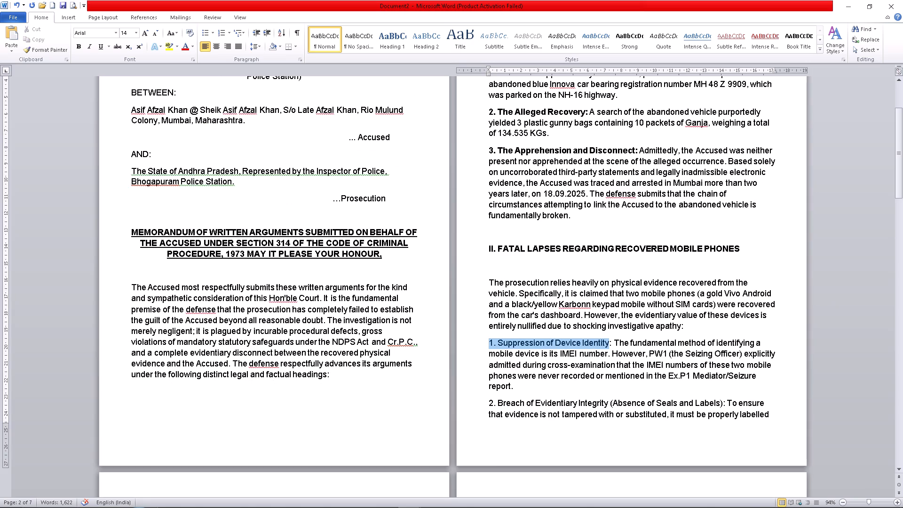
left_click_drag(609, 342, 610, 343)
left_click(615, 334)
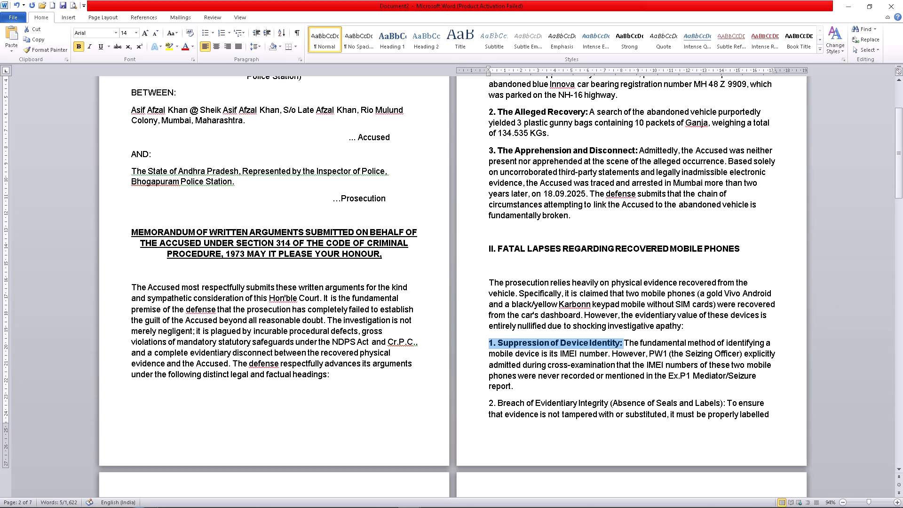
Bold the lead-in "2. Breach of Evidentiary Integrity (Absence of Seals and Labels):" under heading II on the recovered mobile phones.
left_click_drag(486, 402, 641, 407)
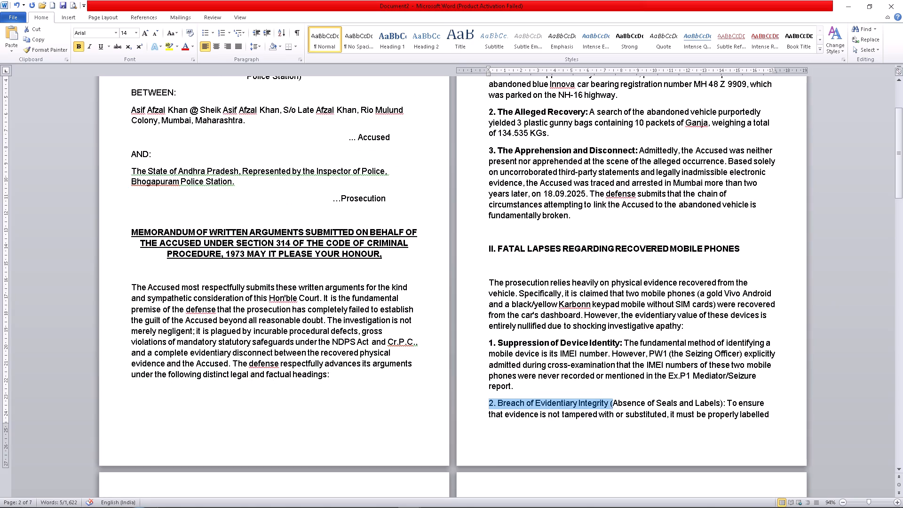
left_click_drag(641, 407, 725, 407)
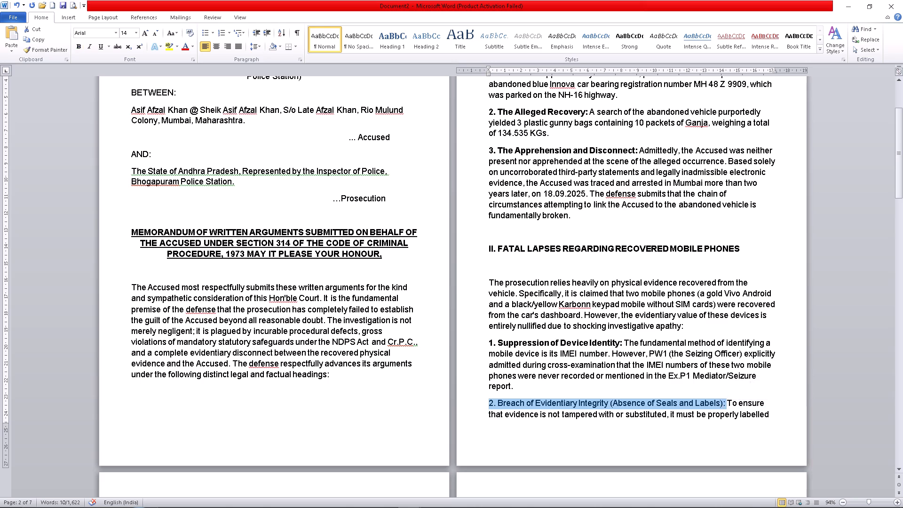
left_click(731, 395)
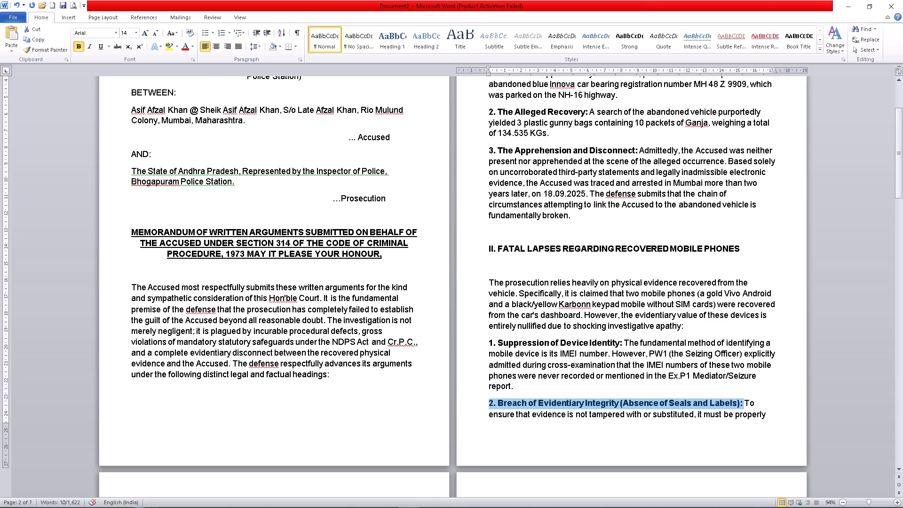
left_click(517, 387)
left_click(497, 397)
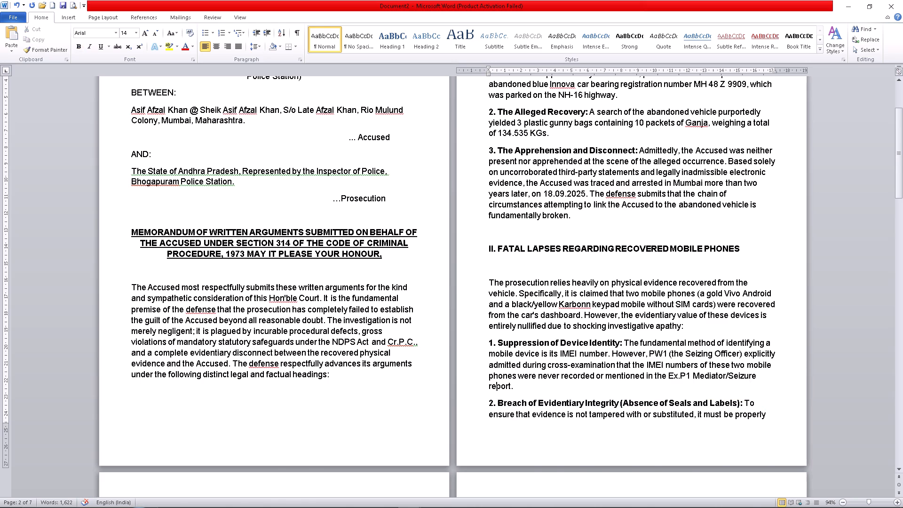
Bold the lead-ins "3. Total Investigative Void Post-Seizure:" and "4. The Foundational Evidentiary Contradiction:" under heading II.
scroll(526, 335, "down", 6)
scroll(420, 299, "down", 3)
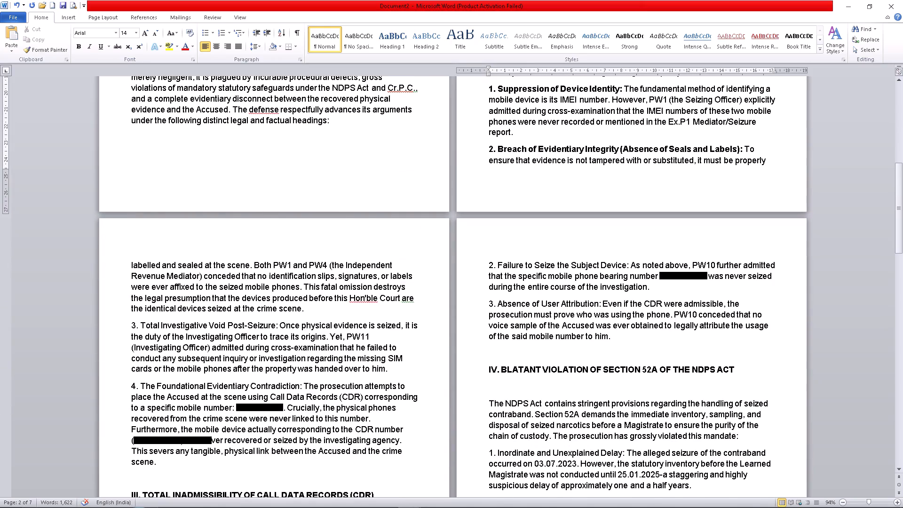
left_click_drag(131, 324, 279, 328)
left_click(282, 319)
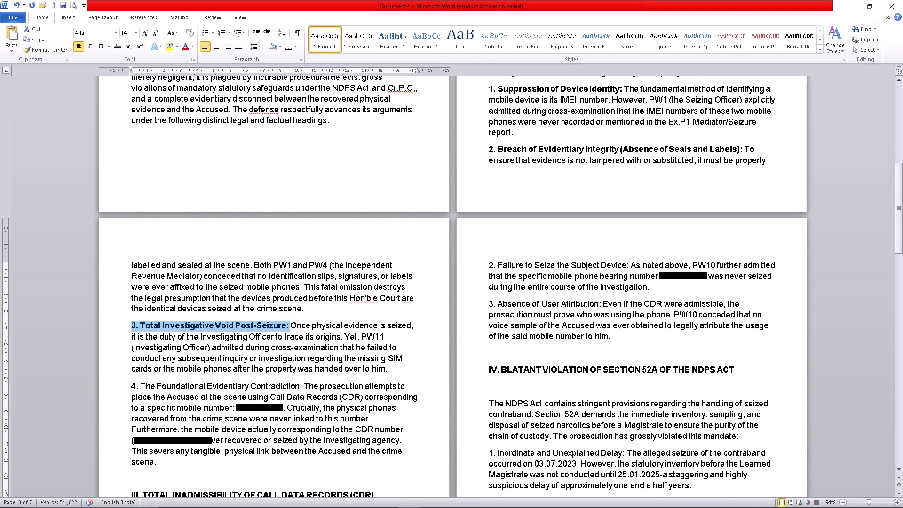
left_click_drag(130, 385, 302, 389)
left_click(304, 373)
Bold the lead-in "1. Mandatory Statutory Breach of Section 65B of the Indian Evidence Act:" under heading III on call data records.
scroll(262, 374, "down", 3)
scroll(221, 361, "down", 3)
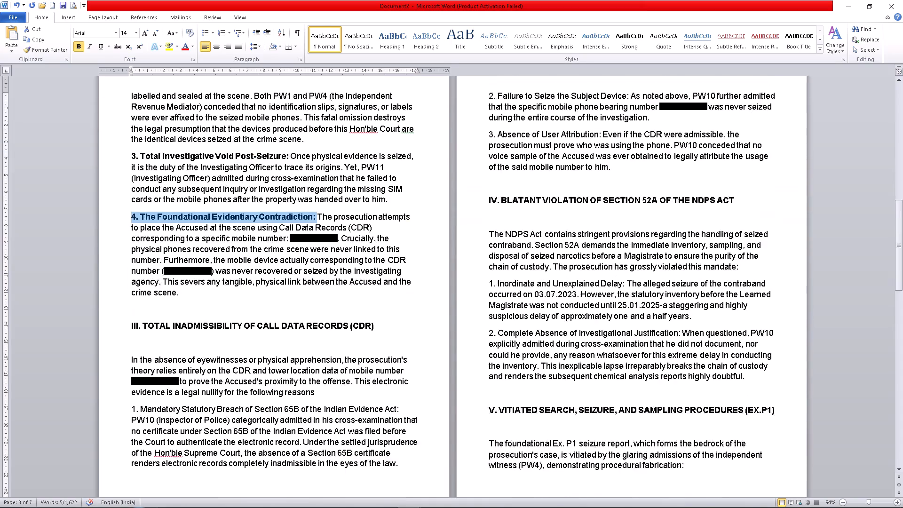
scroll(221, 361, "down", 1)
scroll(135, 367, "down", 2)
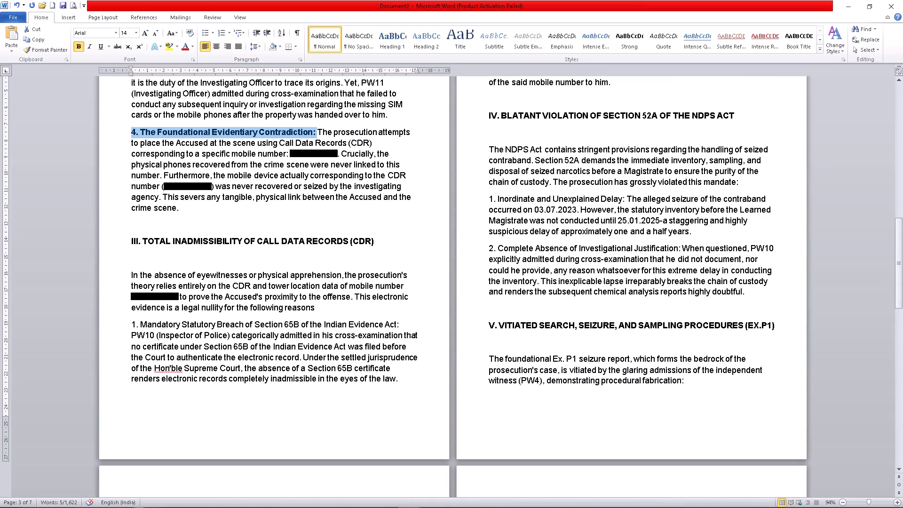
left_click_drag(131, 325, 391, 326)
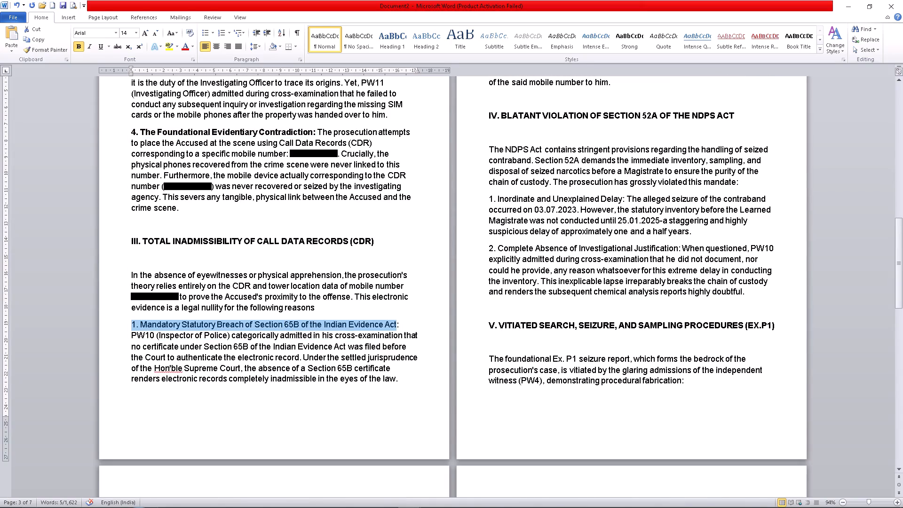
left_click_drag(391, 326, 400, 326)
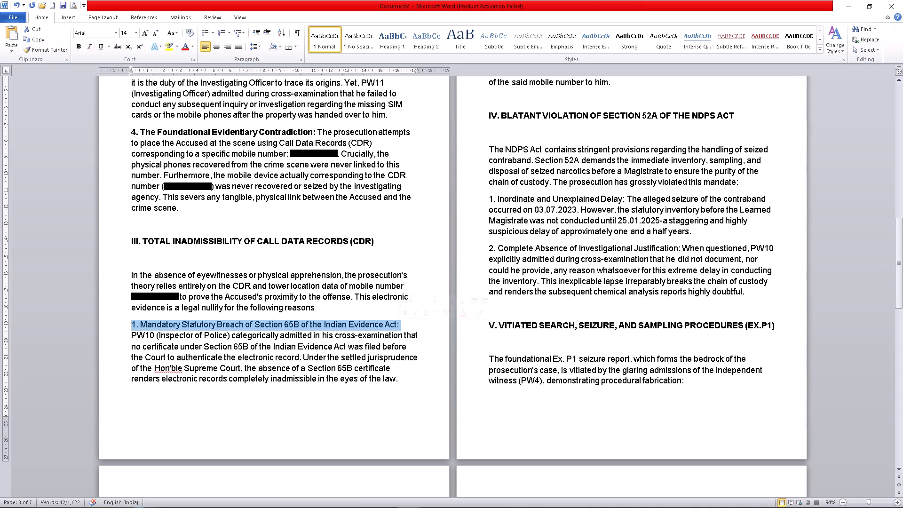
left_click(75, 49)
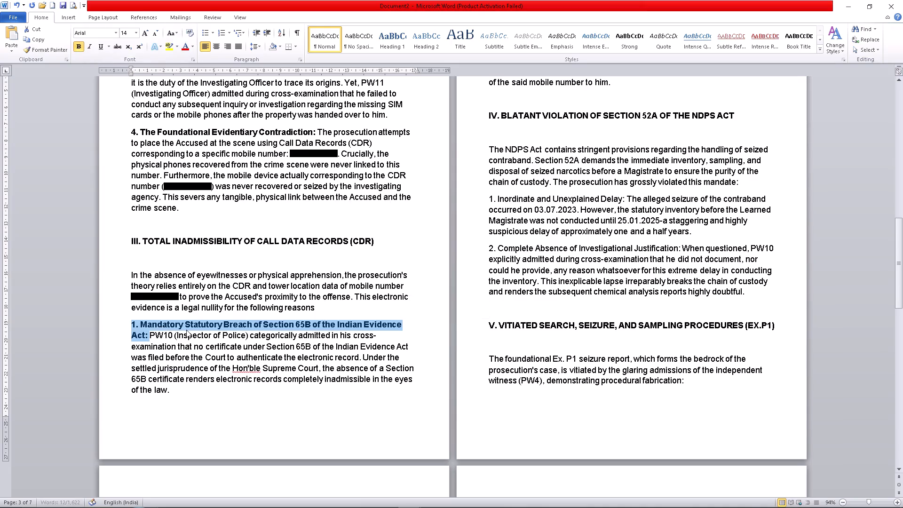
Bold the lead-ins "2. Failure to Seize the Subject Device:" and "3. Absence of User Attribution:" under heading III.
scroll(273, 390, "down", 2)
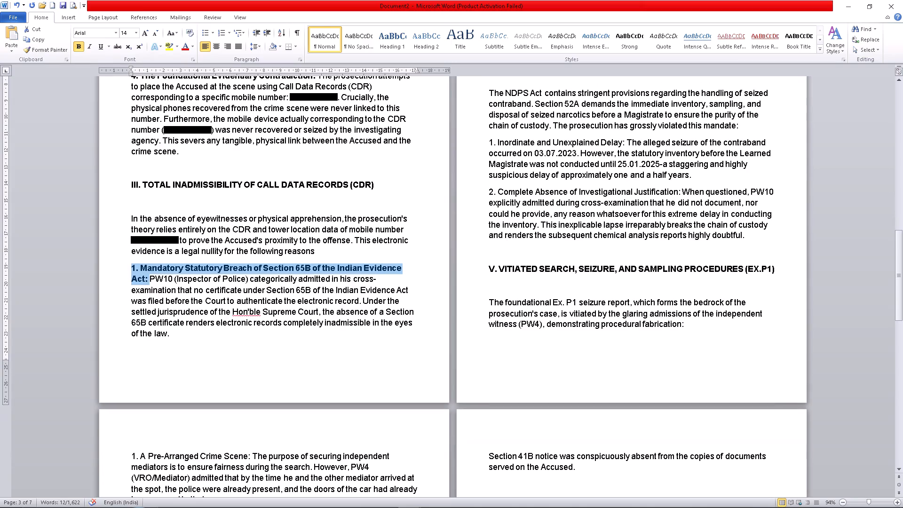
scroll(699, 412, "up", 5)
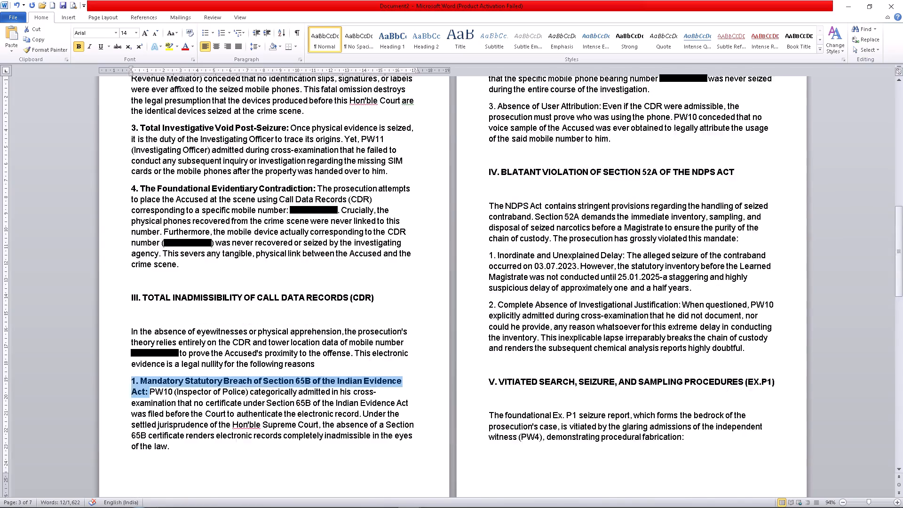
scroll(588, 432, "up", 4)
left_click_drag(488, 209, 503, 210)
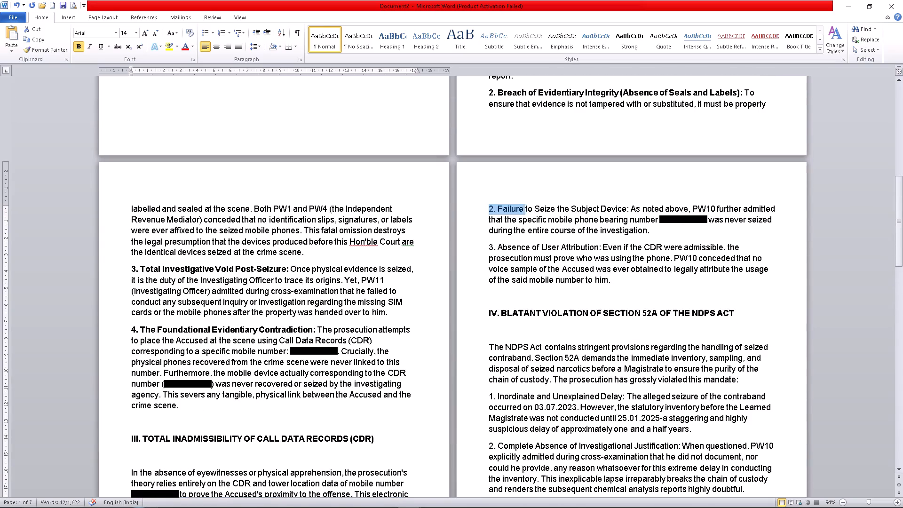
left_click_drag(503, 210, 629, 212)
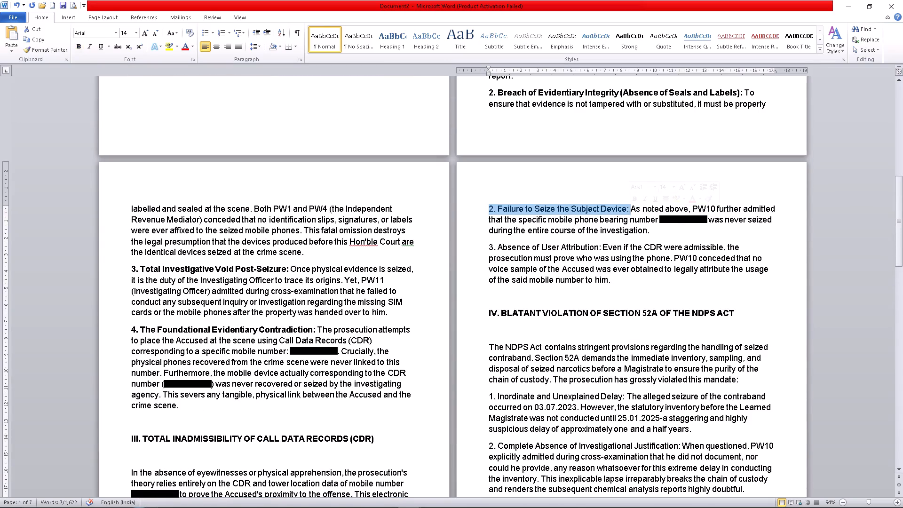
left_click(632, 200)
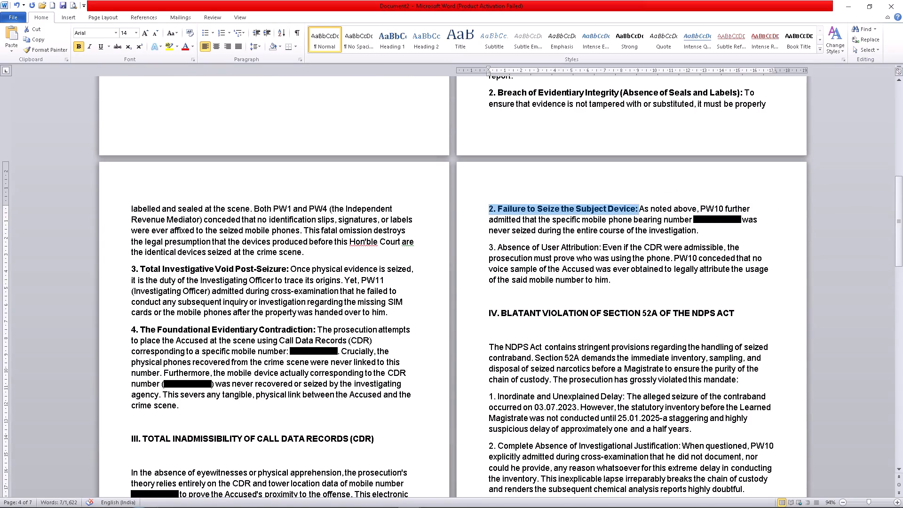
left_click_drag(488, 247, 601, 247)
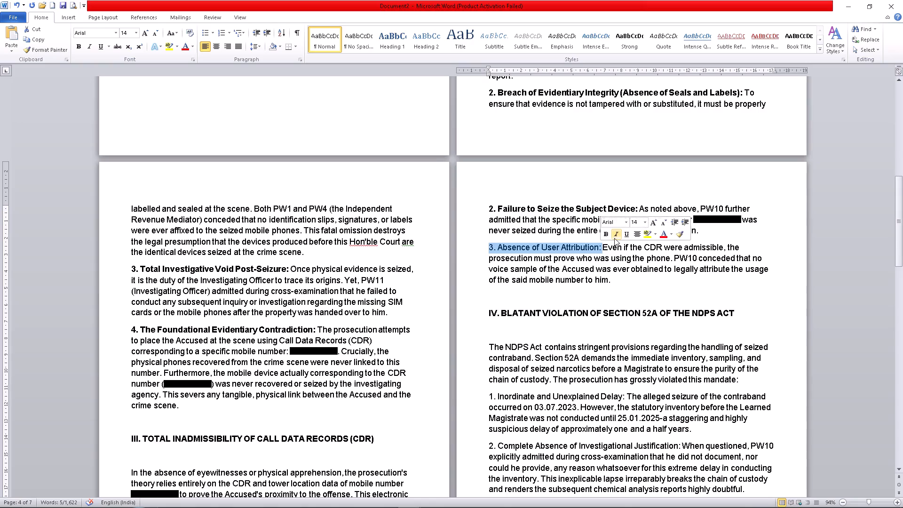
left_click(608, 232)
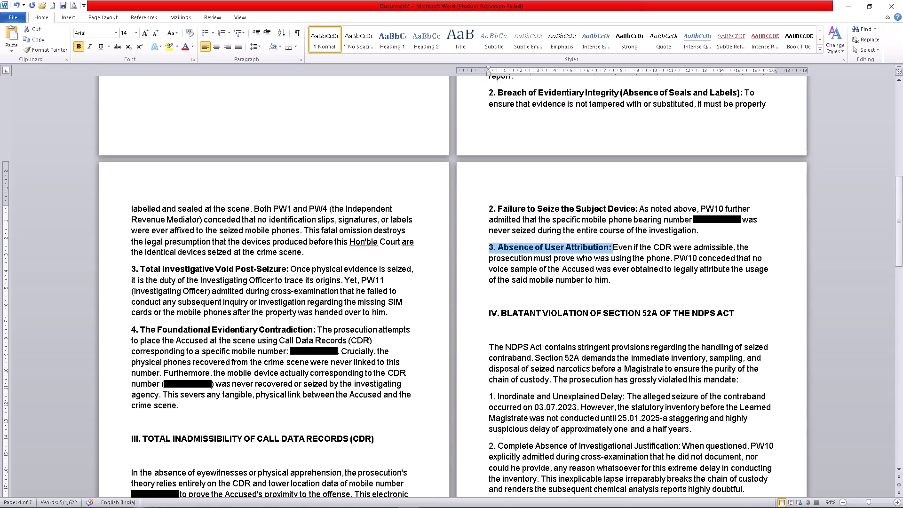
Bold the lead-ins "1. Inordinate and Unexplained Delay:" and "2. Complete Absence of Investigational Justification:" under heading IV on Section 52A.
left_click_drag(489, 396, 624, 400)
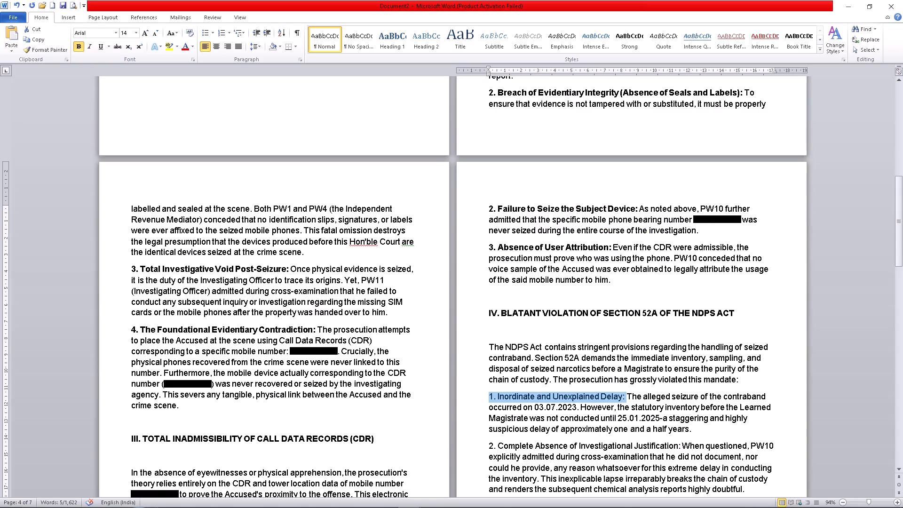
left_click_drag(624, 400, 625, 400)
left_click(631, 389)
scroll(556, 401, "down", 2)
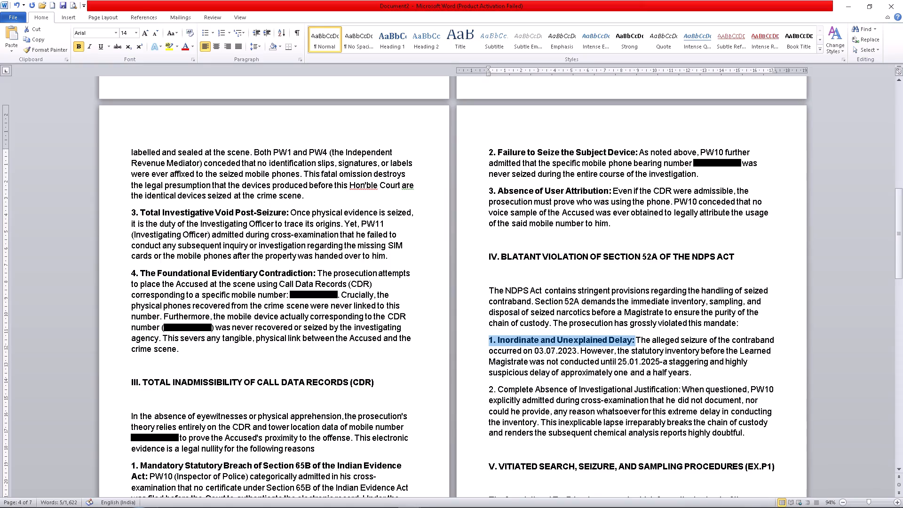
left_click_drag(488, 388, 677, 393)
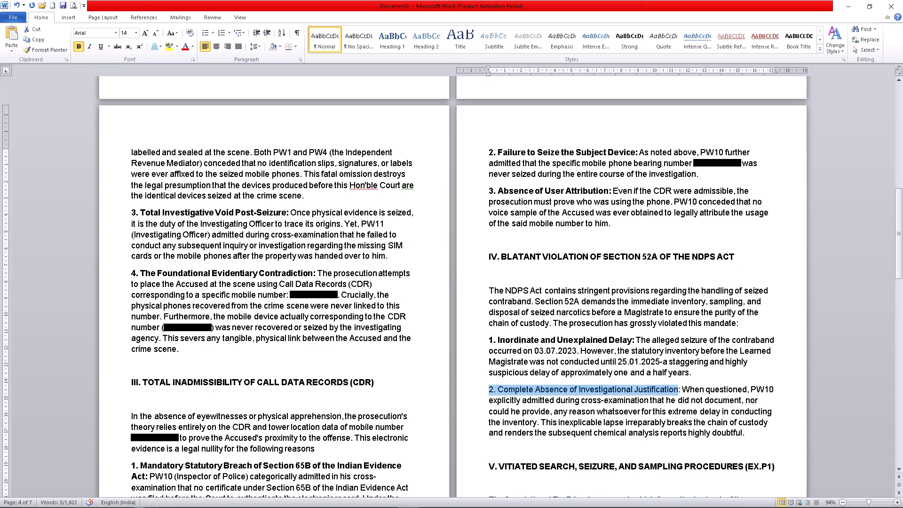
left_click_drag(677, 393, 680, 392)
left_click(686, 379)
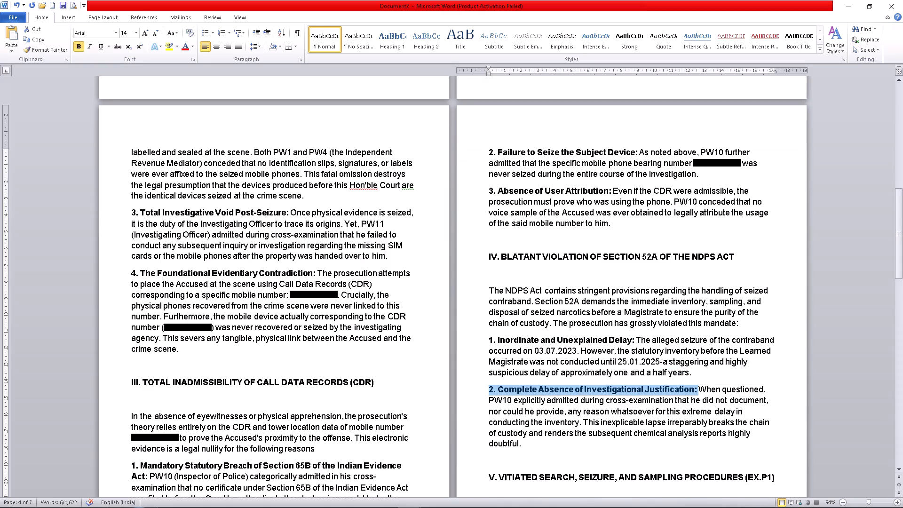
Bold the lead-in "1. A Pre-Arranged Crime Scene:" under heading V on search, seizure and sampling procedures.
scroll(543, 464, "down", 4)
scroll(539, 398, "down", 2)
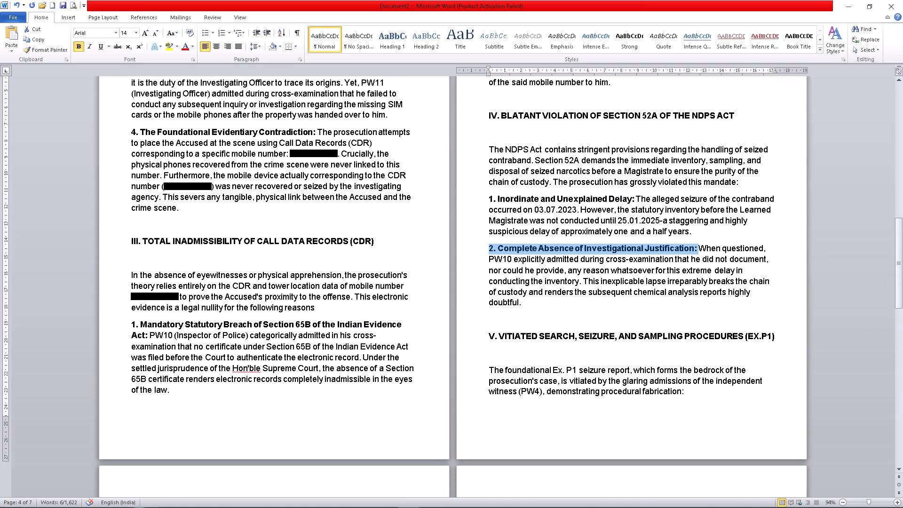
scroll(624, 377, "down", 3)
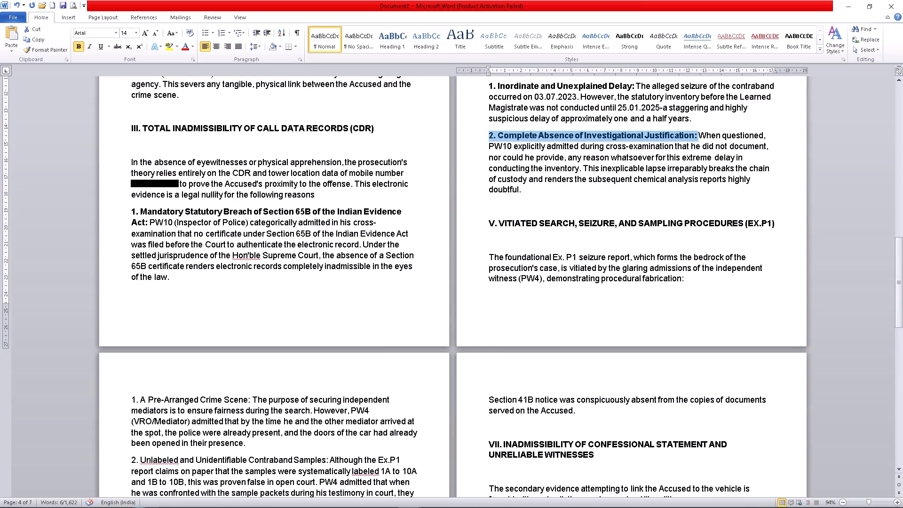
scroll(254, 349, "down", 2)
left_click_drag(132, 343, 217, 343)
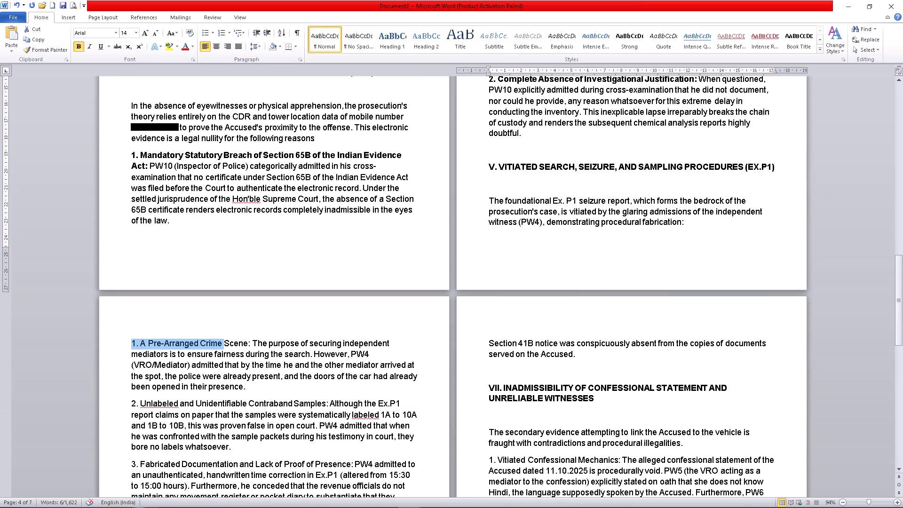
left_click_drag(217, 343, 250, 343)
left_click(253, 331)
Bold the lead-ins "2. Unlabeled and Unidentifiable Contraband Samples:" and "3. Fabricated Documentation and Lack of Proof of Presence:" under heading V.
scroll(231, 352, "down", 3)
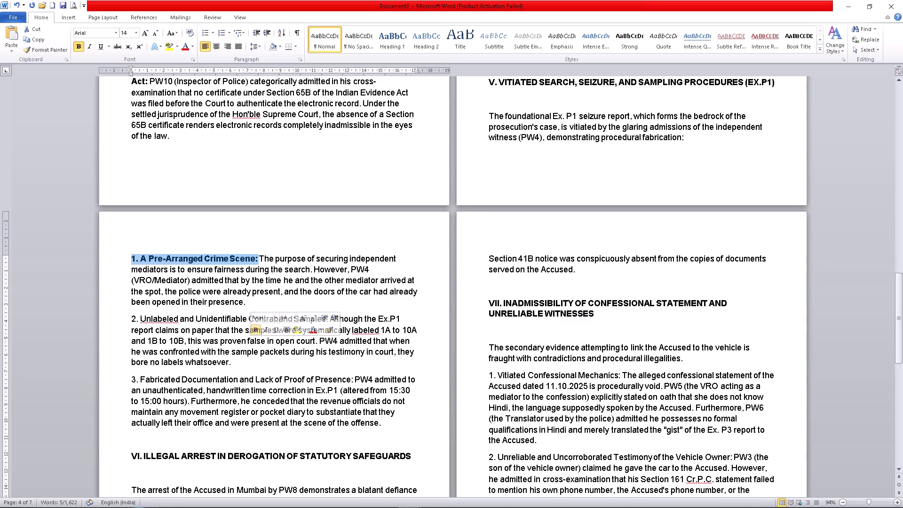
scroll(230, 352, "down", 1)
left_click_drag(129, 286, 223, 291)
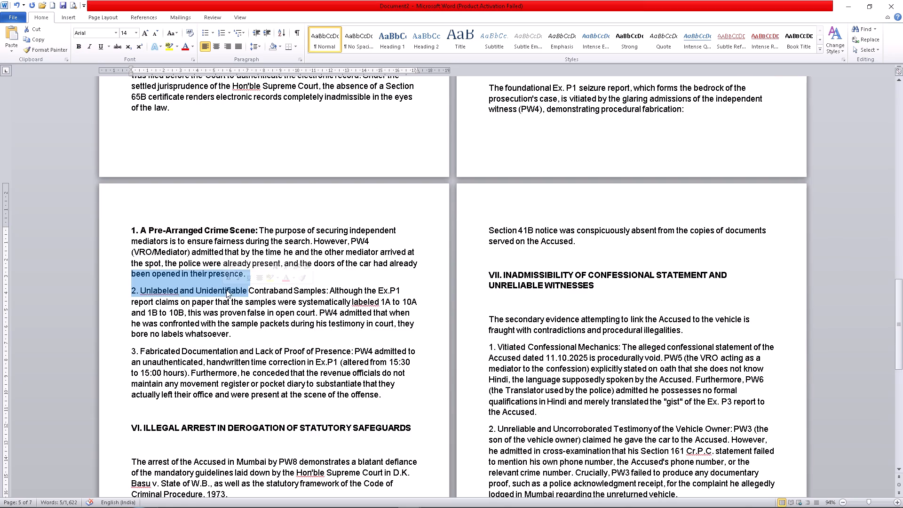
left_click(344, 277)
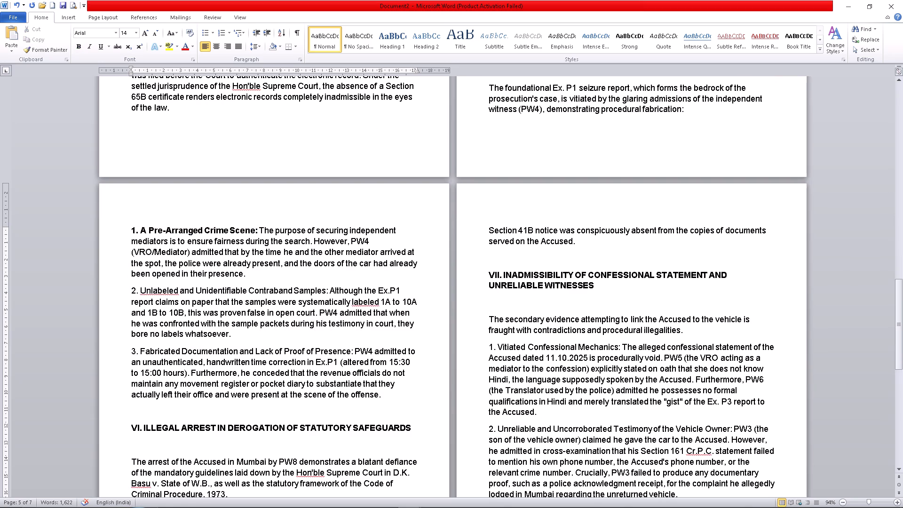
left_click_drag(131, 290, 328, 292)
left_click(332, 280)
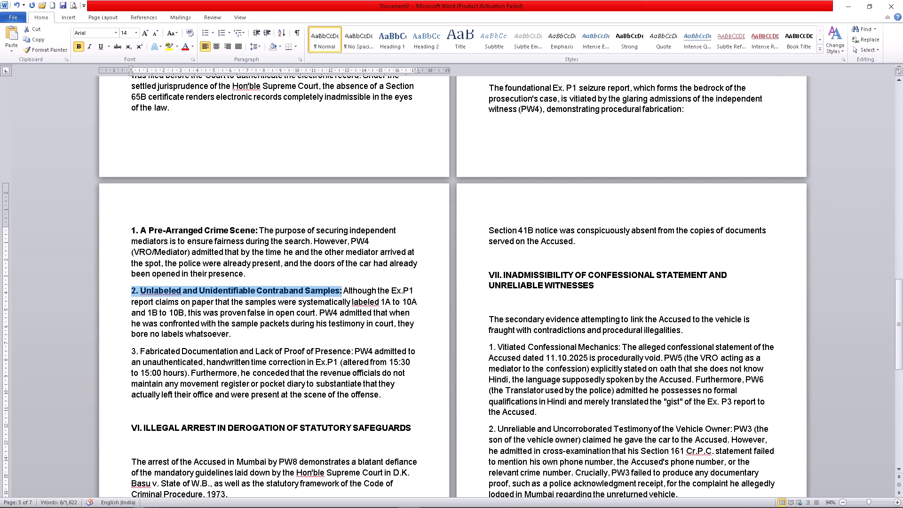
left_click_drag(130, 352, 352, 353)
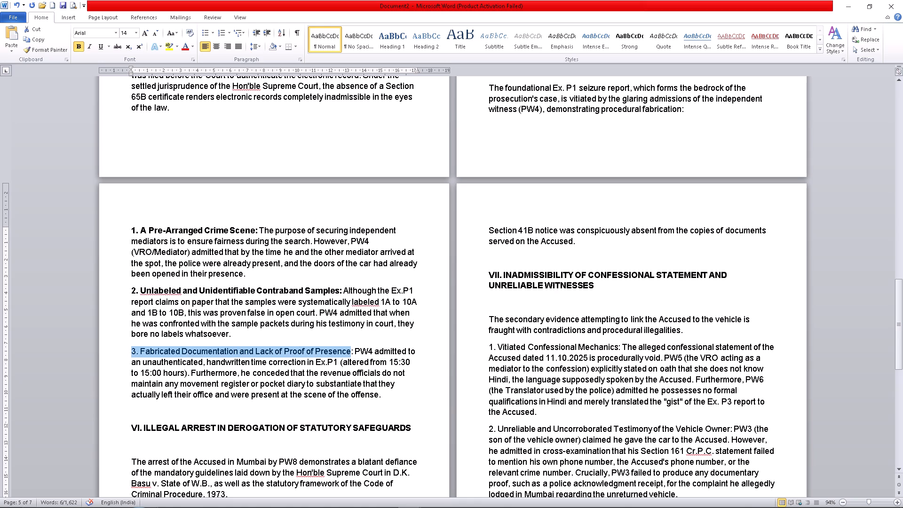
left_click_drag(352, 353, 353, 352)
left_click(356, 340)
Bold the lead-ins "1. Failure to Issue Statutory Notices (Section 41B & 41D Cr.P.C.):" and "2. Failure to Intimate Family Members:" under heading VI.
scroll(166, 378, "down", 2)
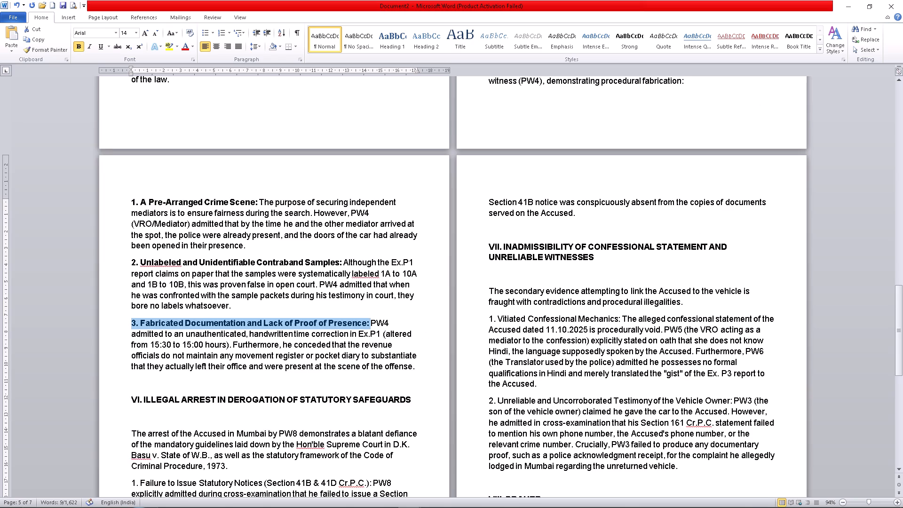
scroll(152, 381, "down", 3)
left_click_drag(132, 370, 135, 370)
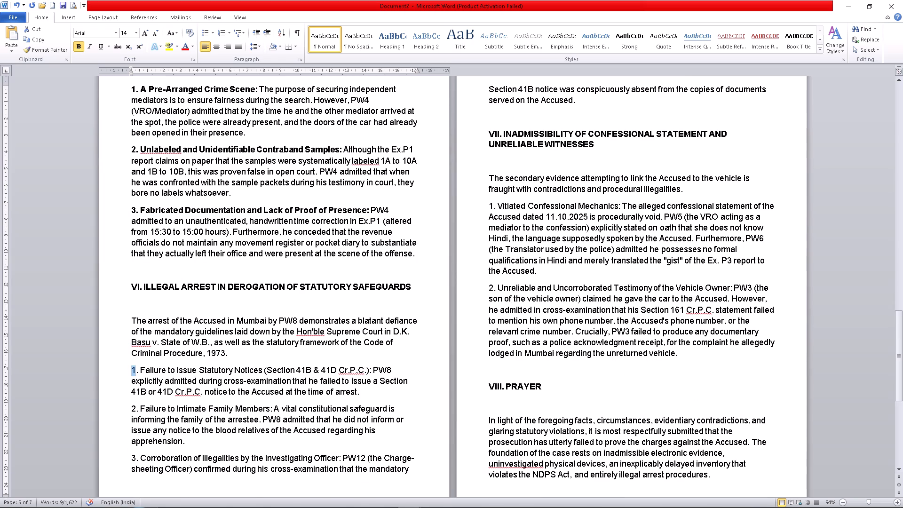
left_click_drag(135, 370, 365, 369)
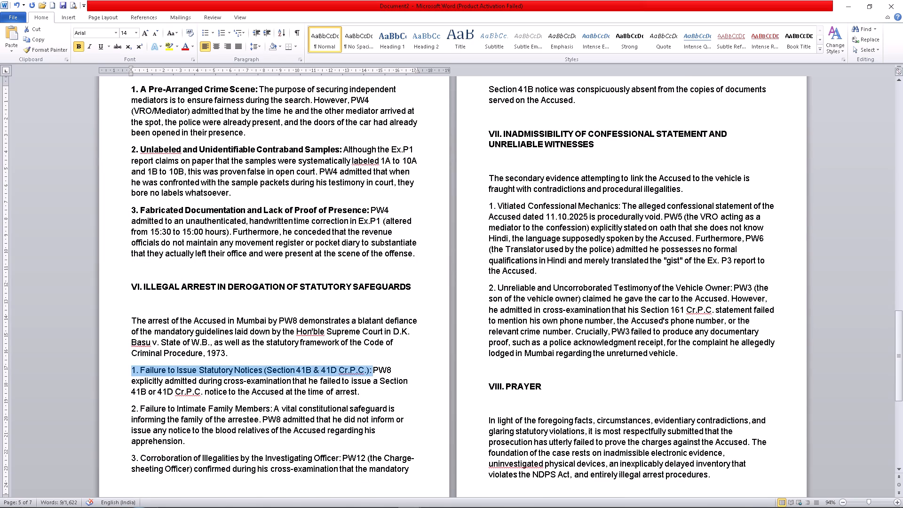
left_click_drag(365, 369, 366, 370)
left_click(371, 358)
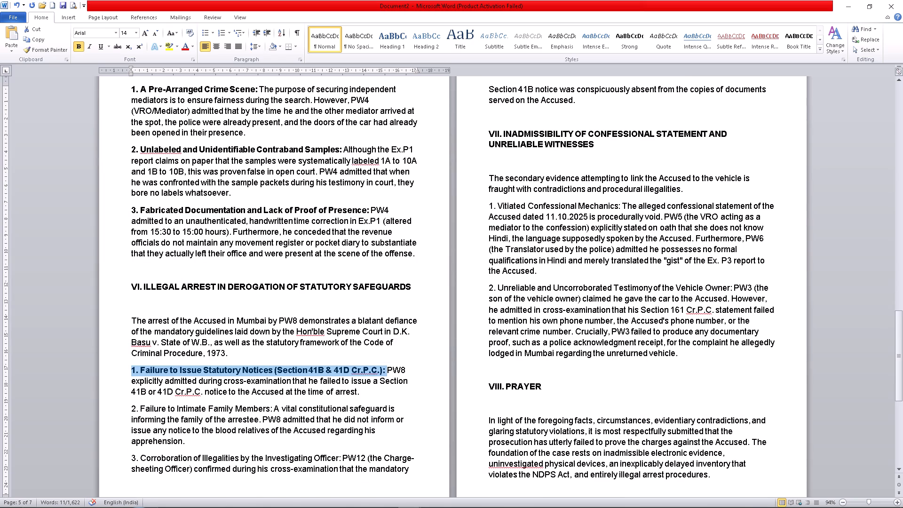
left_click_drag(130, 410, 273, 410)
left_click(278, 400)
scroll(168, 437, "down", 1)
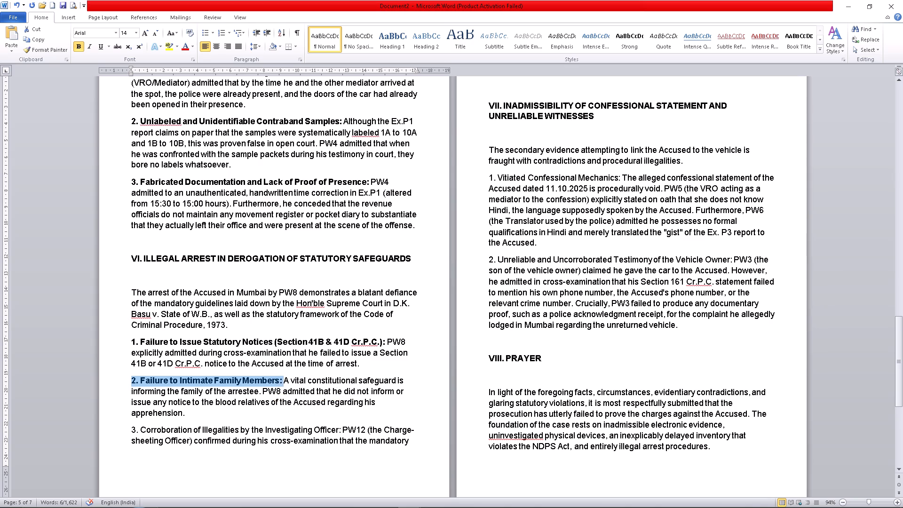
Bold the lead-in "3. Corroboration of Illegalities by the Investigating Officer:" under heading VI on illegal arrest.
left_click_drag(130, 427, 338, 430)
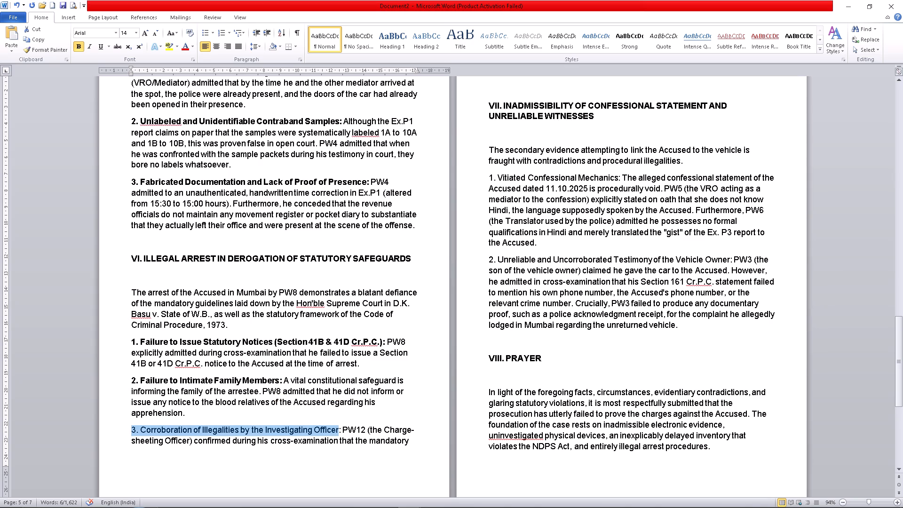
left_click_drag(338, 430, 341, 430)
left_click(344, 422)
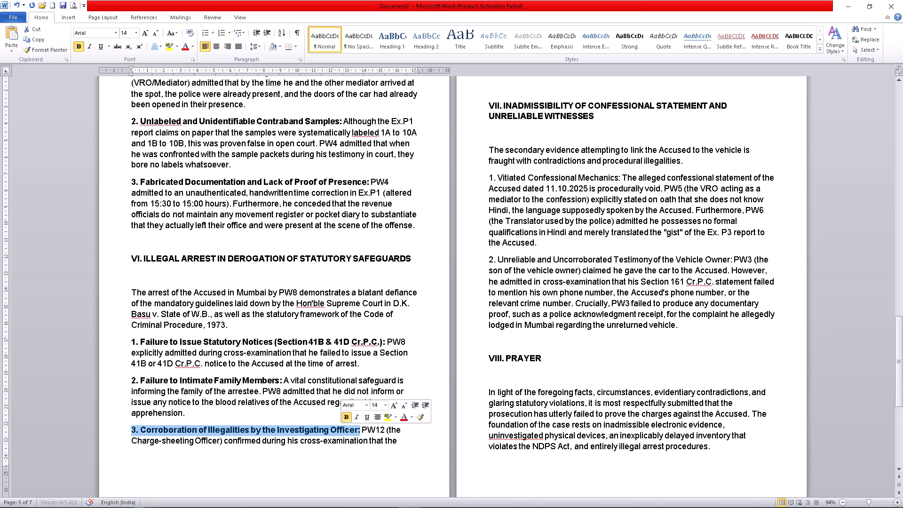
Bold the lead-ins "1. Vitiated Confessional Mechanics:" and "2. Unreliable and Uncorroborated Testimony of the Vehicle Owner:" under heading VII.
scroll(532, 149, "up", 3)
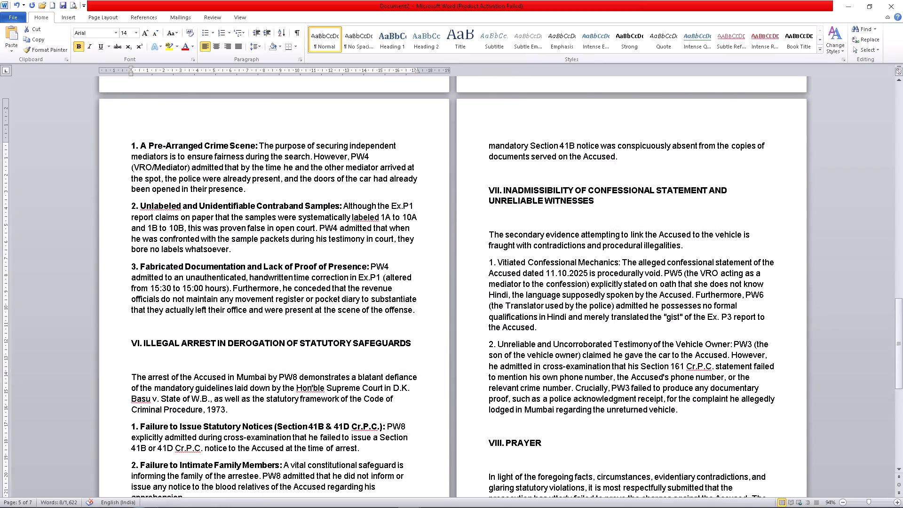
scroll(509, 167, "up", 11)
scroll(510, 174, "down", 3)
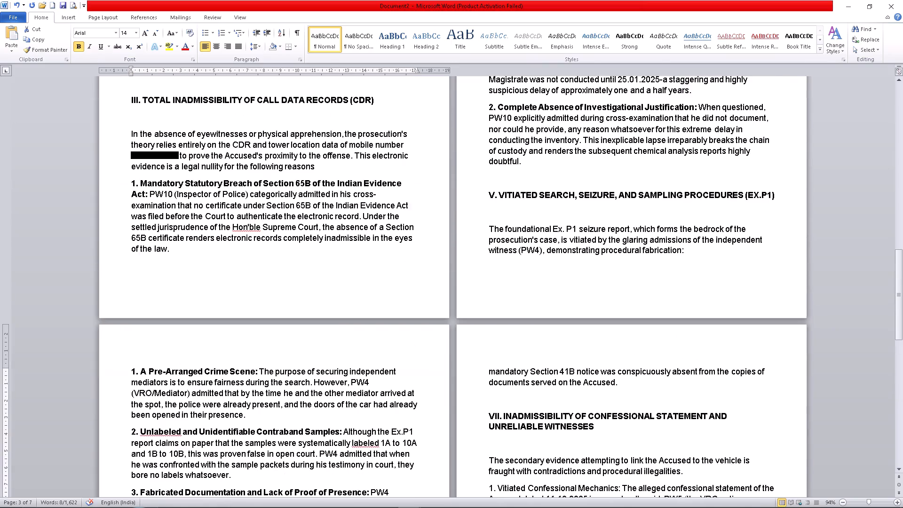
scroll(517, 211, "down", 5)
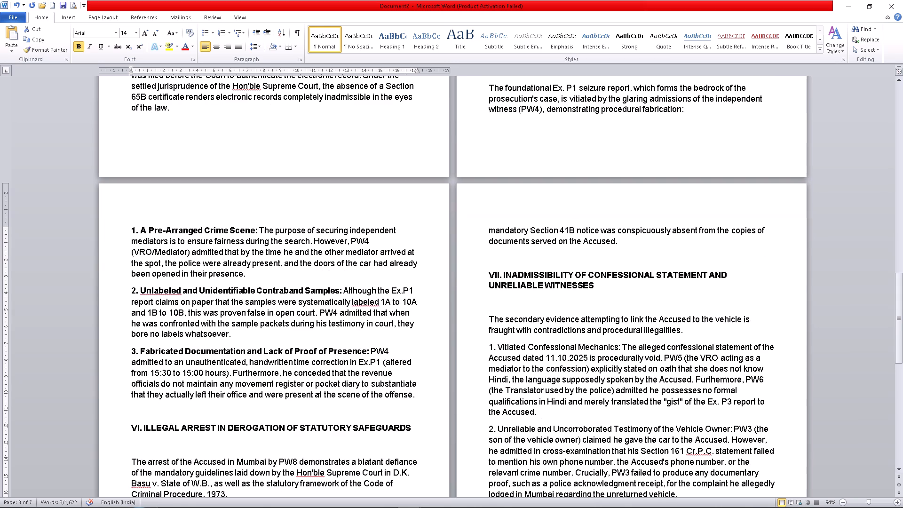
scroll(412, 214, "down", 3)
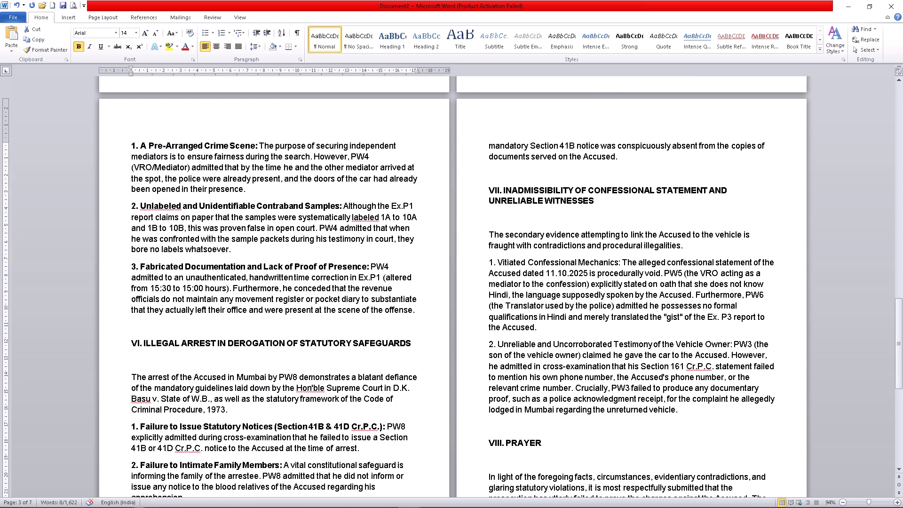
left_click_drag(489, 258, 617, 263)
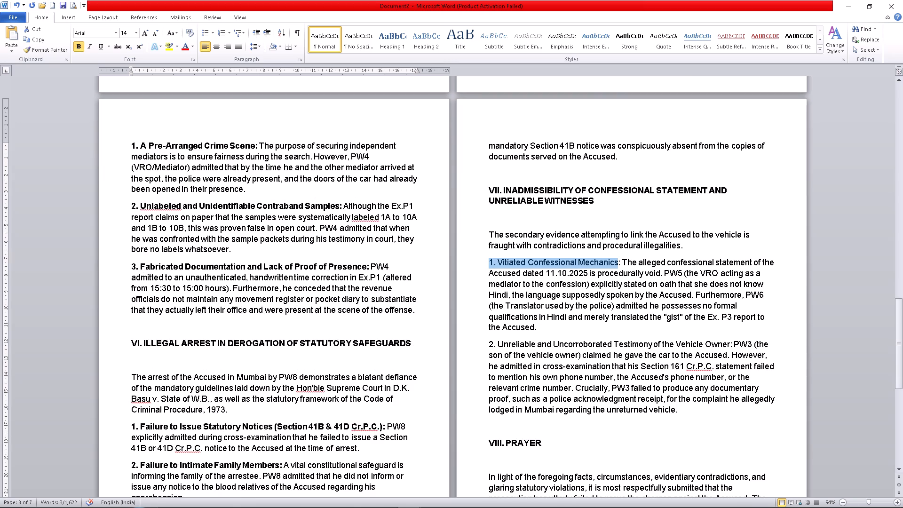
left_click_drag(617, 263, 620, 262)
left_click(622, 252)
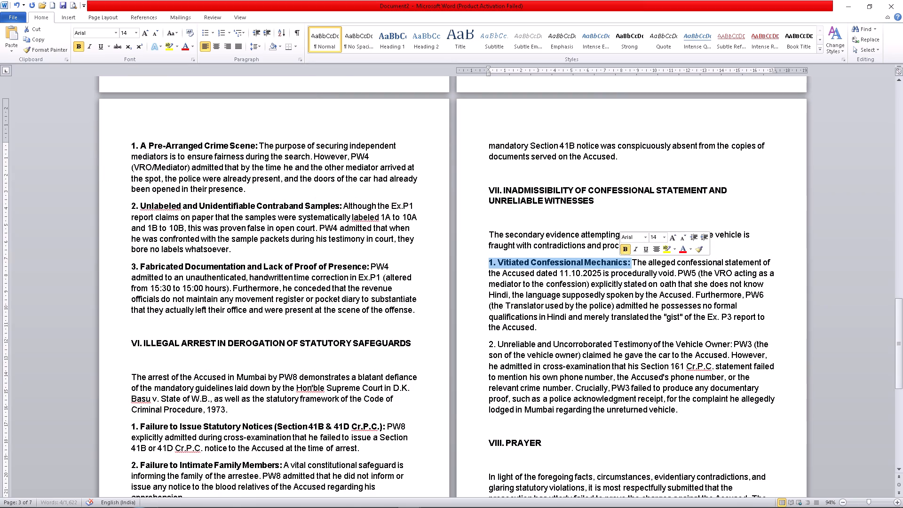
left_click_drag(487, 345, 646, 344)
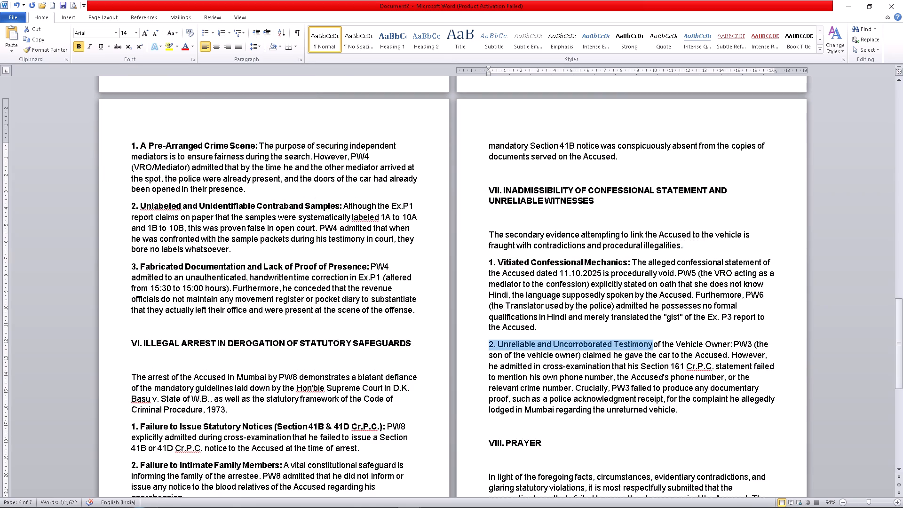
left_click_drag(646, 344, 758, 346)
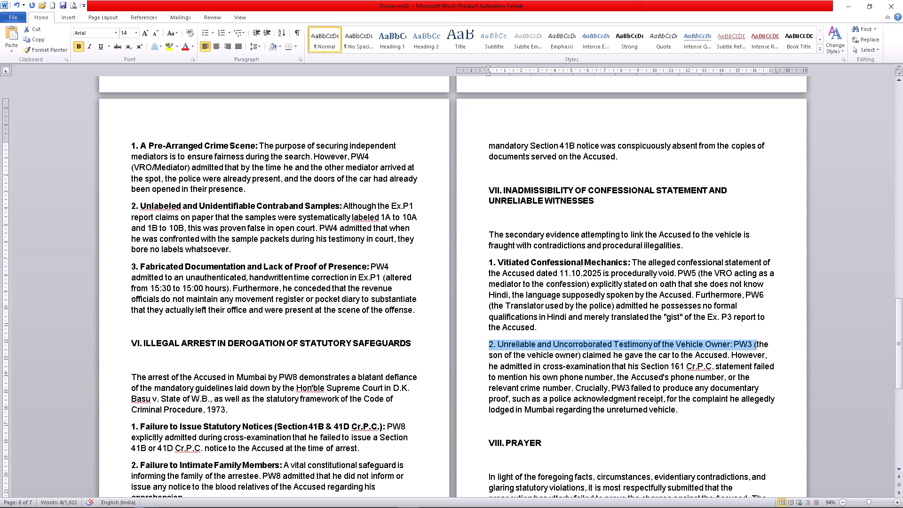
left_click_drag(758, 346, 758, 353)
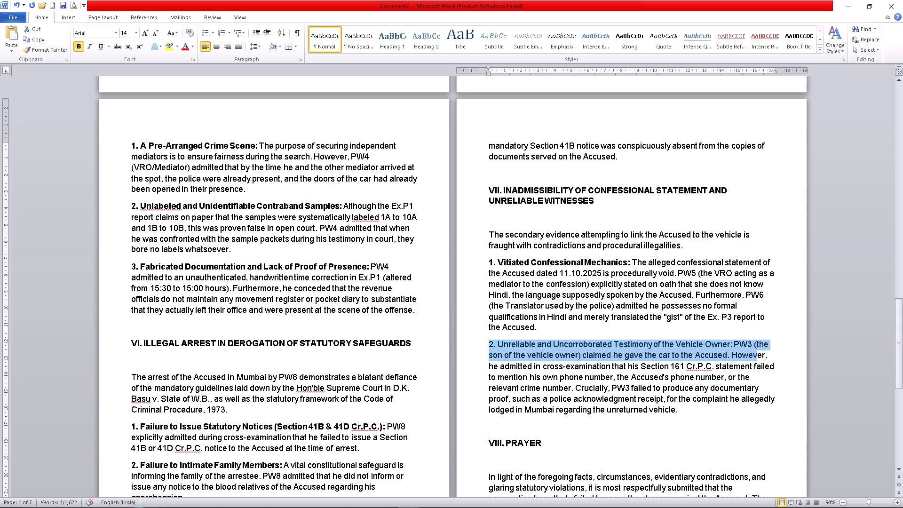
left_click_drag(758, 353, 735, 348)
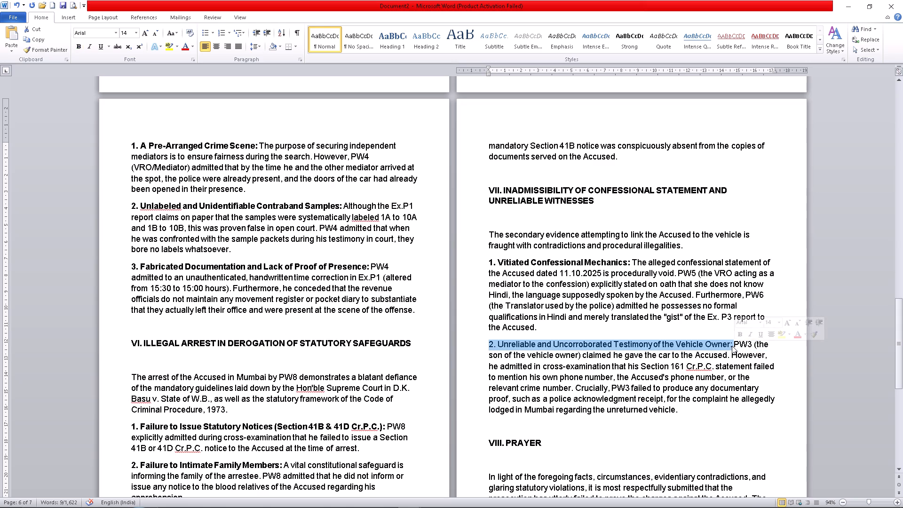
left_click(741, 333)
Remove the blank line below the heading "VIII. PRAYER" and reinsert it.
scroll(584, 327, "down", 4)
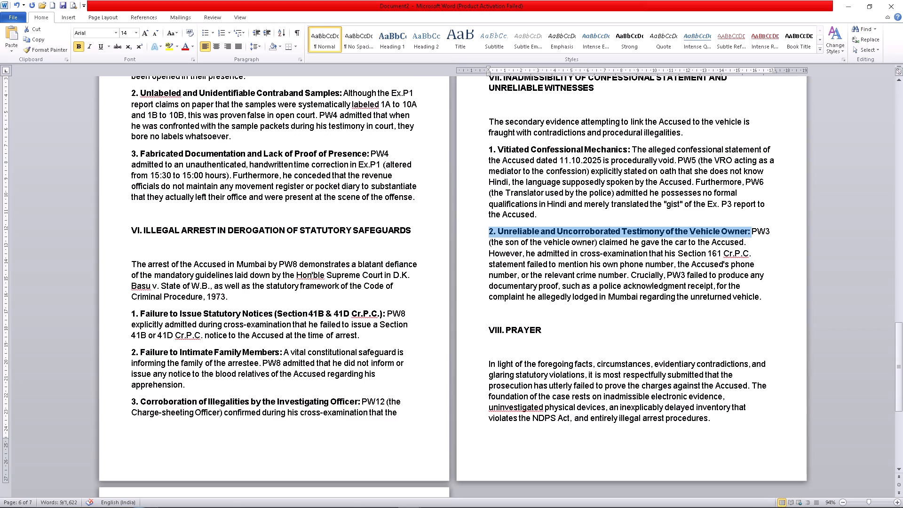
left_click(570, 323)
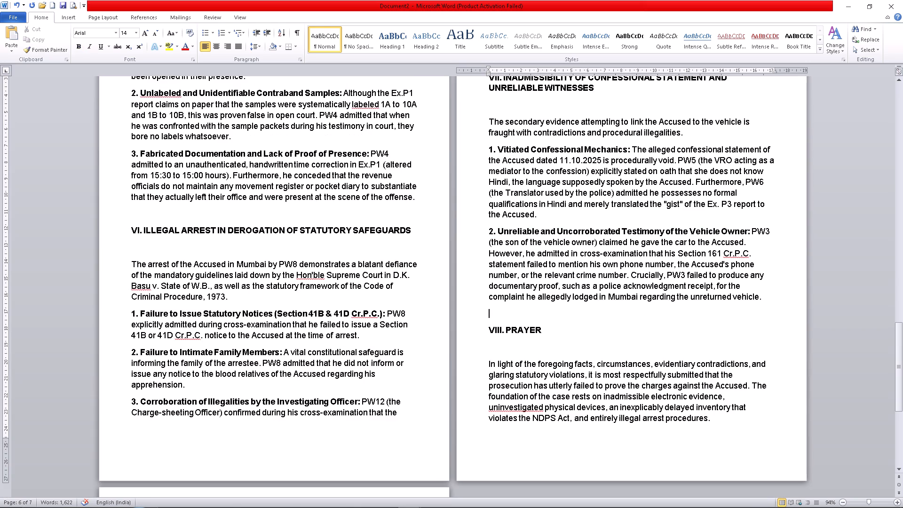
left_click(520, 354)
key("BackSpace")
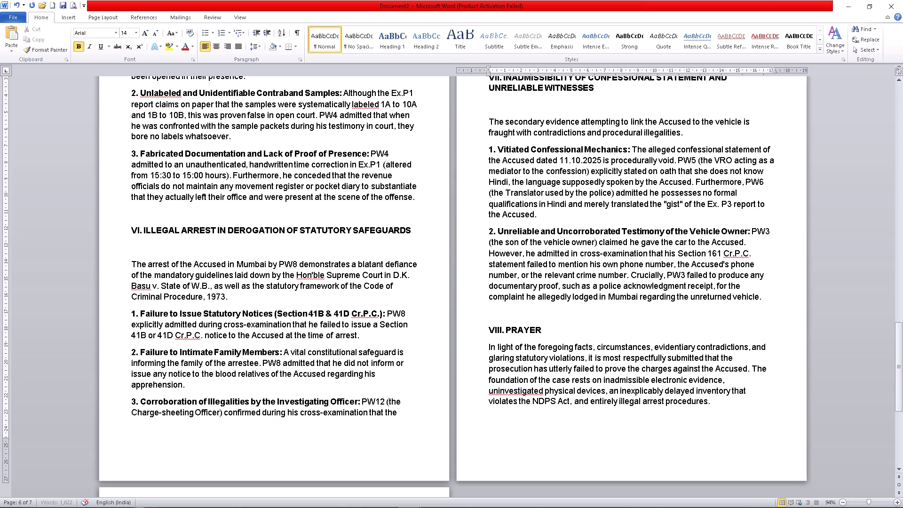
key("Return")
Review the headings, lead-ins and spacing from the prayer section back to the court title on the first page.
scroll(519, 346, "down", 2)
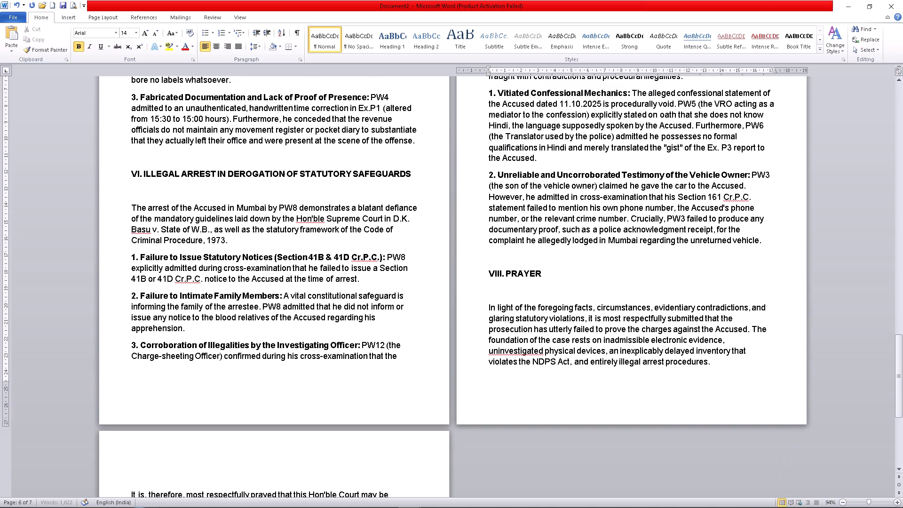
scroll(519, 346, "down", 1)
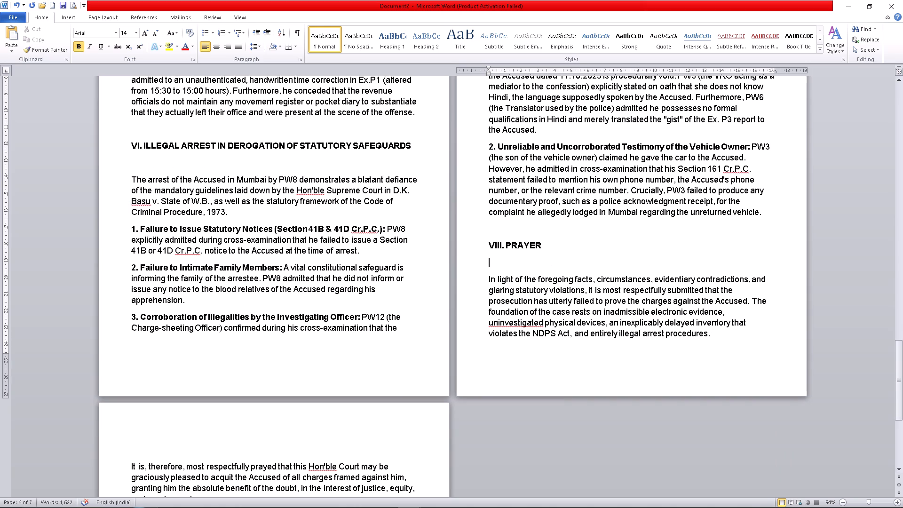
scroll(249, 289, "up", 4)
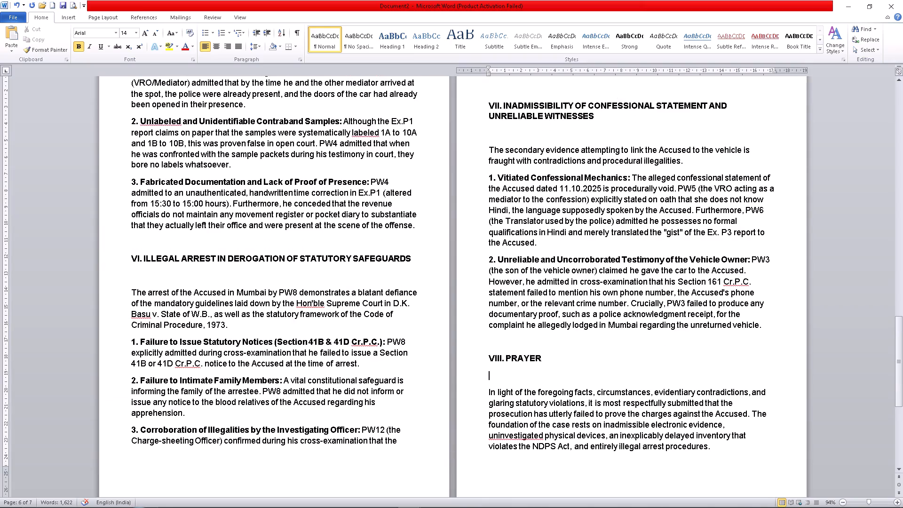
scroll(230, 338, "up", 16)
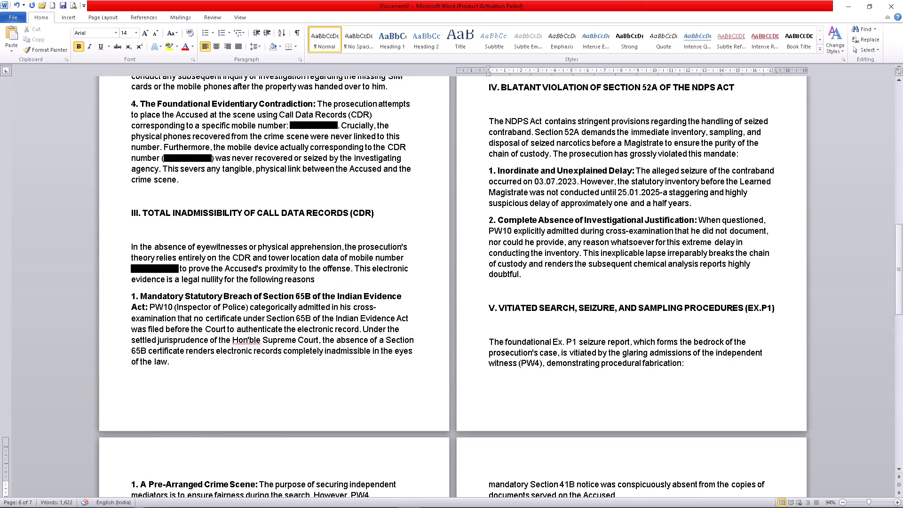
scroll(230, 338, "up", 18)
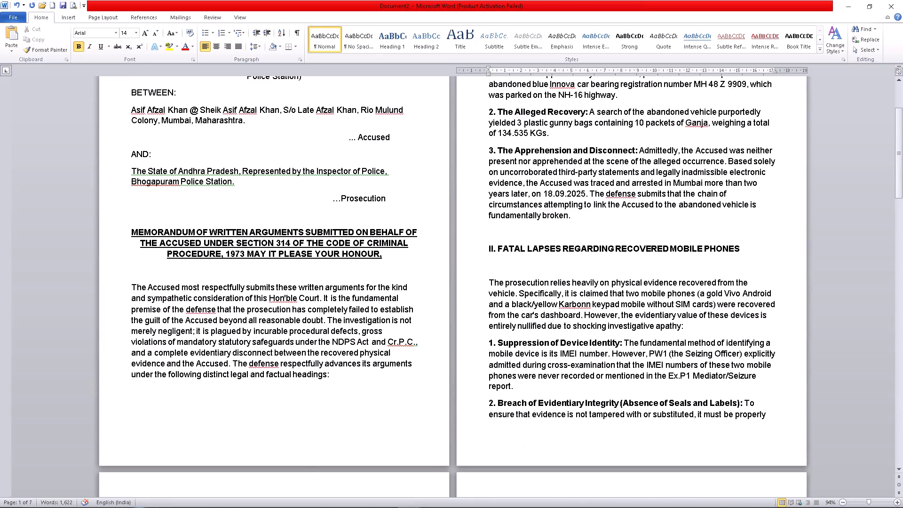
scroll(552, 286, "up", 3)
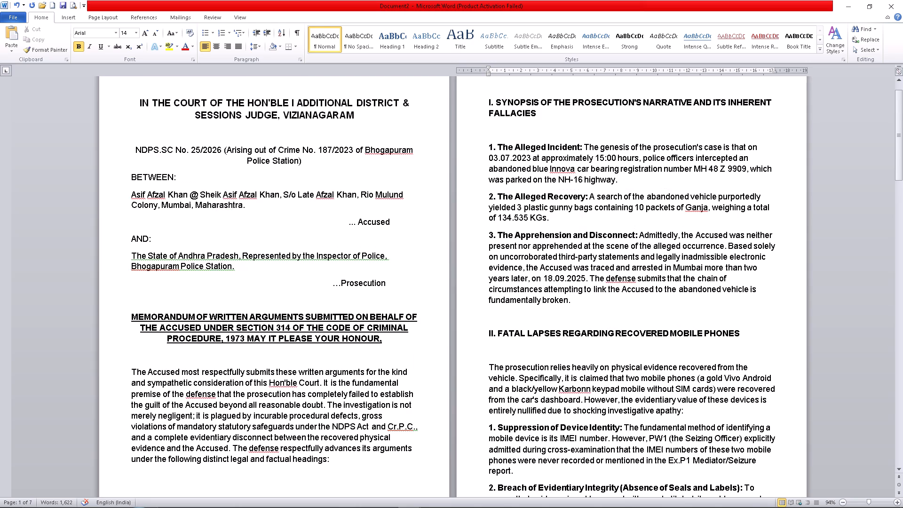
scroll(540, 158, "up", 1)
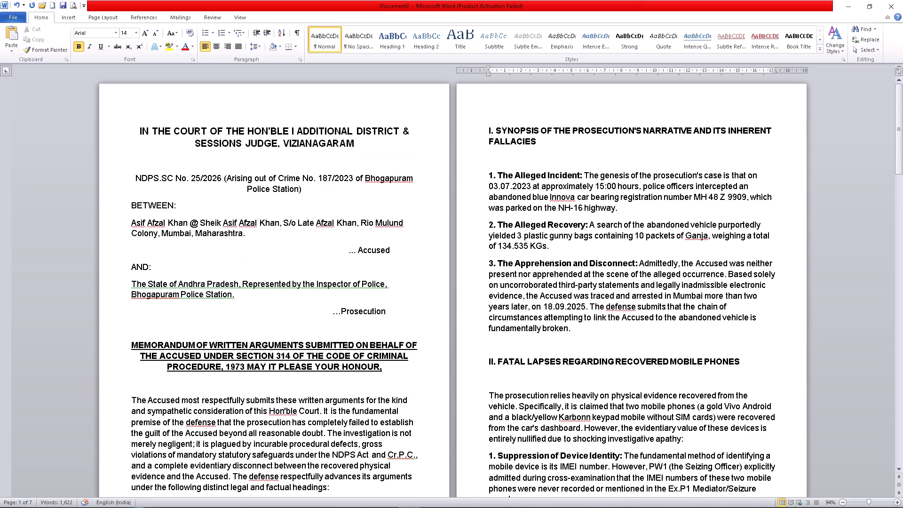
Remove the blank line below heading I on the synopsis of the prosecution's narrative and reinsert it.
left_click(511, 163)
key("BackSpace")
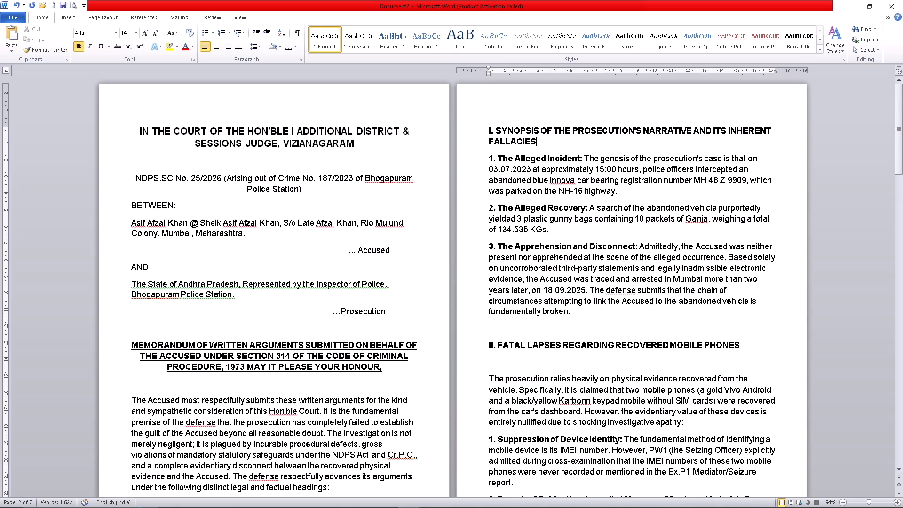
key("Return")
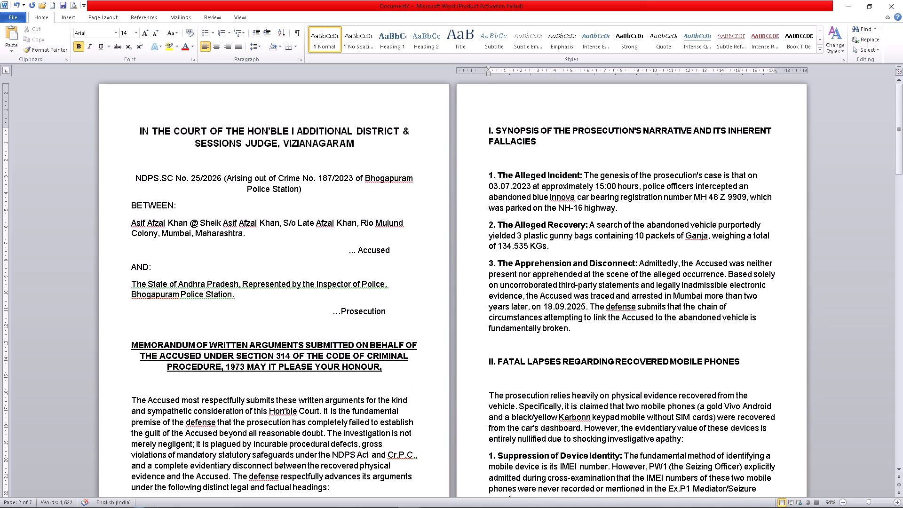
Check the bold headings, lead-ins and spacing from section I through section VII, and return to the first page.
scroll(602, 325, "down", 1)
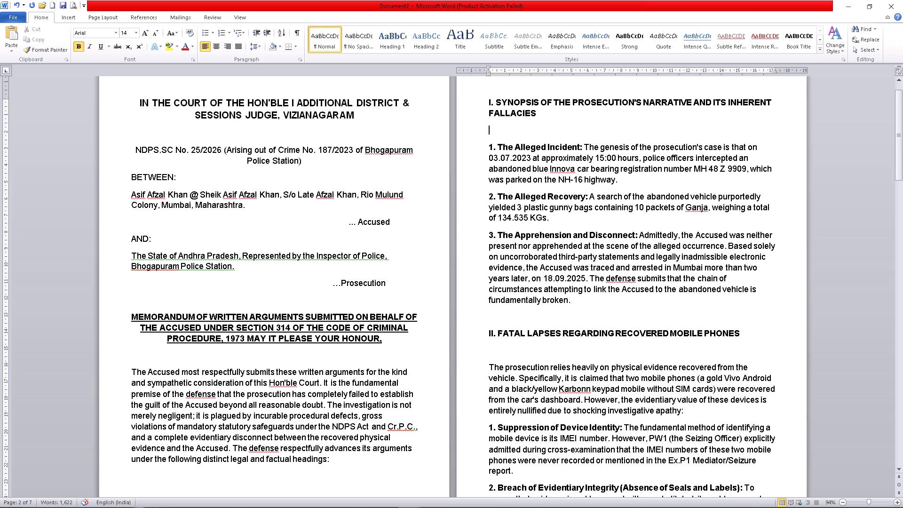
scroll(602, 317, "down", 4)
scroll(562, 299, "down", 8)
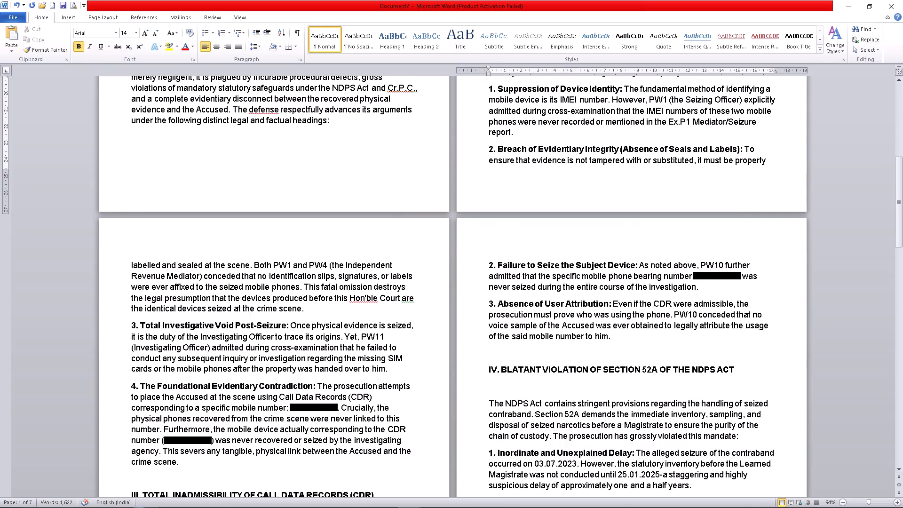
scroll(218, 300, "down", 9)
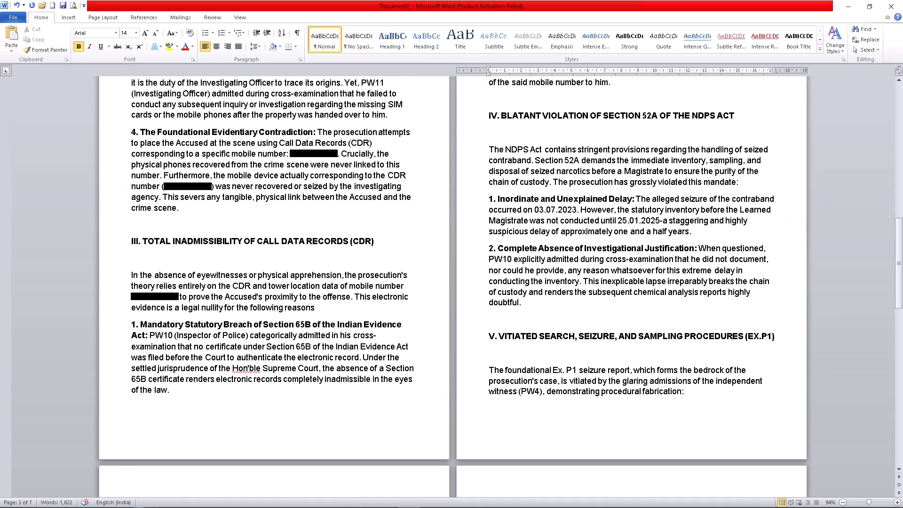
scroll(493, 237, "up", 5)
scroll(494, 236, "down", 2)
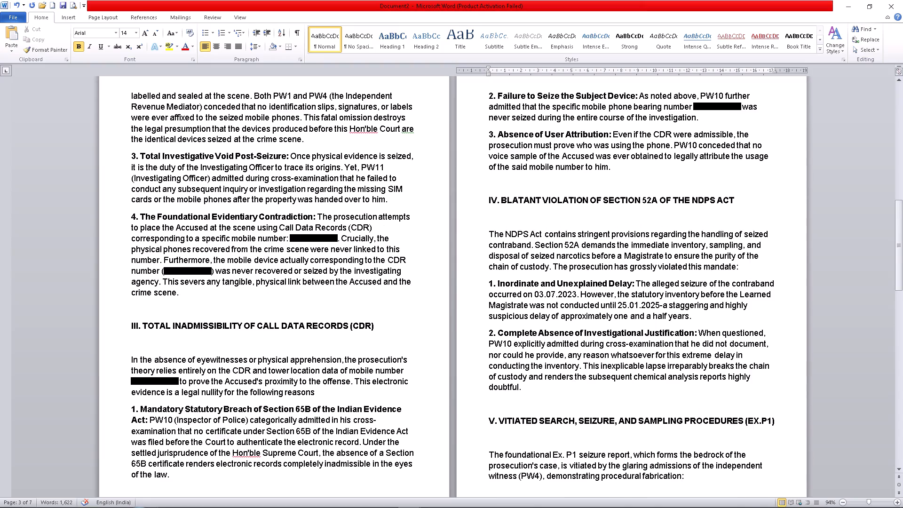
scroll(585, 267, "down", 1)
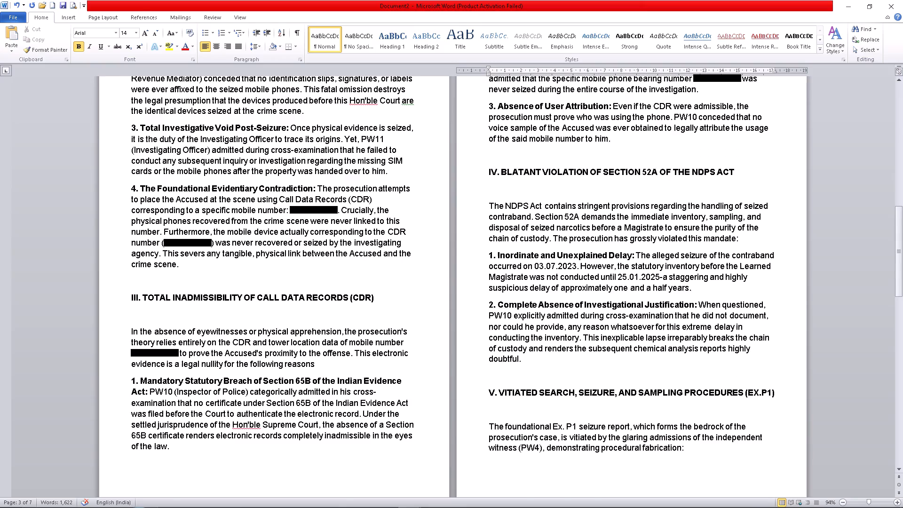
scroll(585, 267, "down", 11)
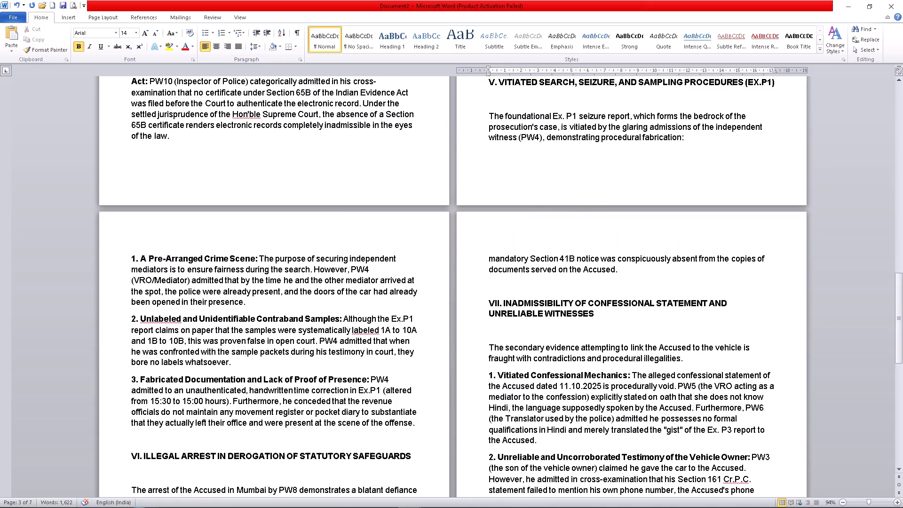
scroll(585, 267, "down", 3)
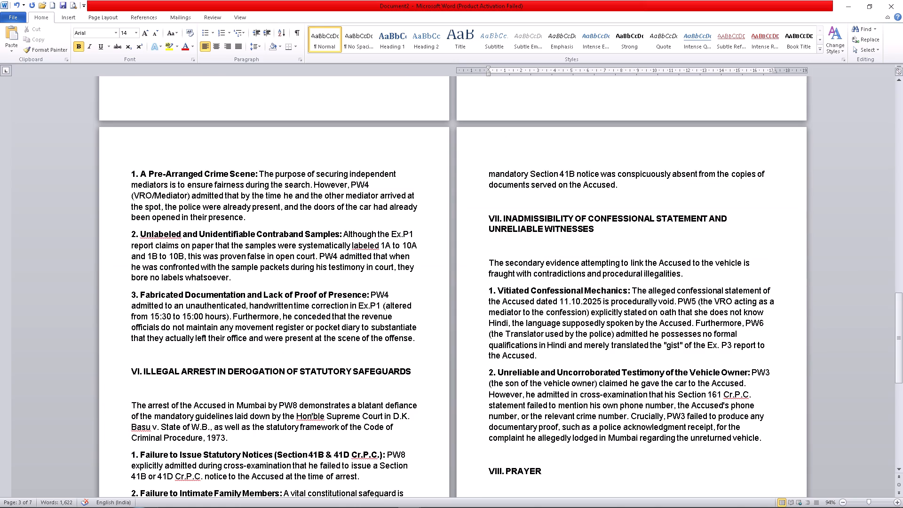
scroll(535, 341, "up", 8)
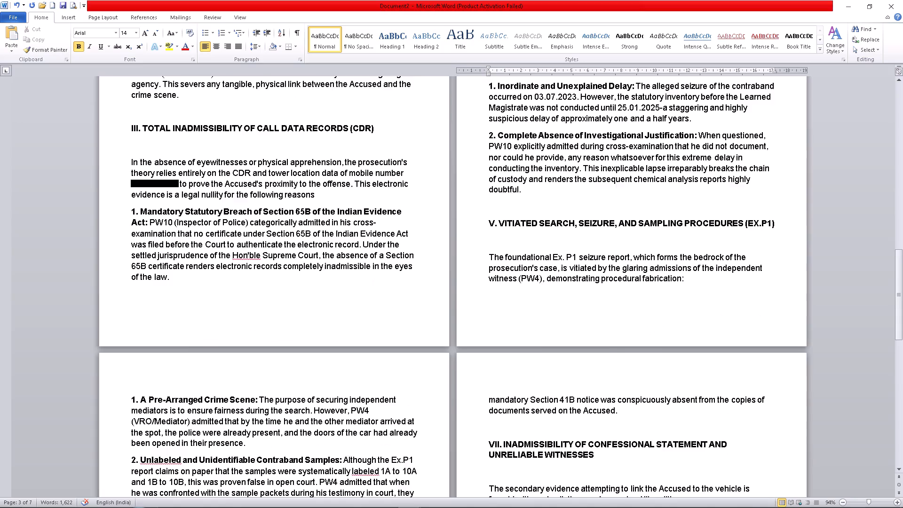
scroll(455, 305, "up", 15)
scroll(454, 303, "up", 8)
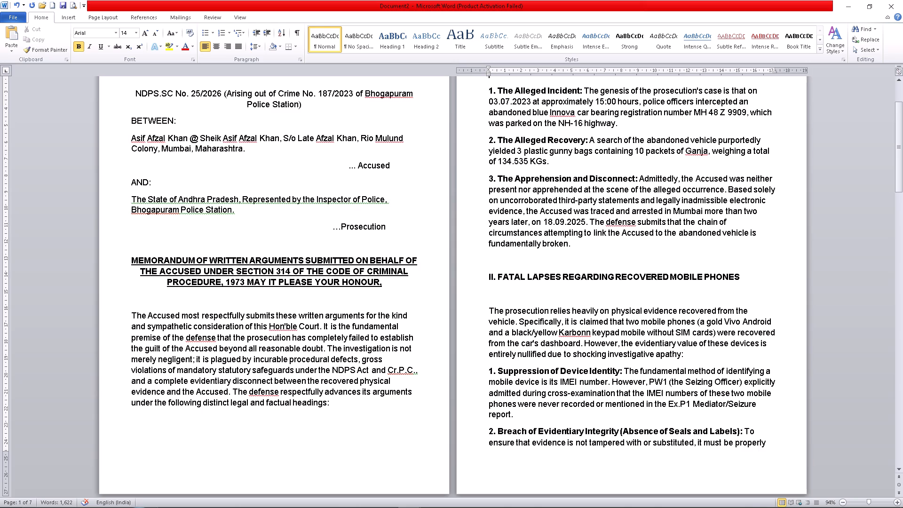
scroll(483, 299, "up", 6)
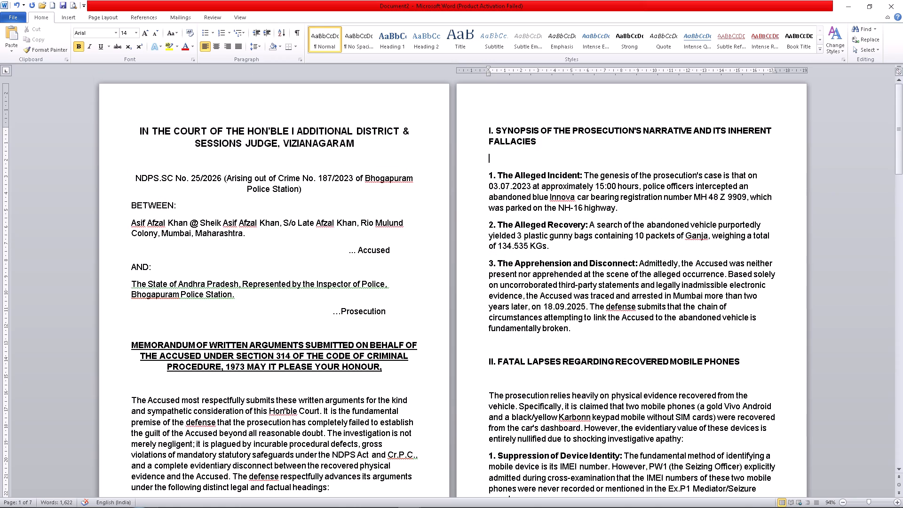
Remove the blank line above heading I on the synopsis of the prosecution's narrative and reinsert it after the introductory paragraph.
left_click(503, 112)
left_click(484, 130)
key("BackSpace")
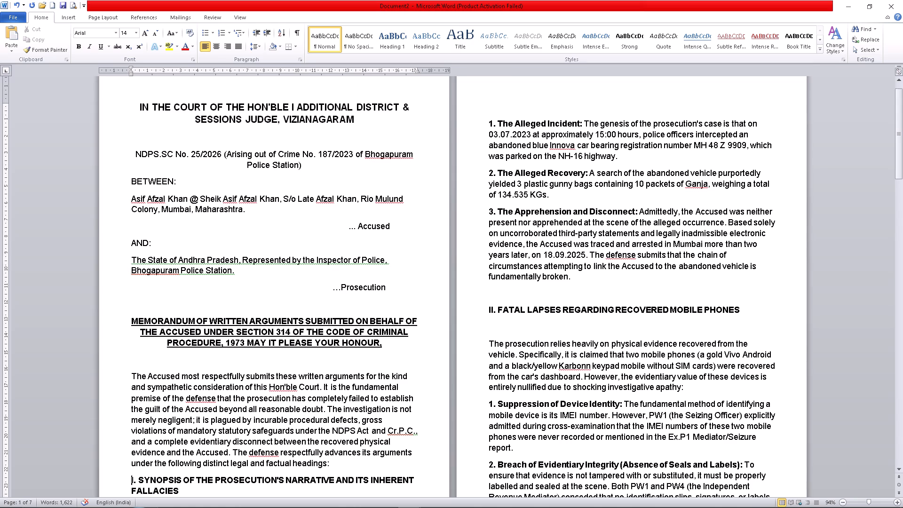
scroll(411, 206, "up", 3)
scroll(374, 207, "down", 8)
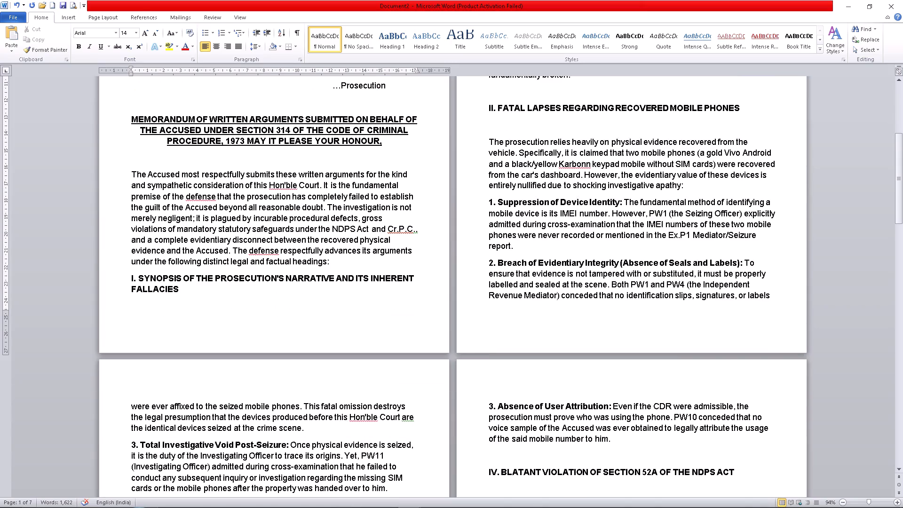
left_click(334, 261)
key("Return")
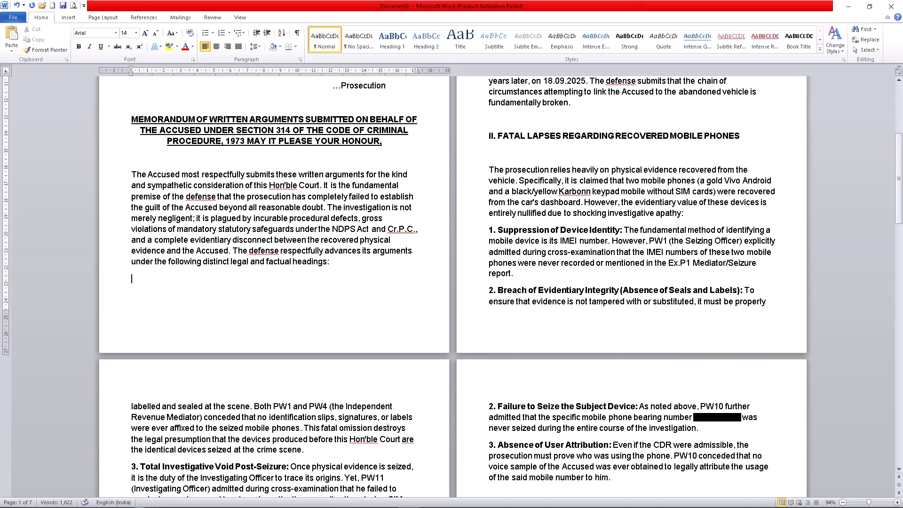
scroll(405, 308, "up", 4)
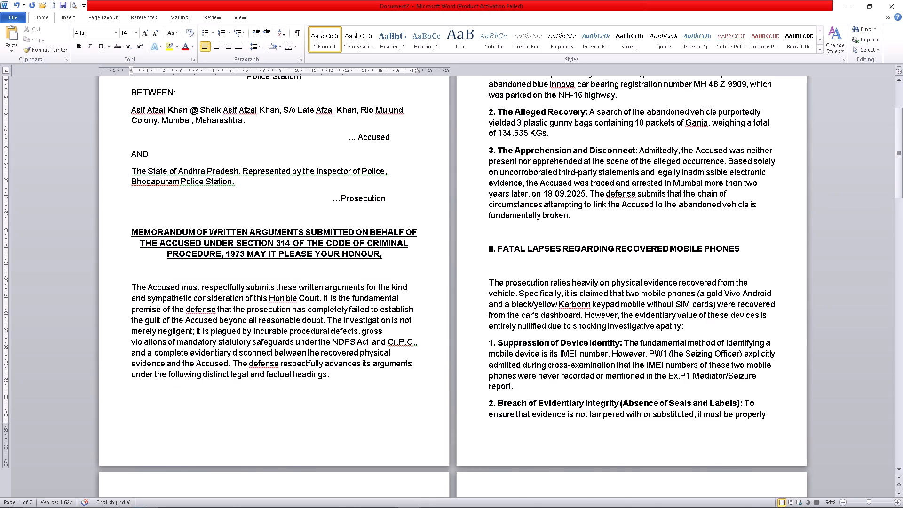
scroll(350, 248, "up", 3)
left_click(333, 167)
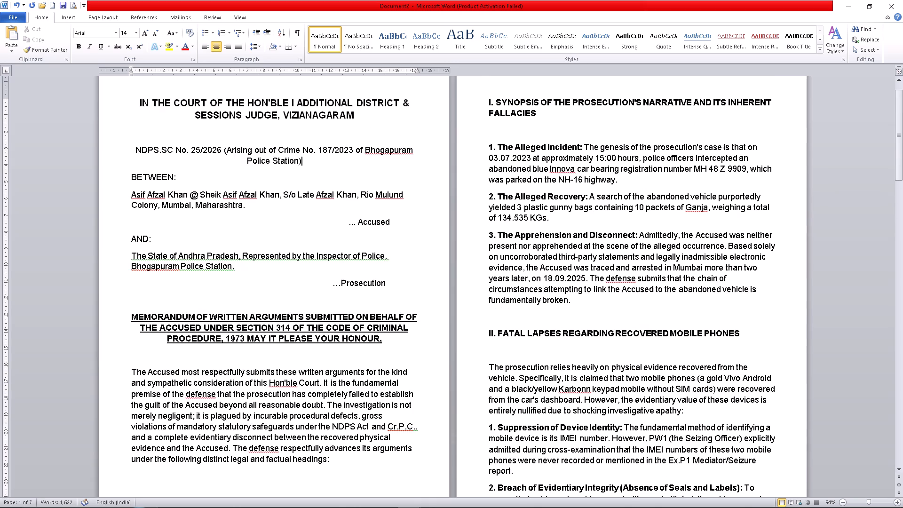
key("Return")
scroll(266, 240, "up", 2)
scroll(252, 257, "down", 6)
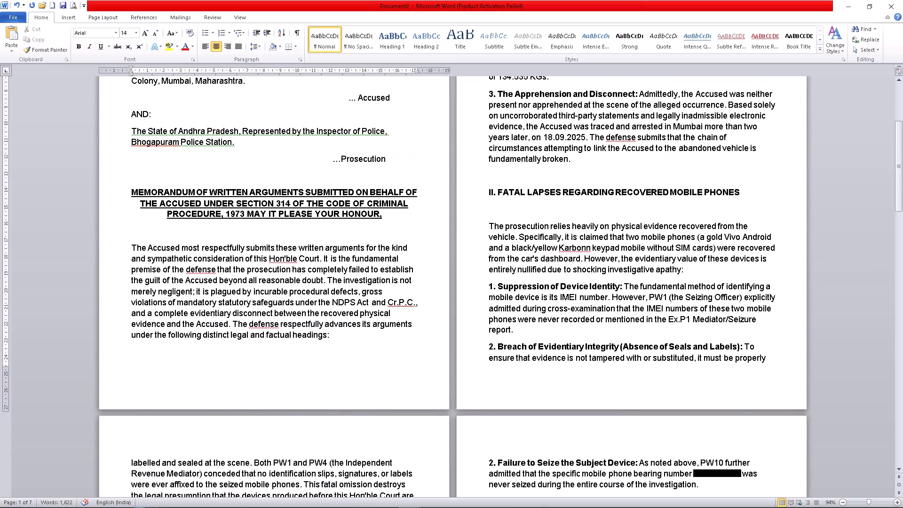
scroll(252, 257, "up", 10)
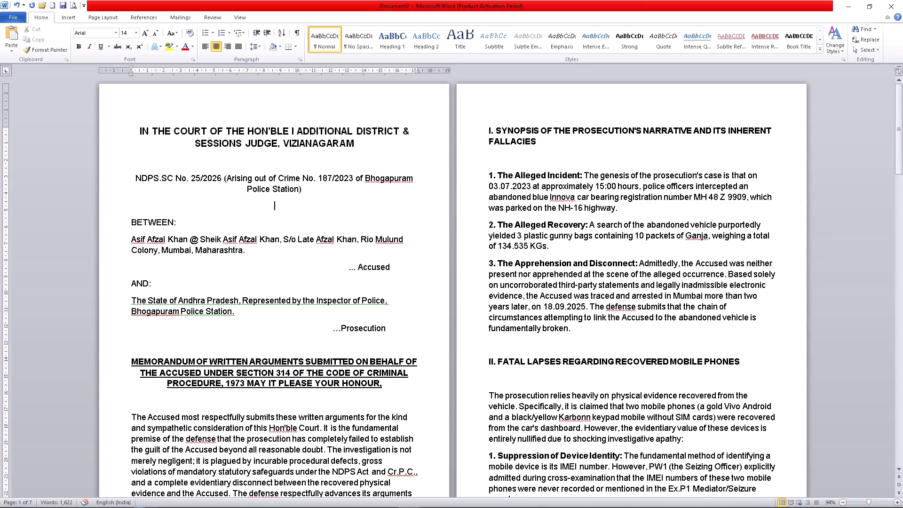
Set the font size to 13 for the block from the NDPS.SC case number paragraph through the "…Prosecution" line.
left_click_drag(134, 176, 372, 322)
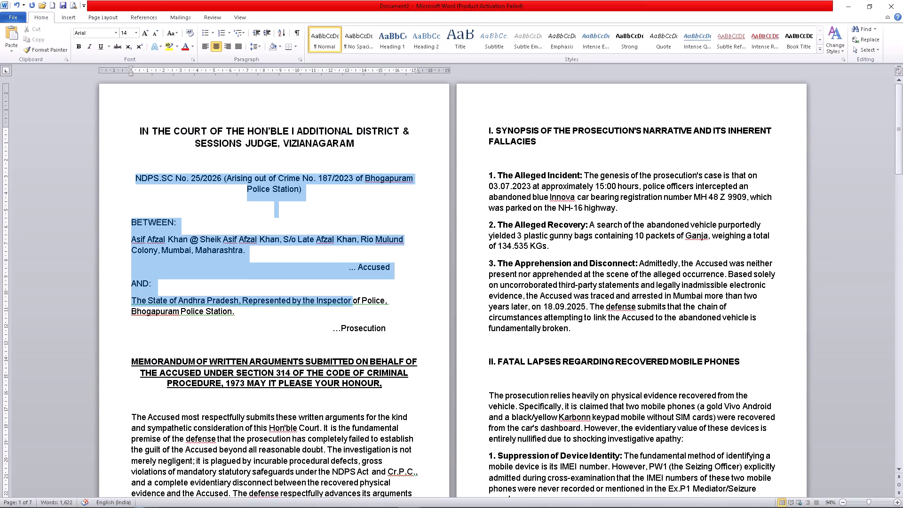
left_click_drag(372, 322, 380, 332)
left_click(126, 32)
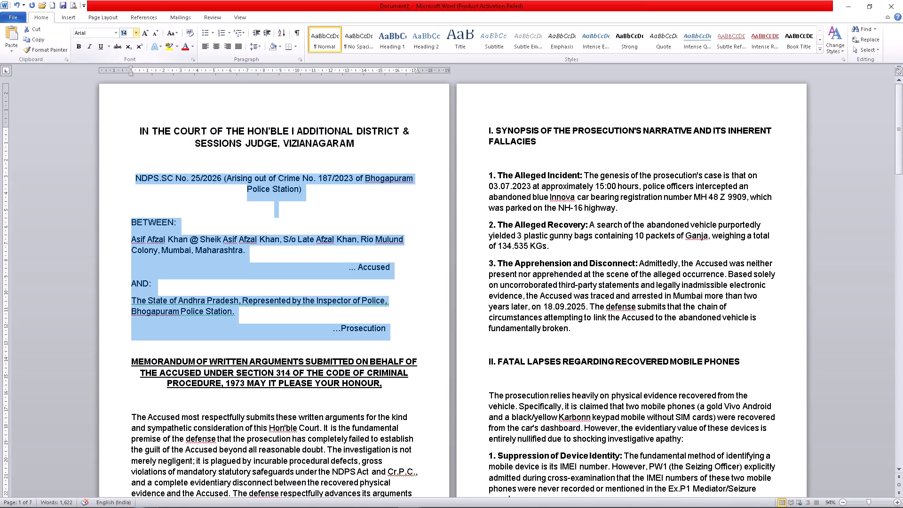
key("BackSpace")
type("13")
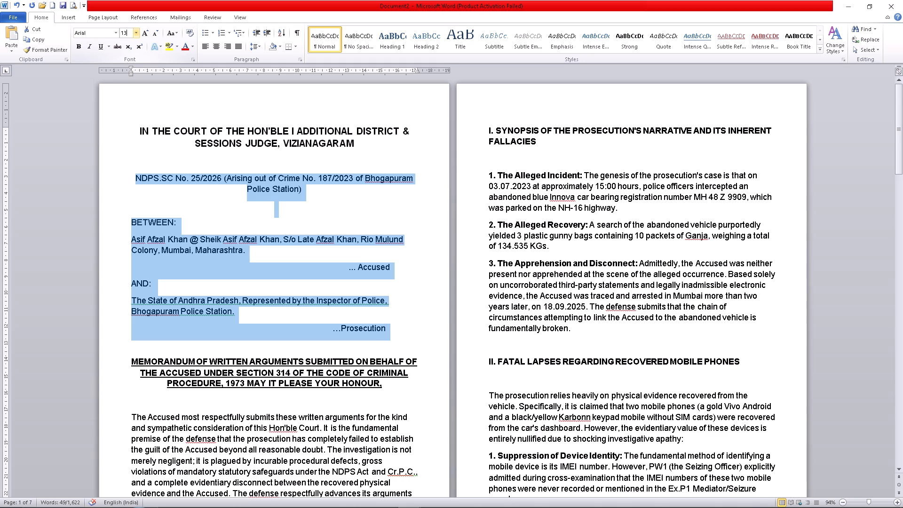
left_click(361, 210)
scroll(310, 228, "down", 4)
scroll(309, 229, "up", 4)
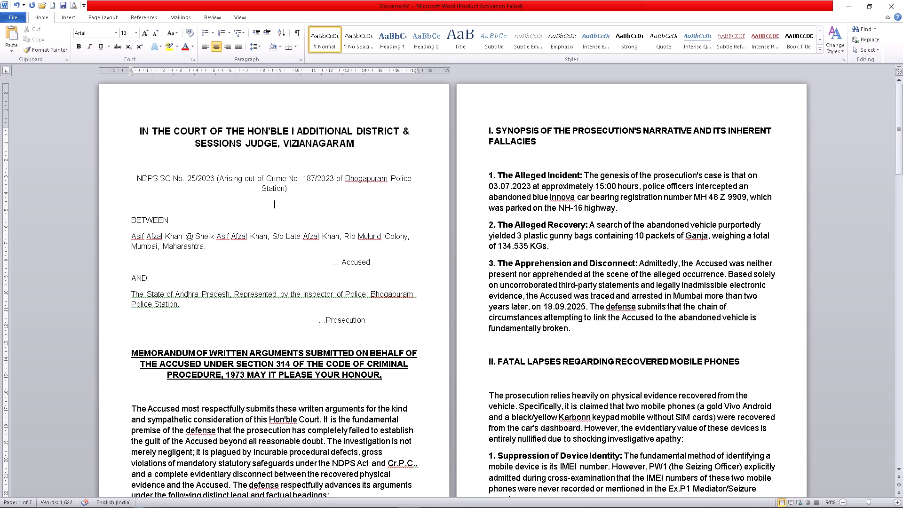
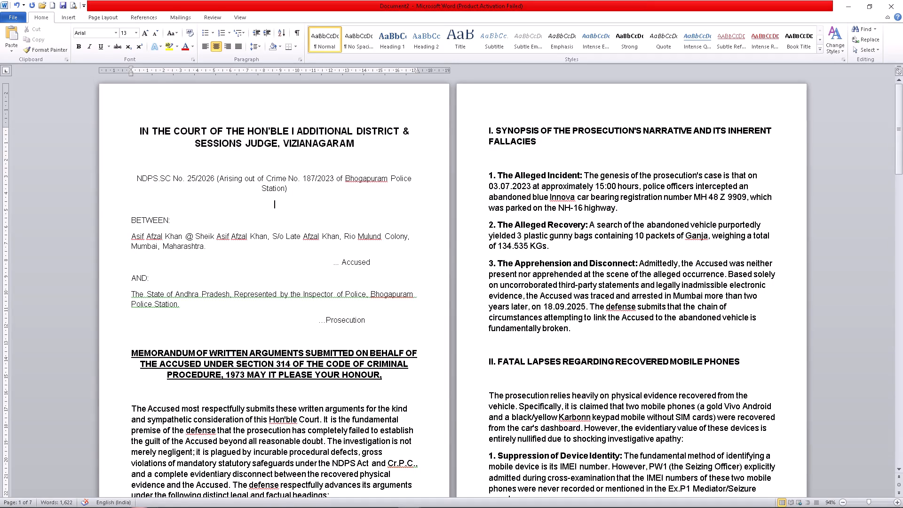
Review the document's layout from the introductory paragraph through the place, date and counsel signature lines, and return to the first page.
left_click_drag(131, 402, 331, 467)
left_click(428, 395)
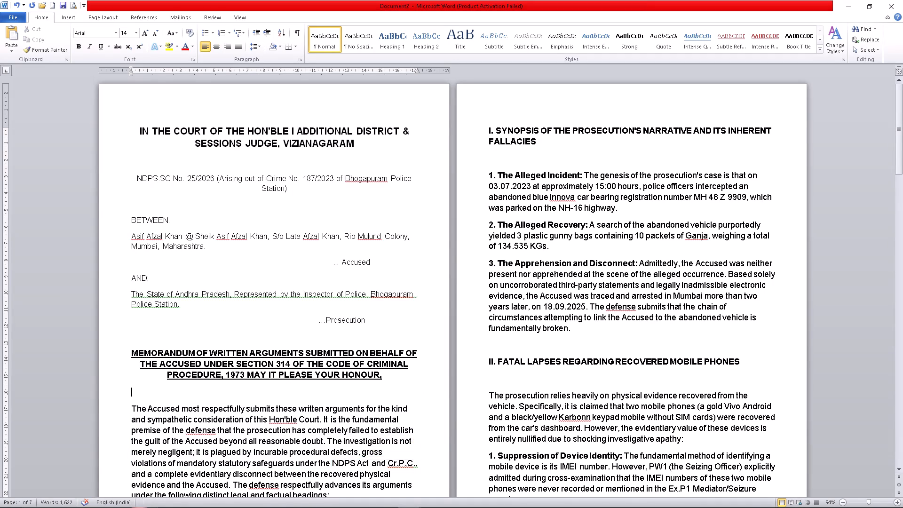
scroll(594, 329, "down", 5)
scroll(594, 330, "down", 19)
scroll(585, 344, "down", 5)
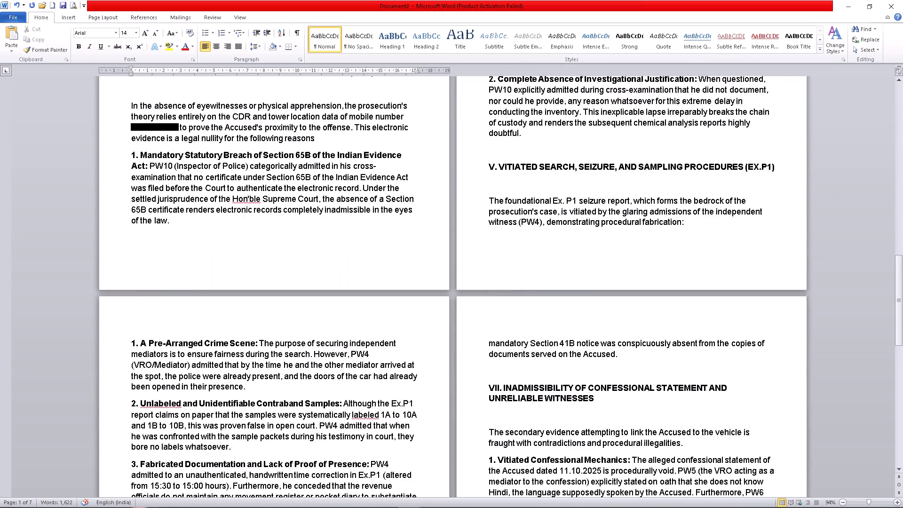
scroll(585, 344, "down", 20)
scroll(585, 344, "down", 3)
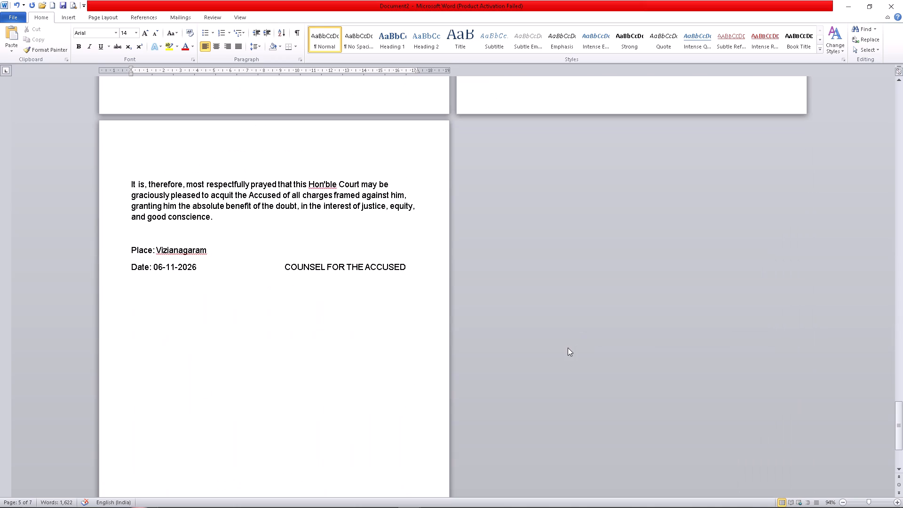
scroll(251, 342, "up", 20)
scroll(251, 342, "up", 18)
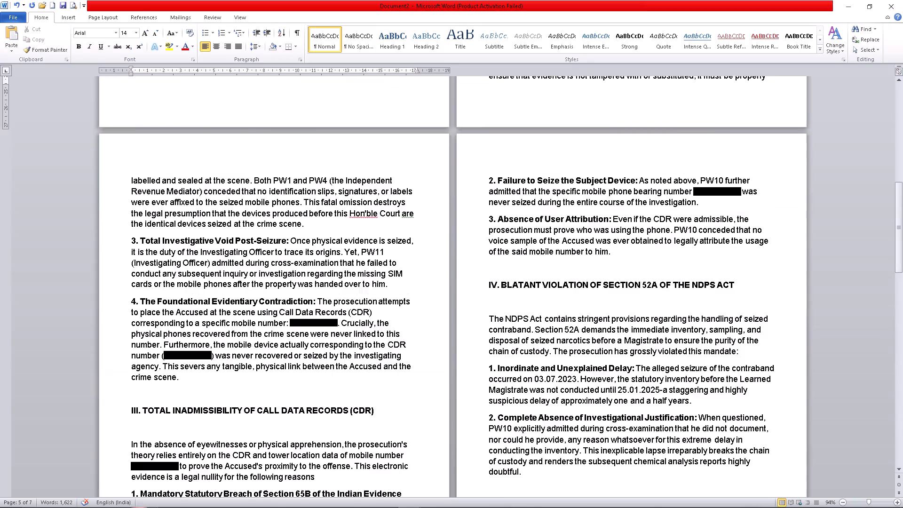
scroll(240, 354, "up", 8)
scroll(254, 309, "up", 16)
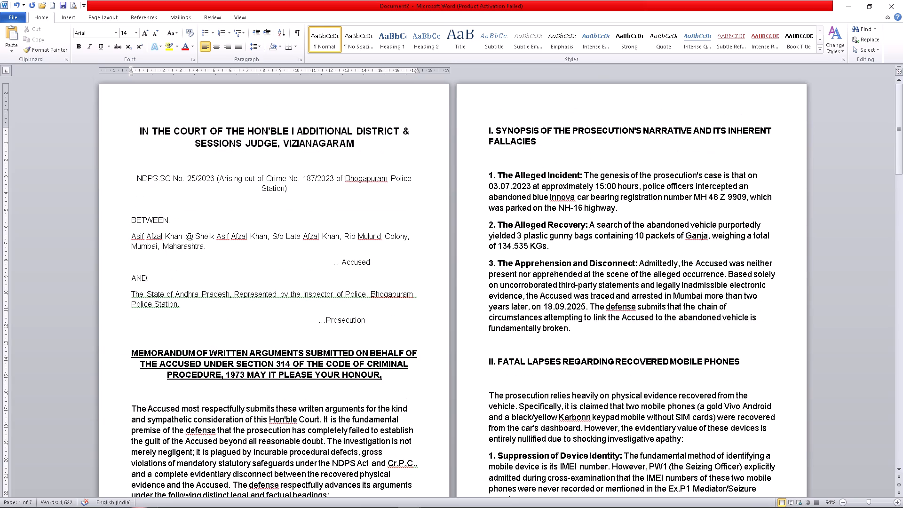
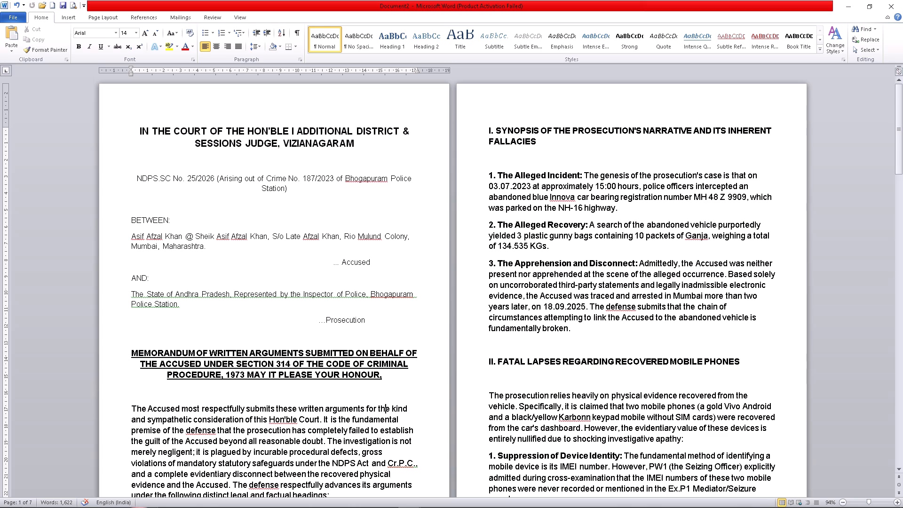
Add the salutation line "MAY IT PLEASE YOUR HONOUR," below the memorandum heading, with a blank line above it.
left_click(395, 382)
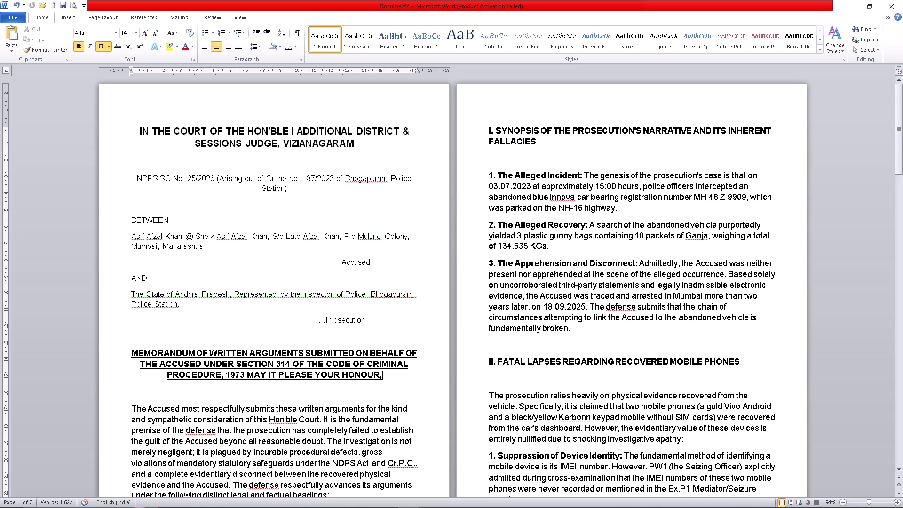
left_click(135, 395)
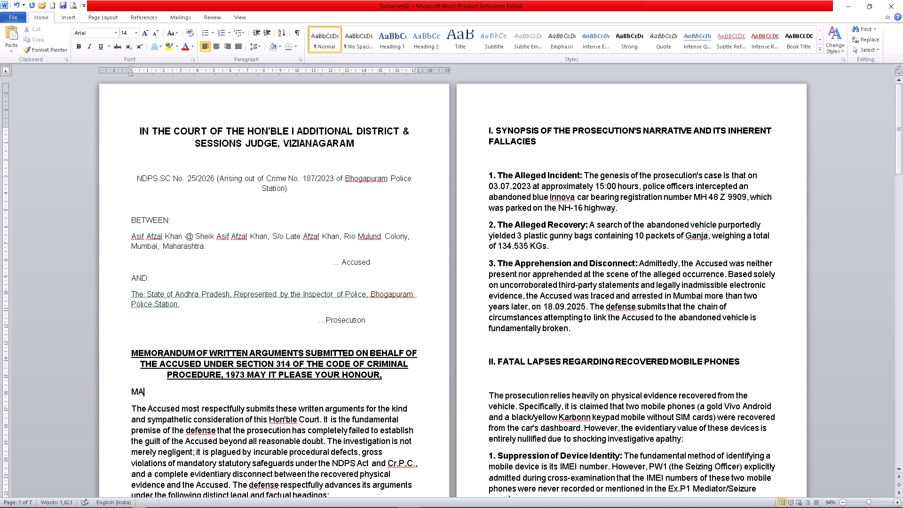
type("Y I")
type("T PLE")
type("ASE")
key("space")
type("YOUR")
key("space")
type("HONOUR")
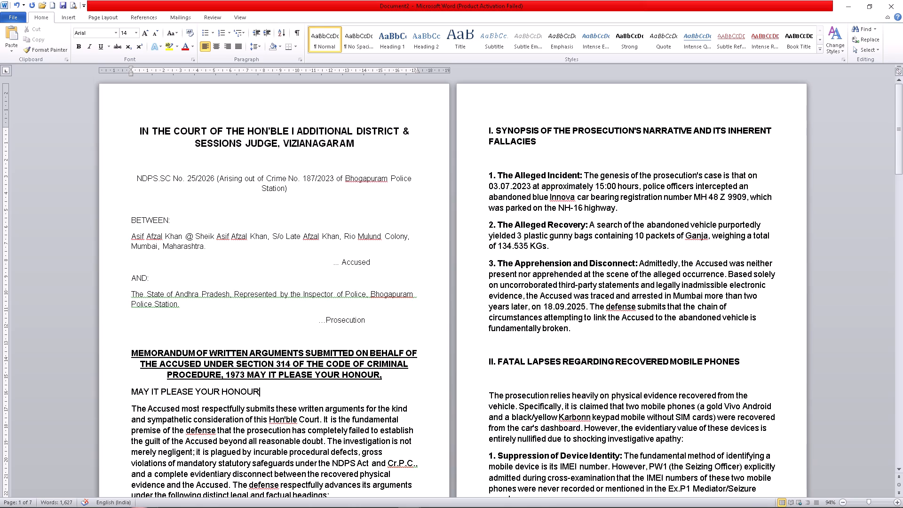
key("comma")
left_click(131, 390)
key("Return")
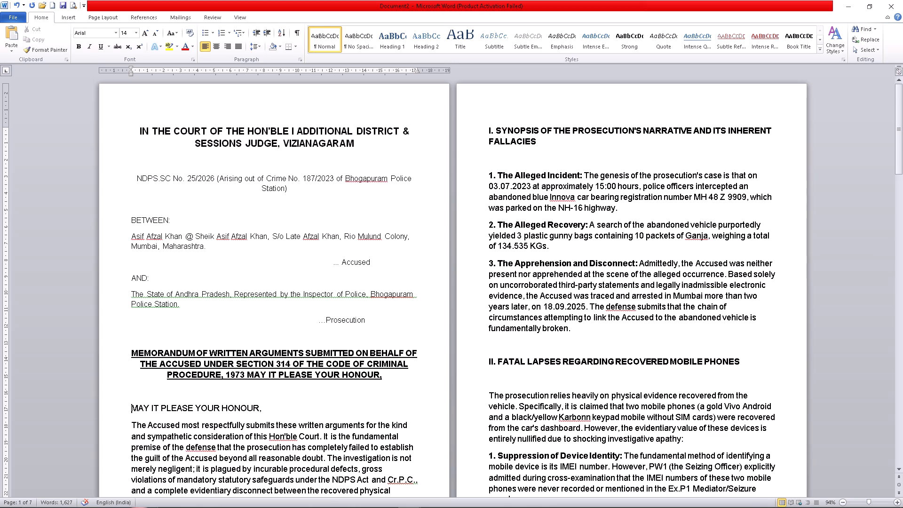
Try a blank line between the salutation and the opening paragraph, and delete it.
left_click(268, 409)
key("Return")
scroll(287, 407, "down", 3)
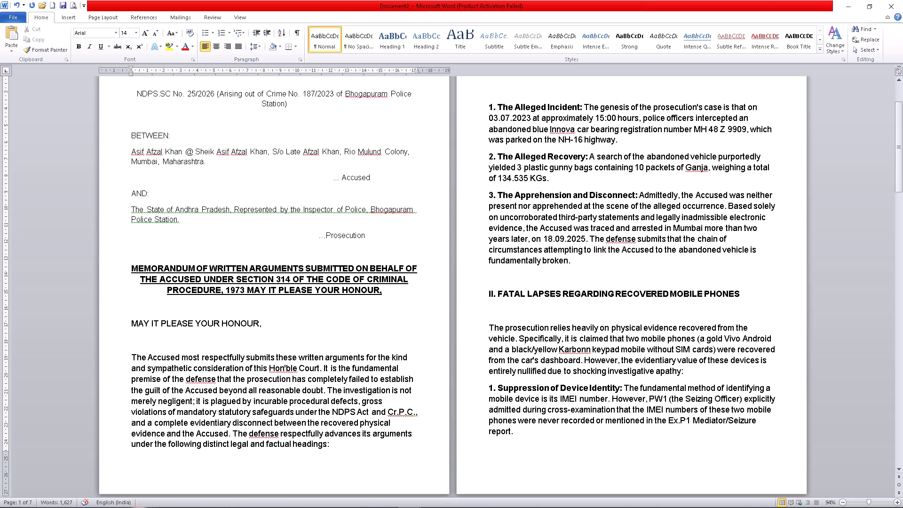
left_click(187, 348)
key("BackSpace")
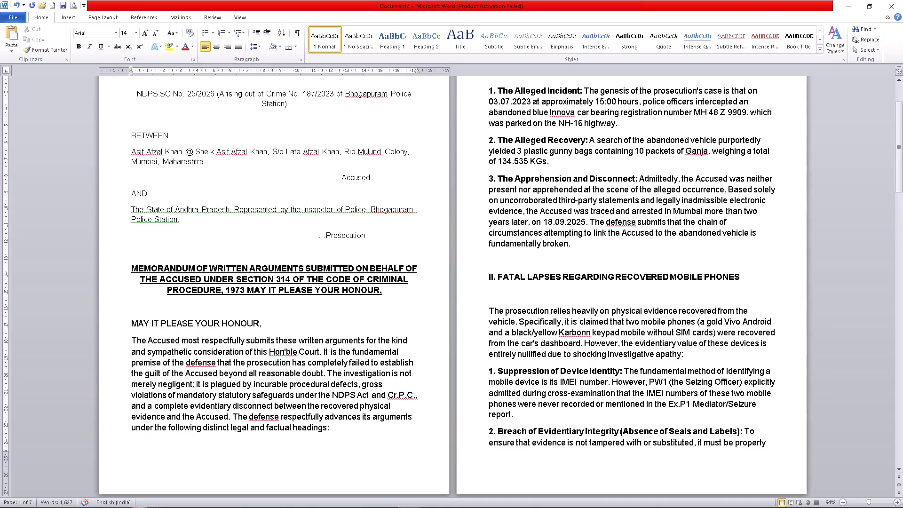
Review the document's layout through the prayer section to the closing place, date and counsel signature lines.
scroll(612, 388, "up", 1)
scroll(579, 400, "down", 12)
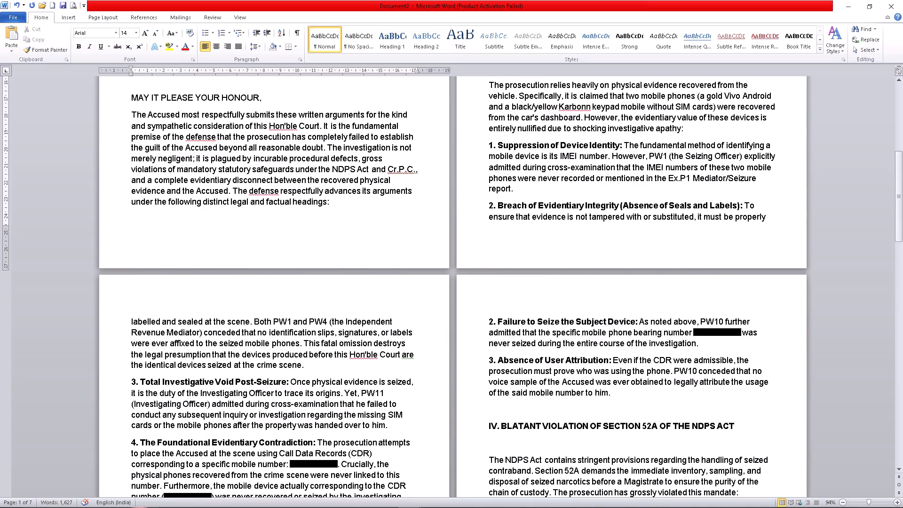
scroll(569, 396, "down", 20)
scroll(569, 396, "down", 16)
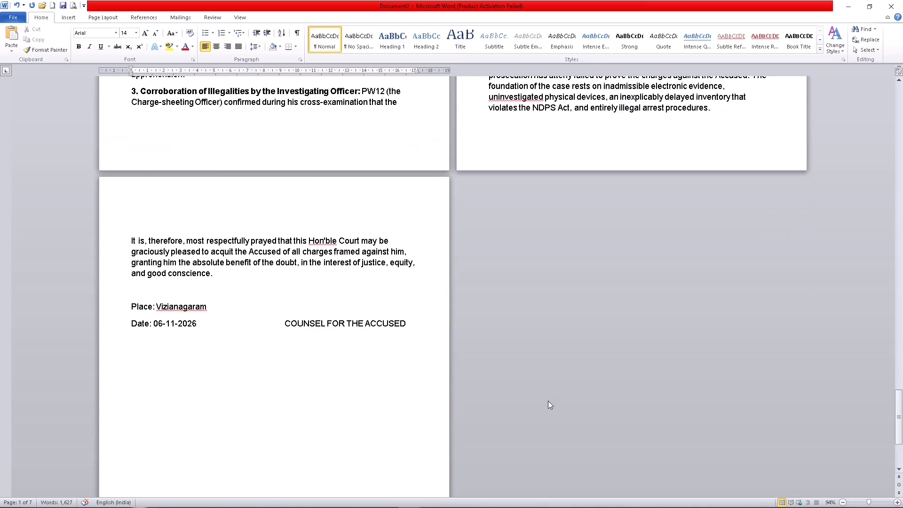
scroll(544, 402, "down", 5)
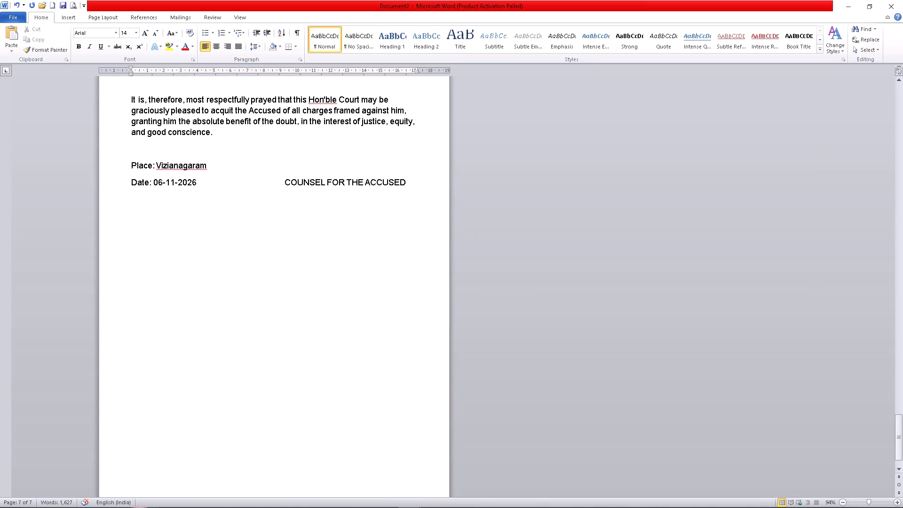
scroll(411, 343, "up", 6)
scroll(410, 355, "down", 5)
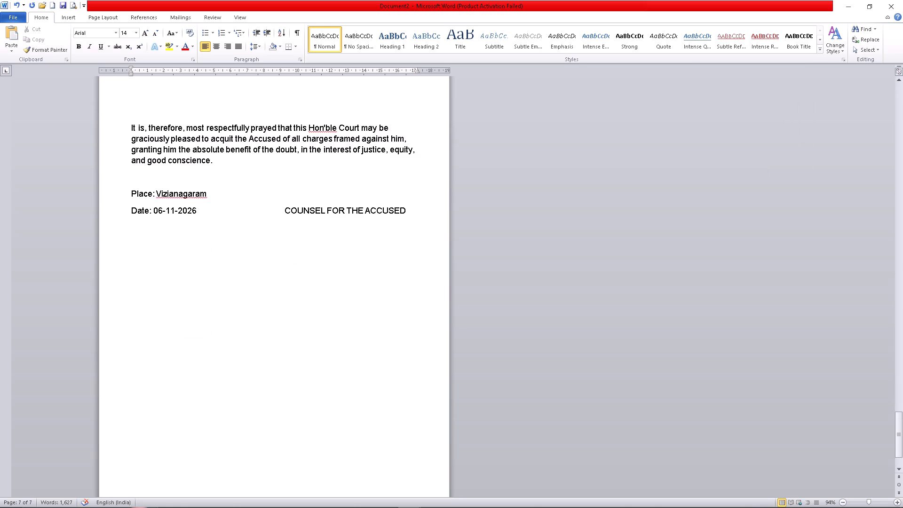
scroll(333, 366, "down", 12)
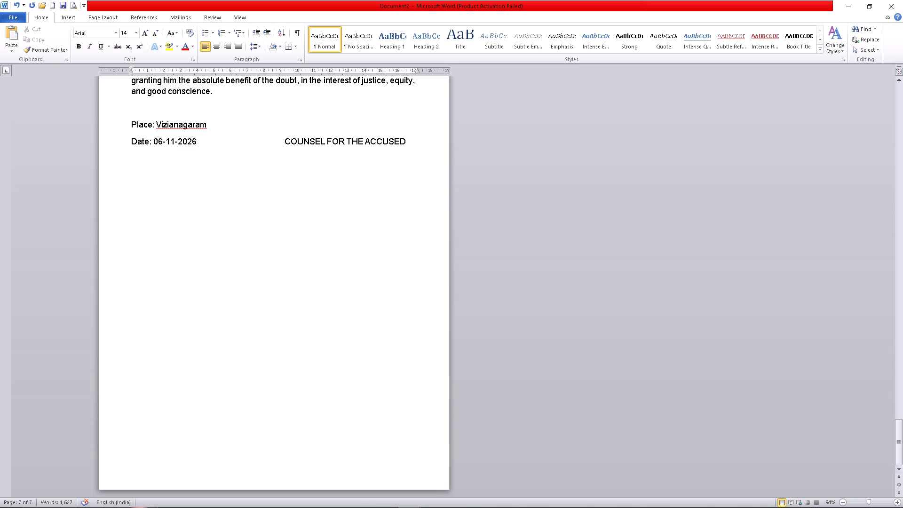
scroll(310, 318, "up", 20)
scroll(310, 318, "up", 1)
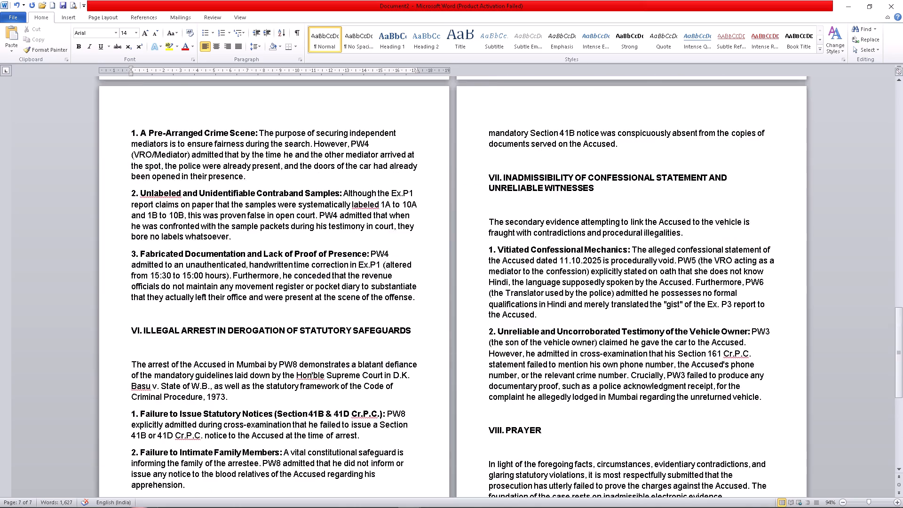
scroll(293, 325, "down", 20)
scroll(293, 325, "down", 14)
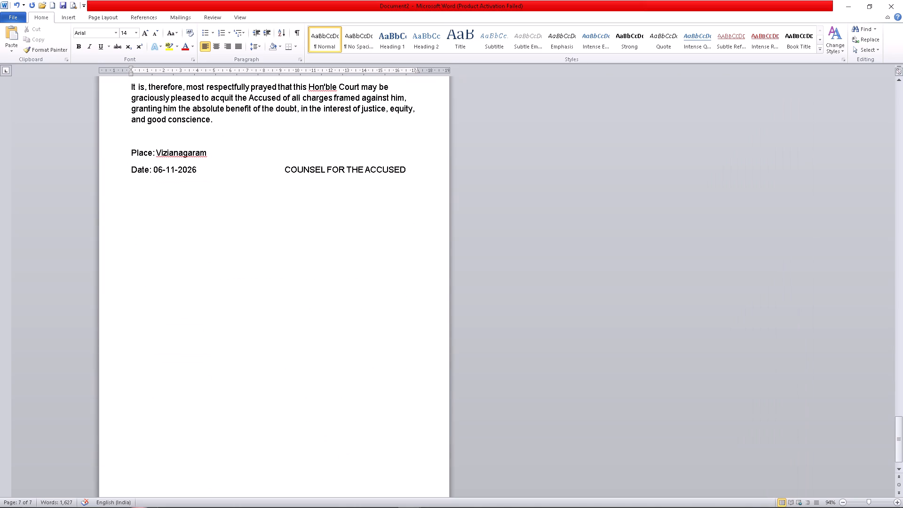
scroll(293, 324, "up", 15)
scroll(293, 324, "down", 20)
scroll(293, 324, "down", 1)
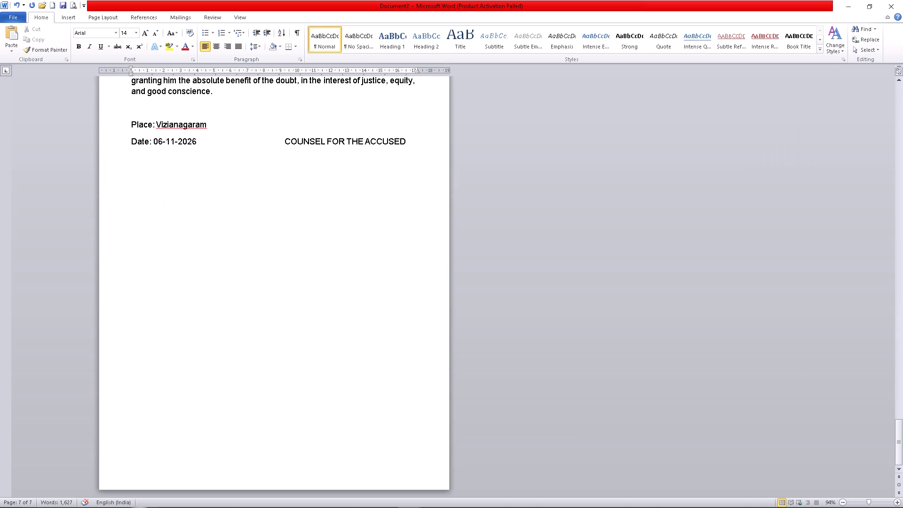
Add blank lines below the counsel signature line until a new page starts at the document's end.
left_click(273, 267)
scroll(337, 403, "down", 6)
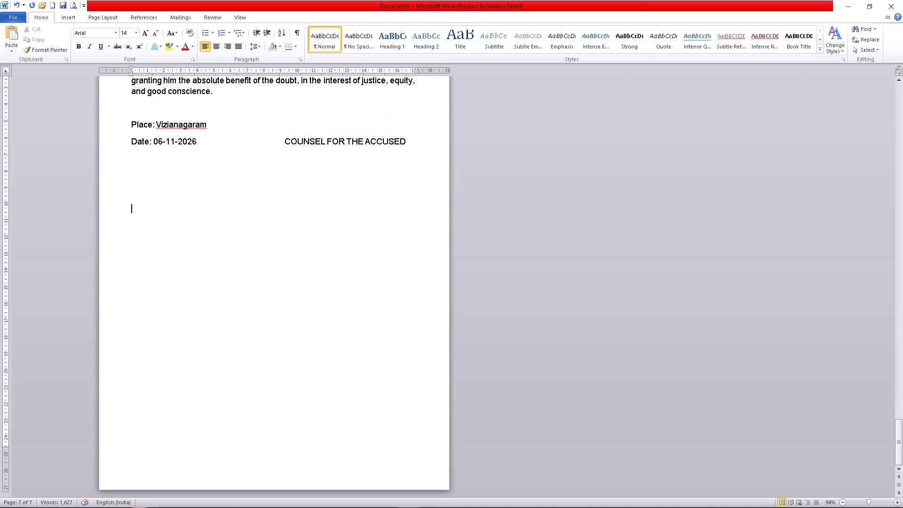
scroll(313, 399, "down", 5)
key("Return")
key("Return")
key("Return")
key("Return")
key("Return")
key("Return")
key("Return")
key("Return")
key("Return")
key("Return")
key("Return")
key("Return")
key("Return")
key("Return")
key("Return")
key("Return")
key("Return")
key("Return")
key("Return")
key("Return")
key("Return")
Set the new page's empty line to a first-line indent of about 9 cm and extend its right indent to about 18 cm.
scroll(479, 394, "up", 7)
left_click(666, 264)
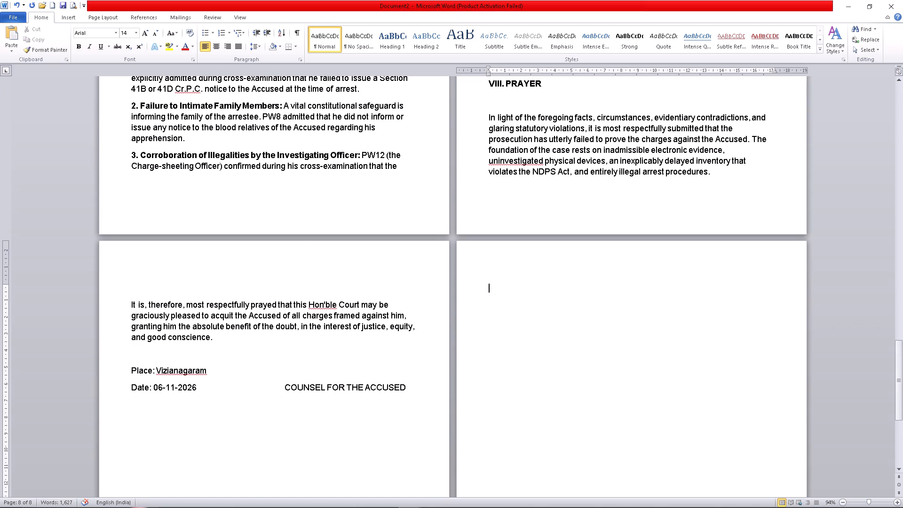
left_click_drag(488, 66, 667, 87)
left_click_drag(667, 87, 639, 87)
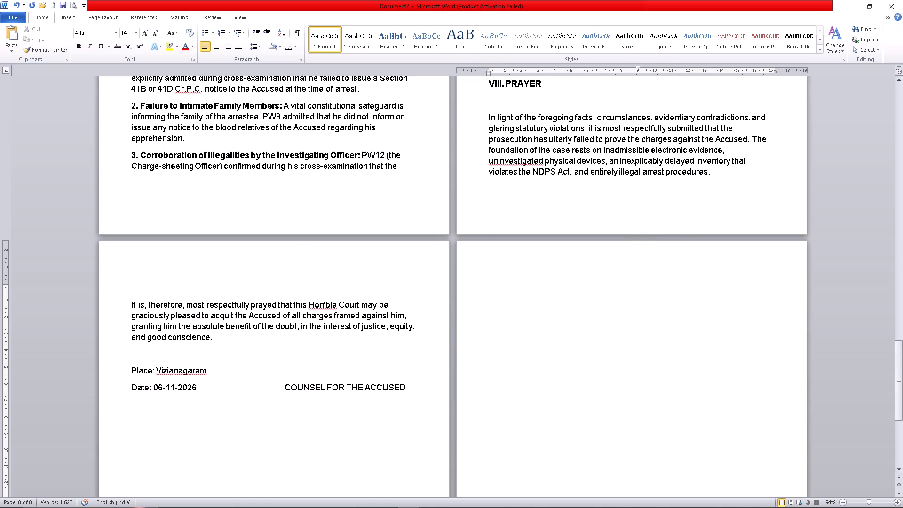
left_click_drag(775, 72, 785, 72)
left_click_drag(785, 72, 788, 72)
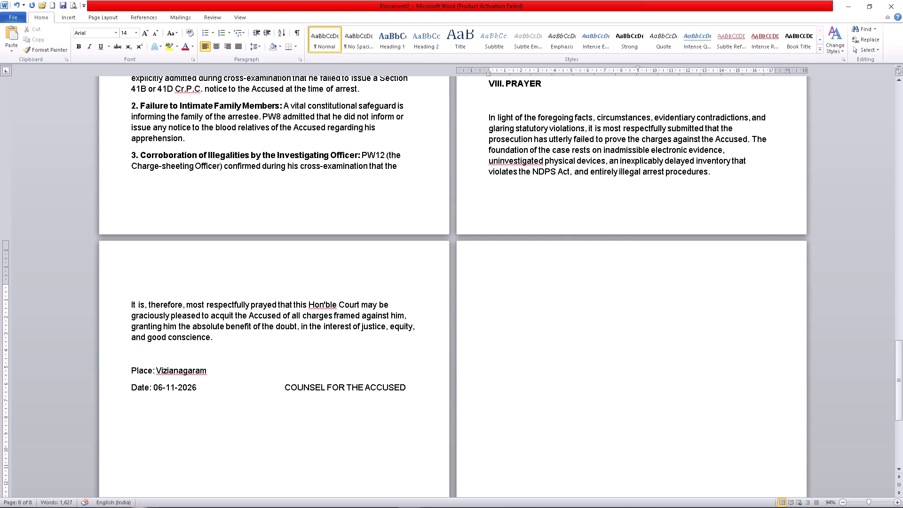
Copy the court name heading from the first page and paste it at the start of the new last page.
scroll(387, 234, "up", 17)
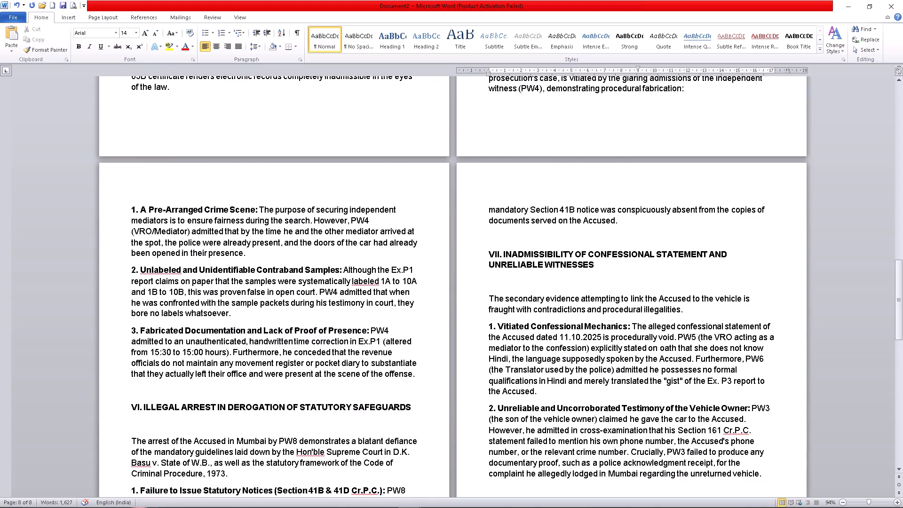
scroll(337, 222, "up", 20)
scroll(337, 222, "up", 9)
scroll(200, 169, "up", 7)
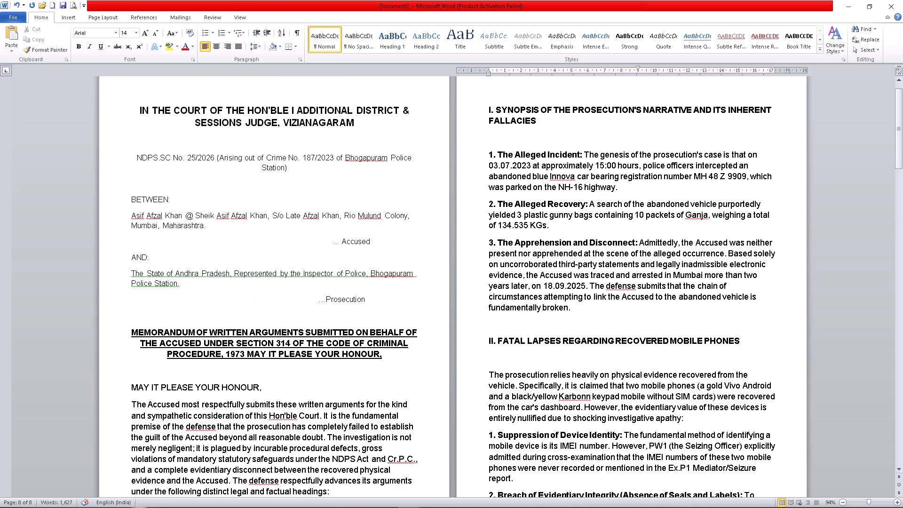
left_click_drag(139, 131, 336, 146)
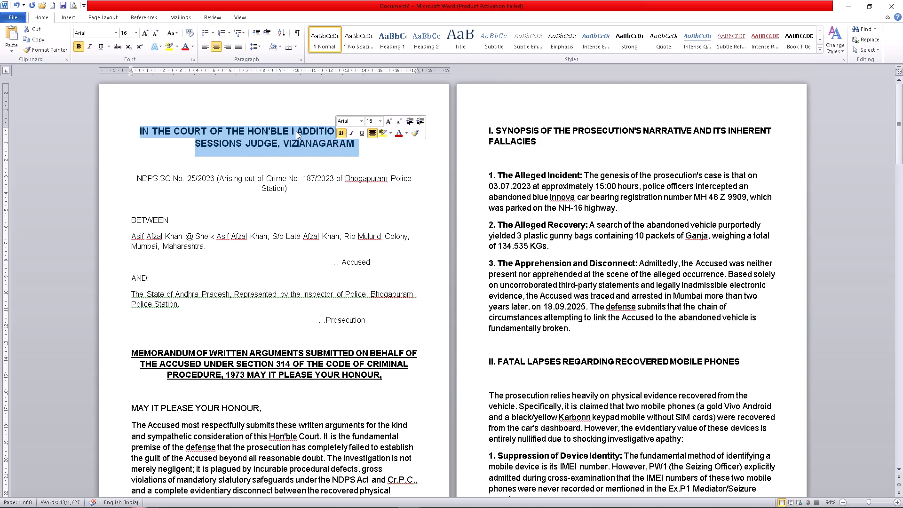
right_click(296, 131)
left_click(317, 148)
scroll(495, 222, "down", 20)
scroll(495, 222, "down", 5)
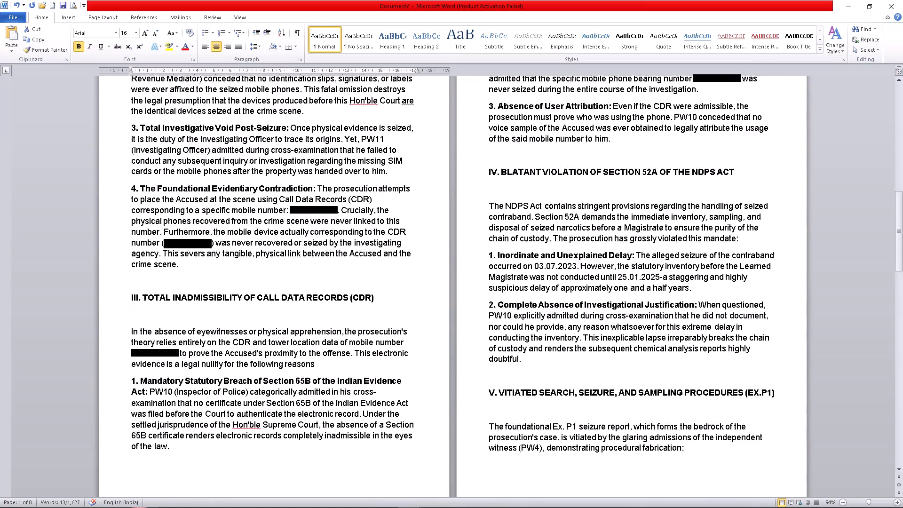
scroll(717, 298, "down", 20)
scroll(717, 298, "down", 4)
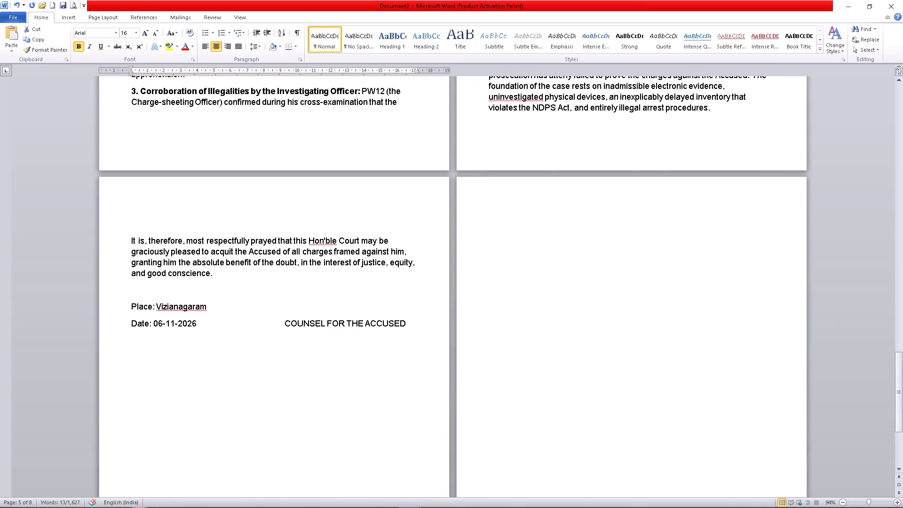
scroll(613, 245, "up", 6)
left_click(581, 375)
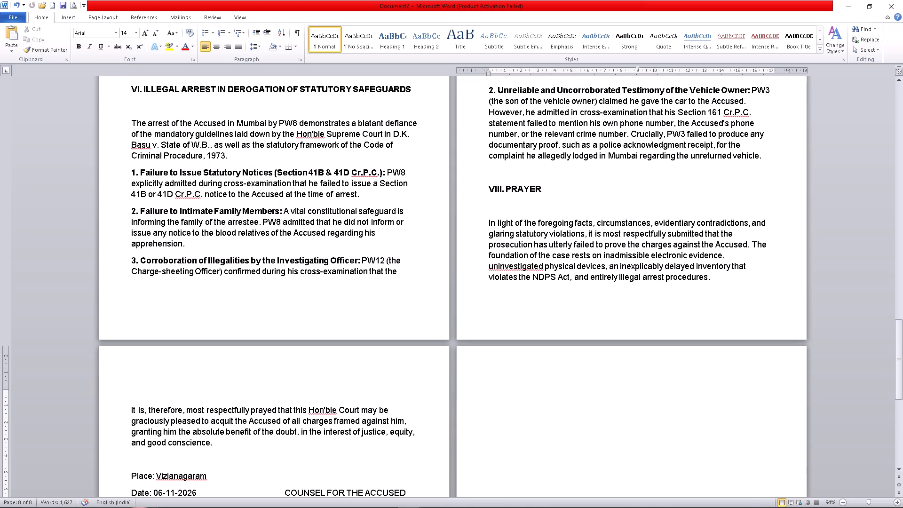
key("ctrl+v")
Set the font size of the copied court heading on the last page to 14.
left_click_drag(494, 393, 750, 414)
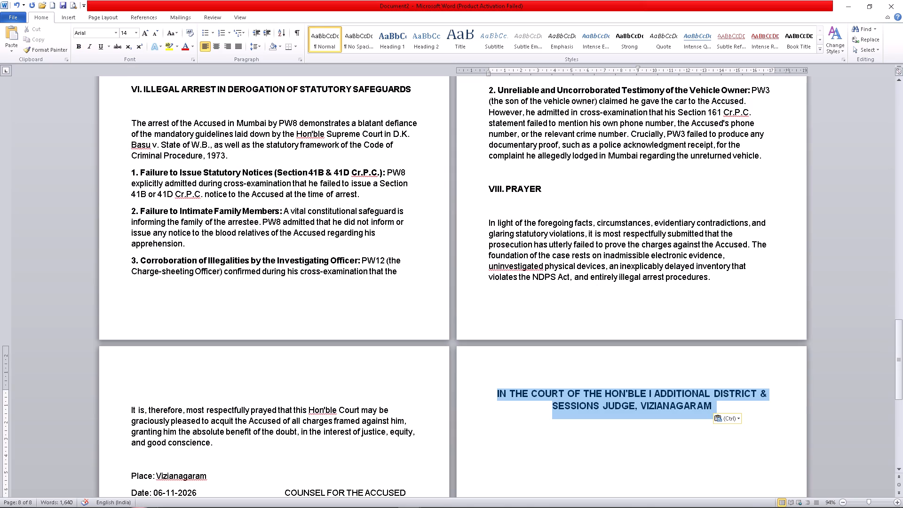
left_click_drag(750, 414, 757, 414)
left_click(130, 35)
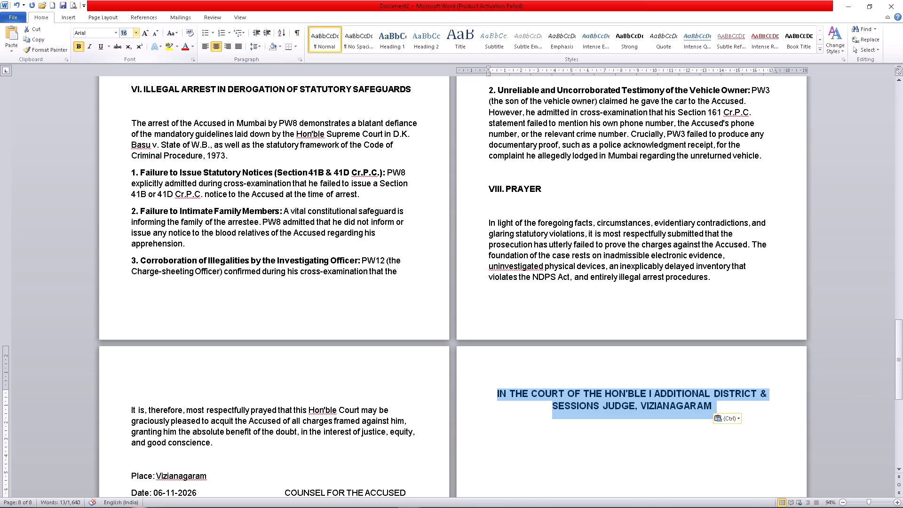
left_click(133, 34)
left_click(127, 85)
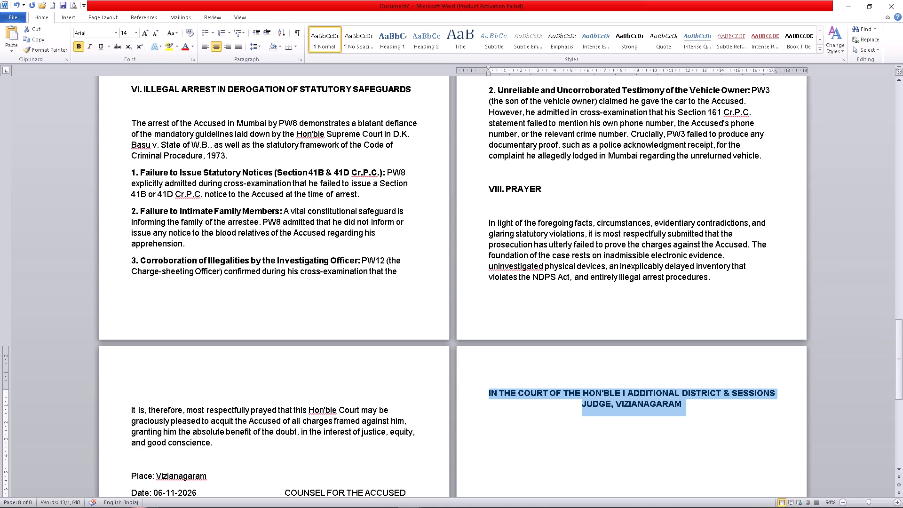
Give the last-page court heading a first-line indent of about 9 cm and extend its right indent to about 18 cm.
left_click_drag(487, 66, 562, 85)
left_click_drag(562, 85, 638, 102)
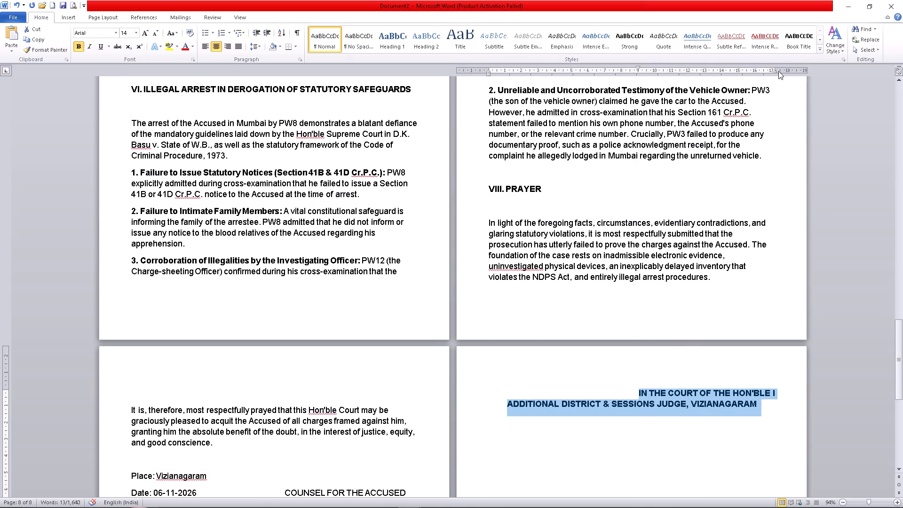
left_click_drag(776, 71, 791, 74)
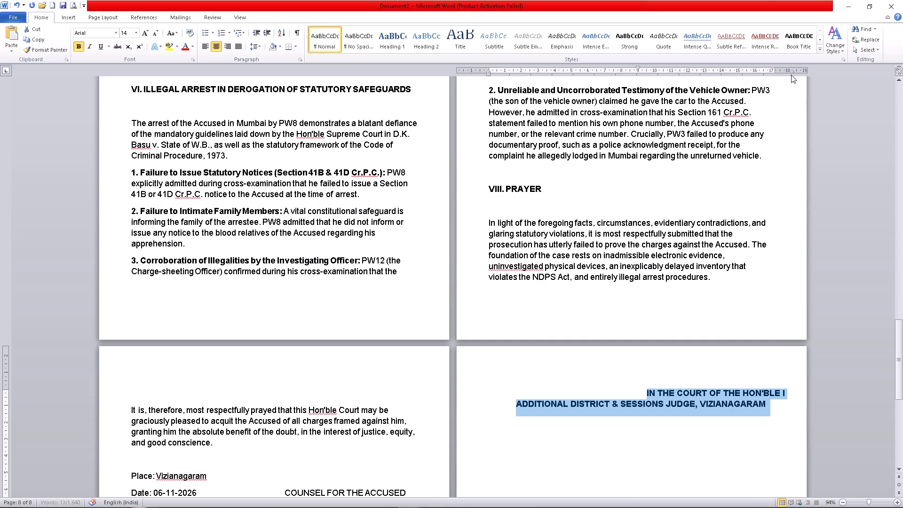
Remove the first-line indent from the court heading on the last page and centre the heading again.
left_click(647, 390)
left_click_drag(646, 392, 740, 408)
left_click(215, 49)
left_click(215, 49)
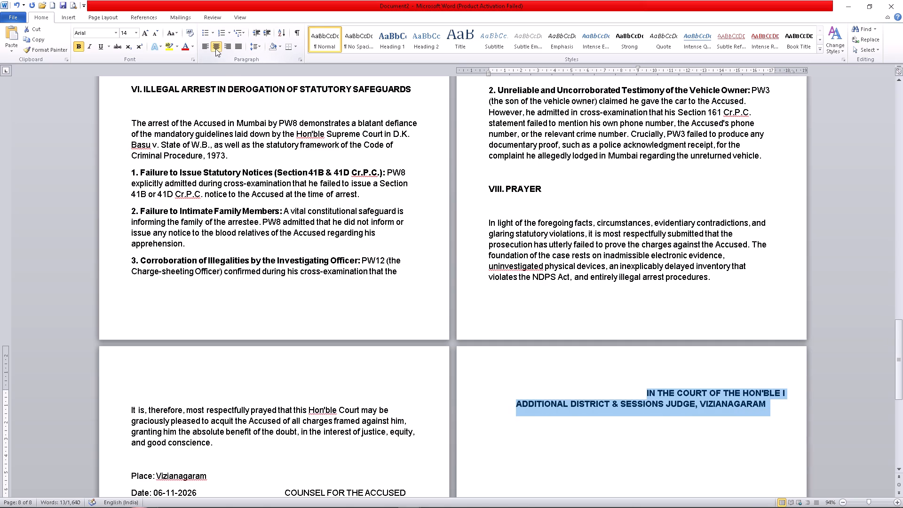
left_click(641, 387)
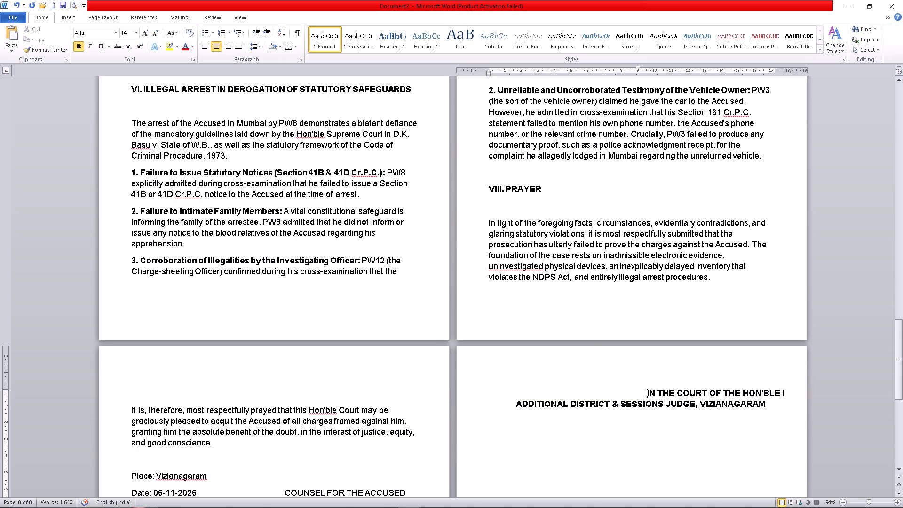
left_click(642, 391)
key("BackSpace")
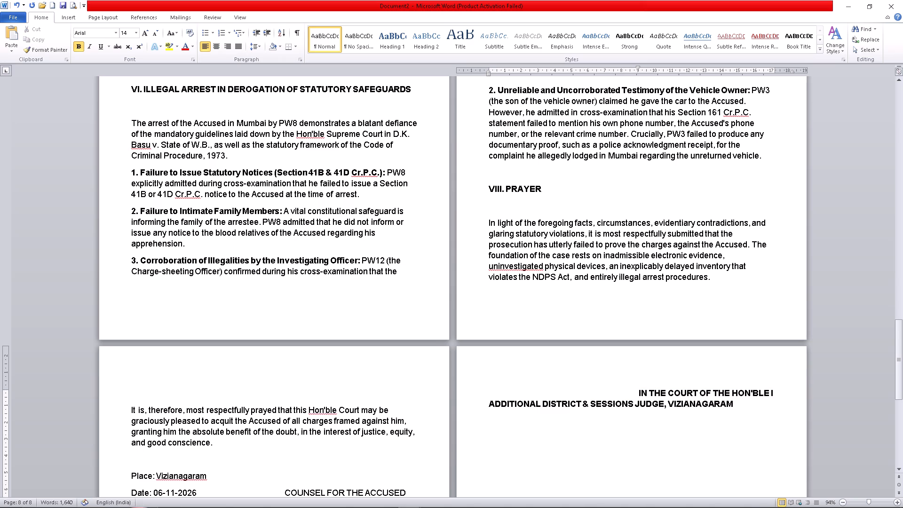
key("BackSpace")
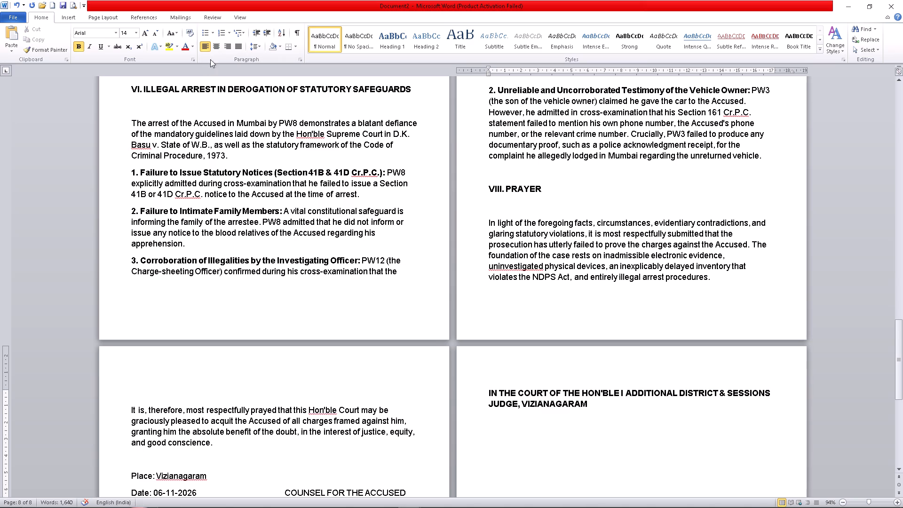
left_click(215, 49)
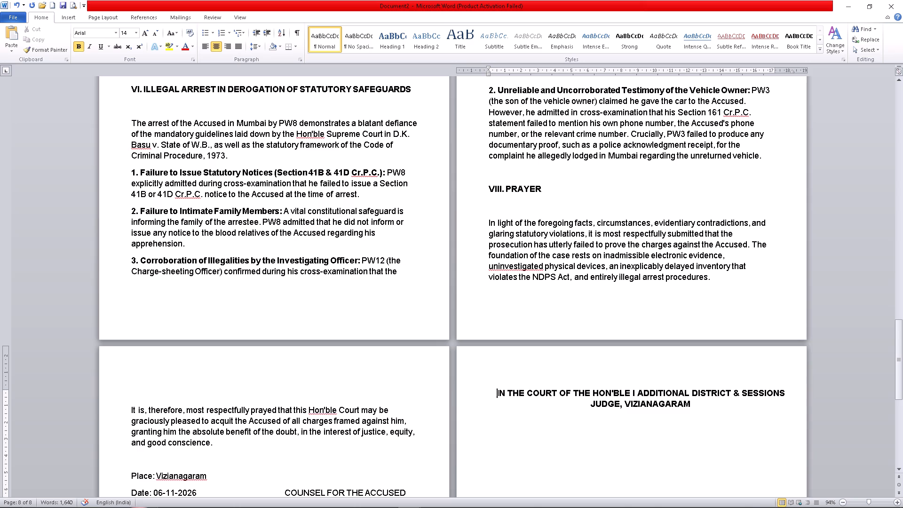
Increase the left indent of the whole last-page court heading to about 9 cm, keeping it centred.
left_click_drag(496, 393, 686, 421)
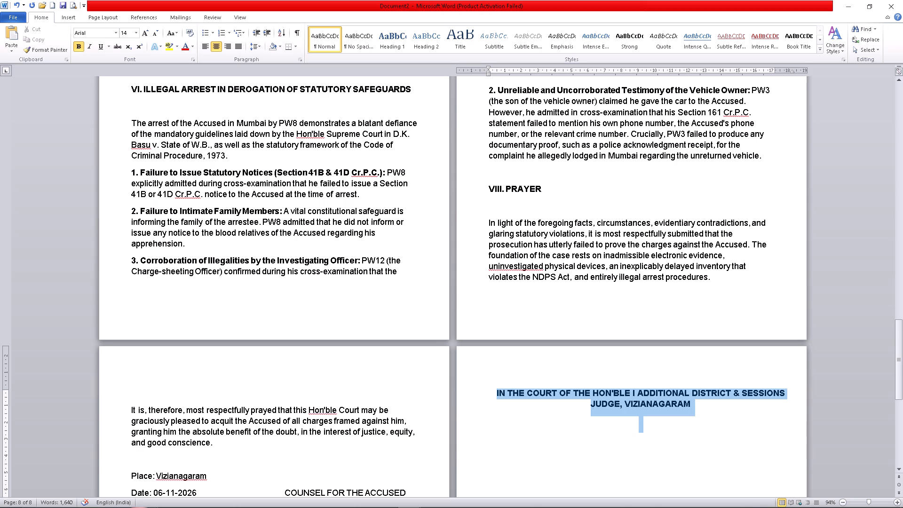
left_click_drag(686, 421, 691, 411)
left_click(266, 33)
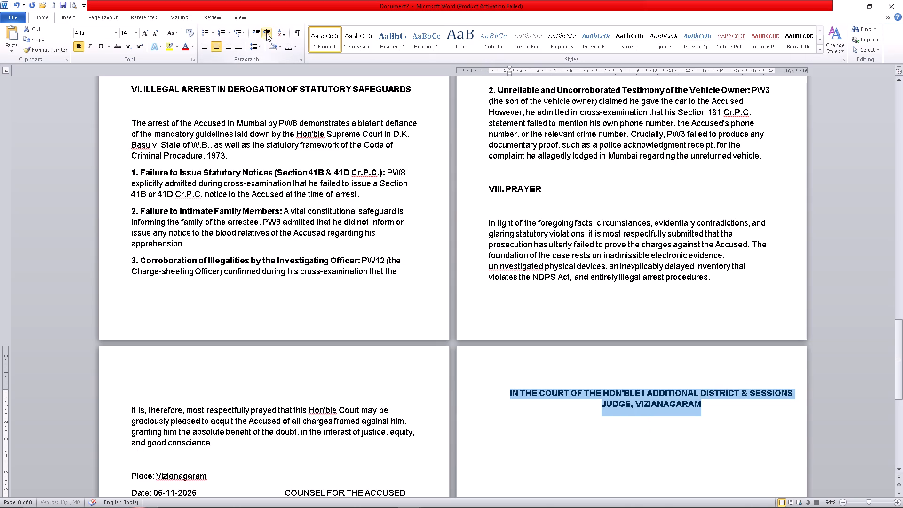
left_click(266, 33)
left_click(266, 33)
left_click(266, 33)
double_click(266, 33)
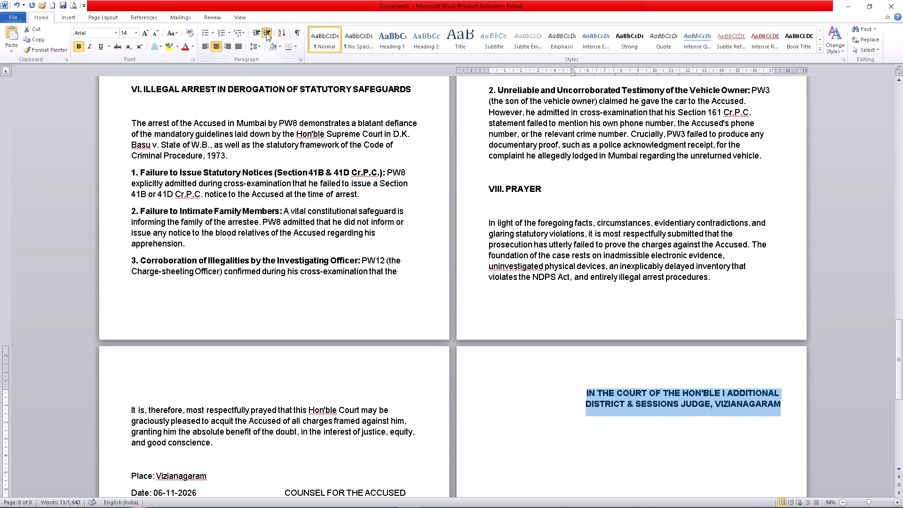
left_click(266, 33)
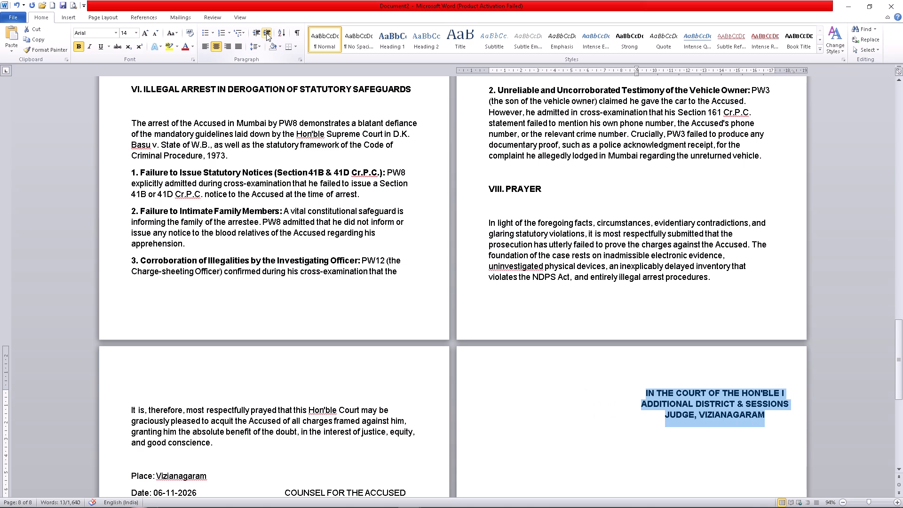
left_click(266, 33)
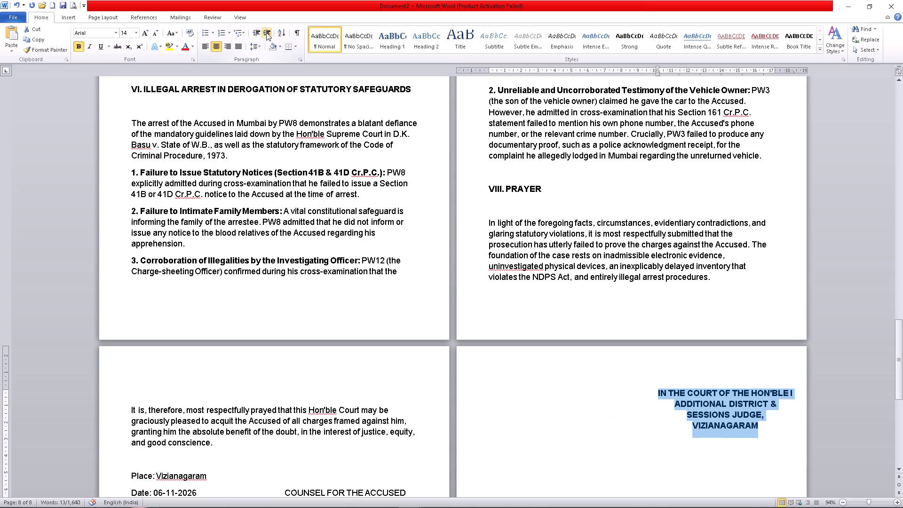
left_click(258, 31)
left_click(258, 31)
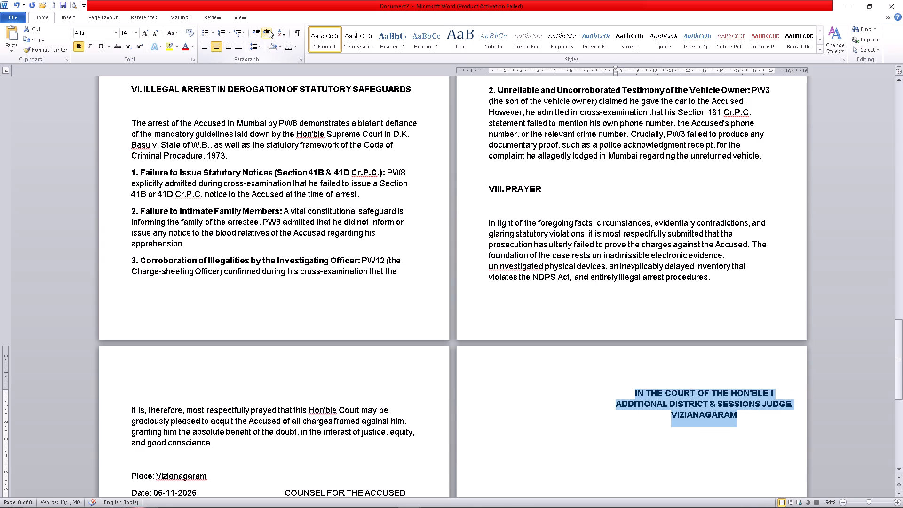
left_click(269, 30)
left_click(269, 30)
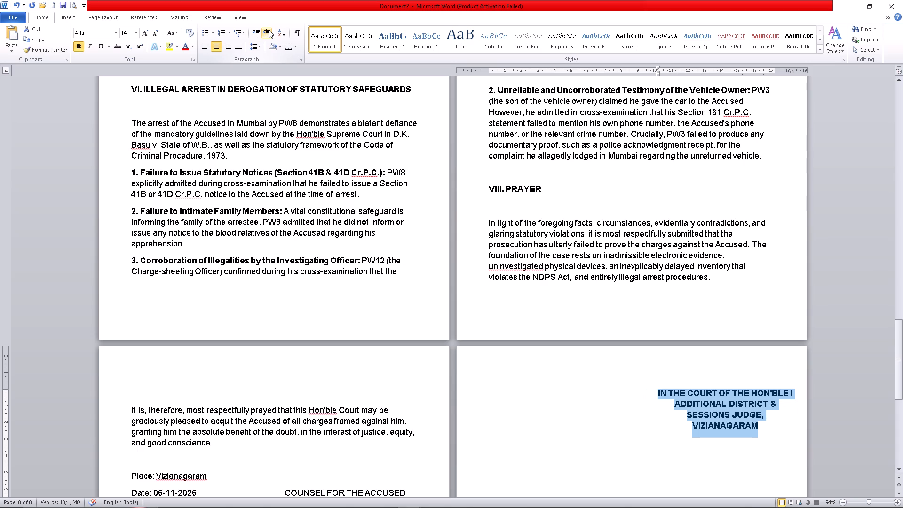
left_click(258, 31)
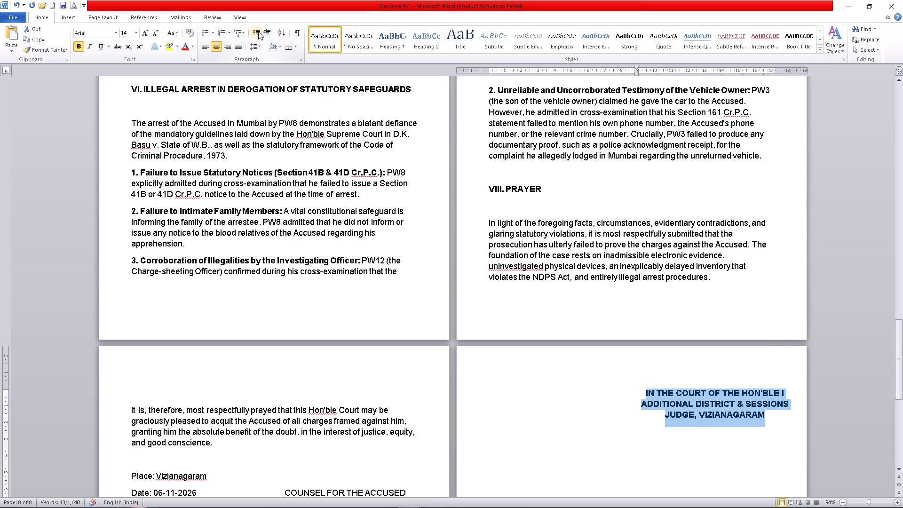
Copy the NDPS.SC case number line from the first page and paste it below the court heading on the last page.
scroll(670, 380, "down", 3)
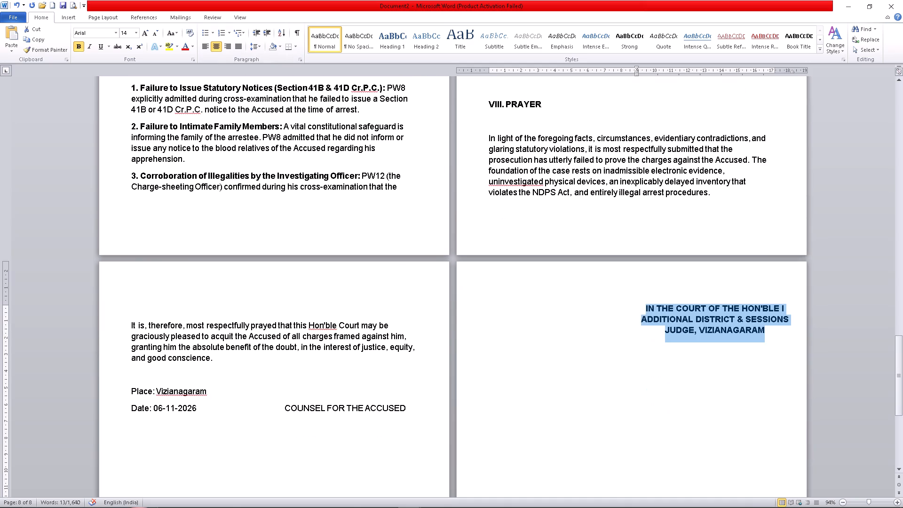
left_click(667, 366)
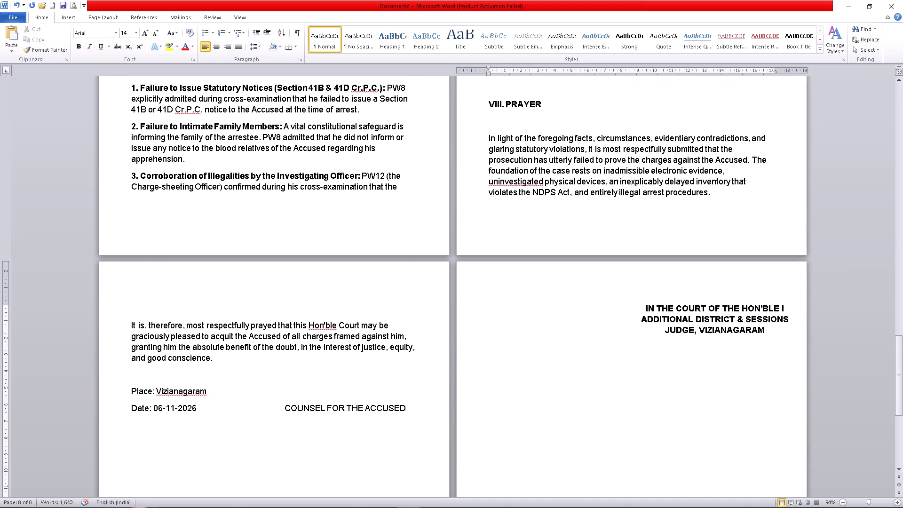
scroll(437, 362, "up", 20)
scroll(437, 362, "up", 17)
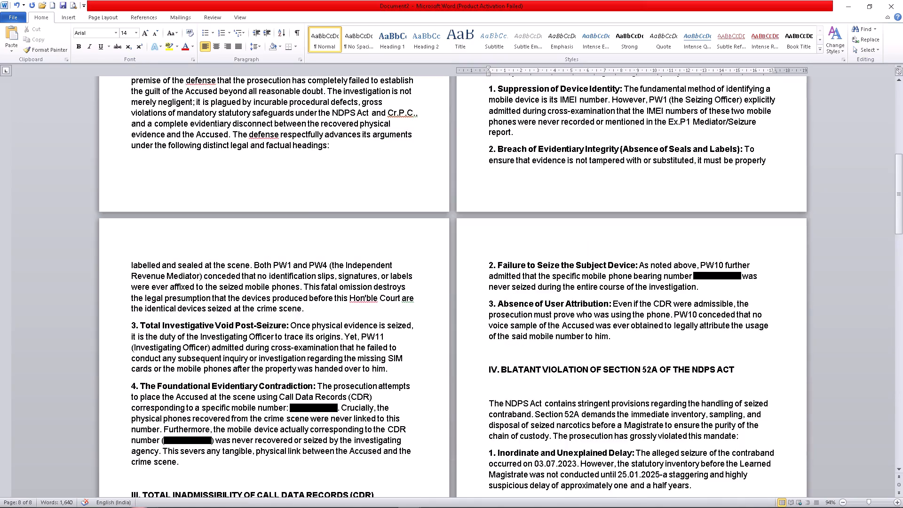
scroll(257, 359, "up", 12)
left_click_drag(137, 180, 303, 204)
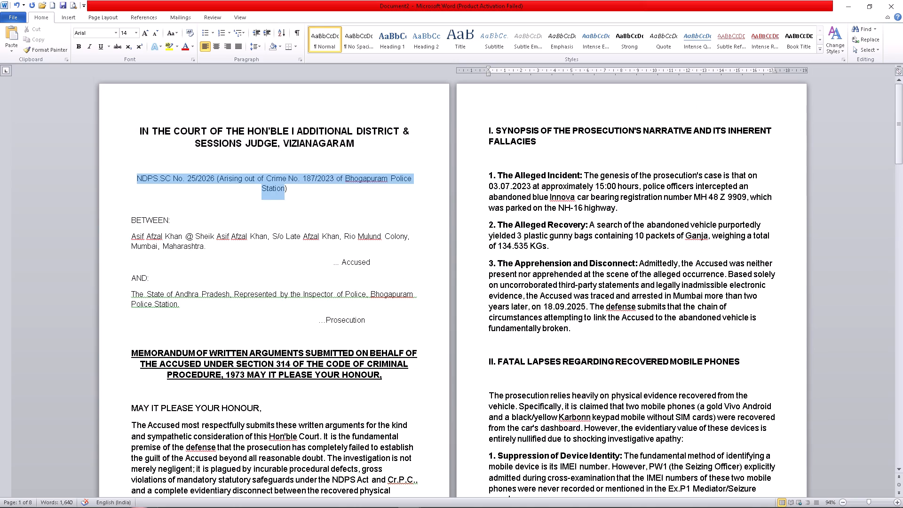
left_click_drag(303, 204, 327, 203)
right_click(287, 187)
left_click(310, 203)
scroll(639, 473, "down", 3)
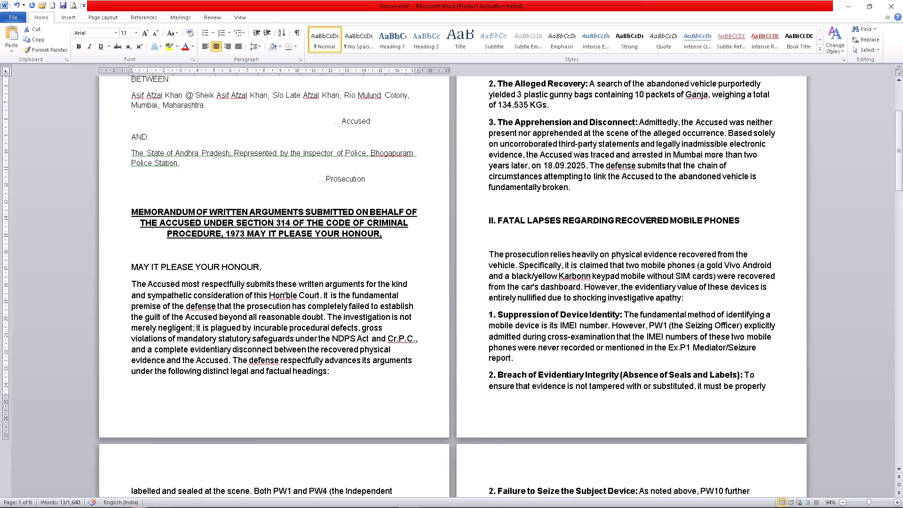
scroll(641, 472, "down", 20)
scroll(641, 472, "down", 19)
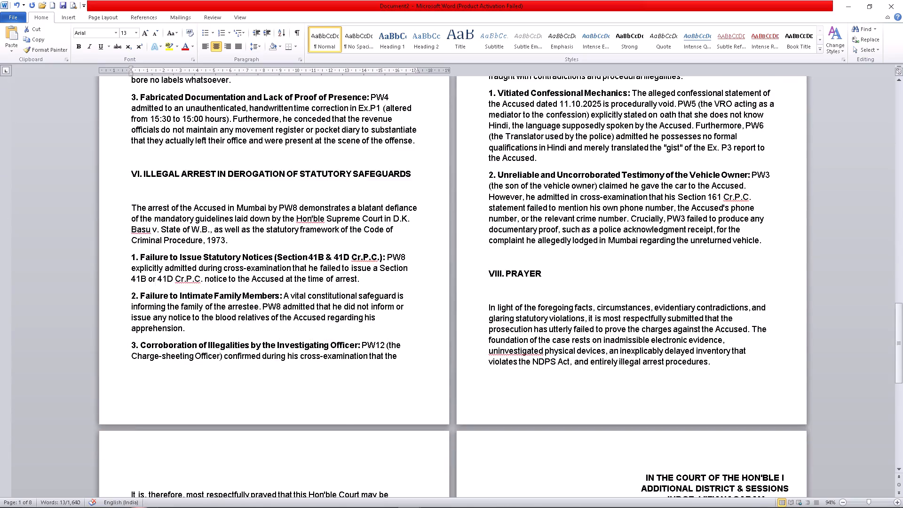
scroll(634, 461, "down", 4)
left_click(565, 394)
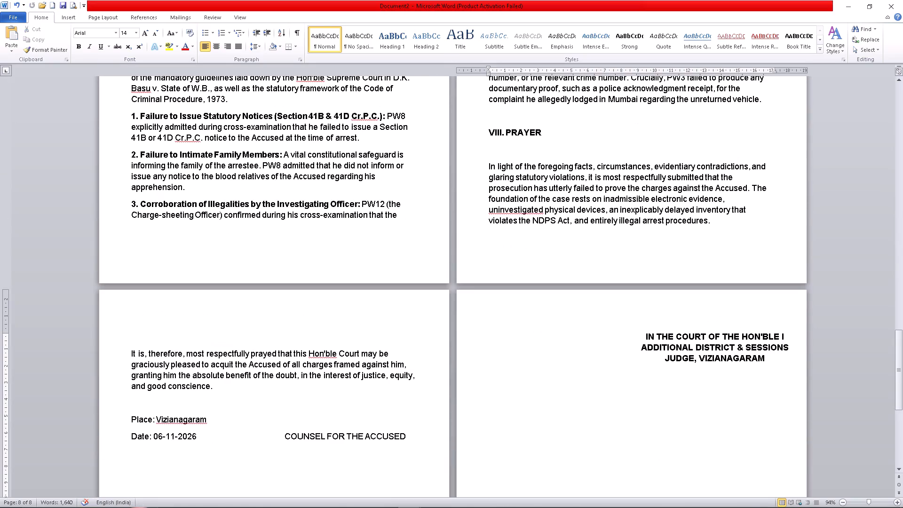
key("ctrl+v")
Increase the left indent of the pasted case number line to about 10 cm.
left_click_drag(494, 391, 655, 425)
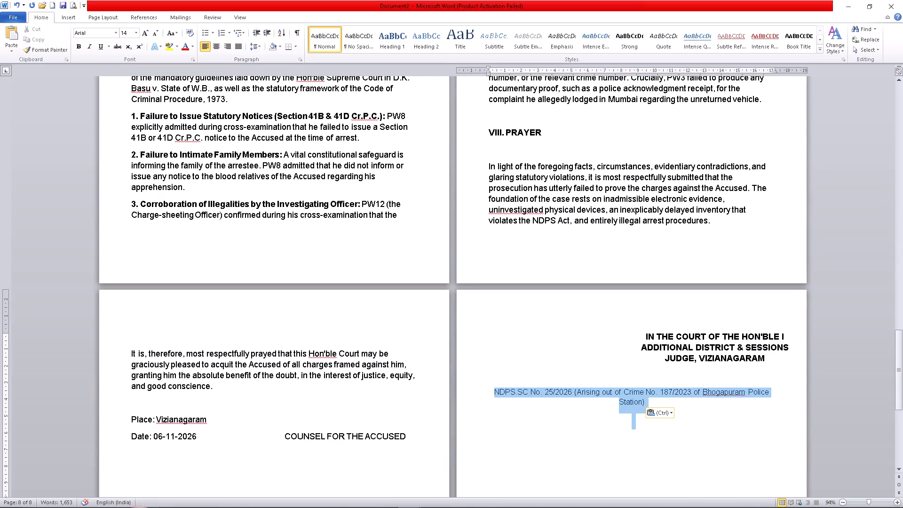
left_click_drag(655, 425, 660, 405)
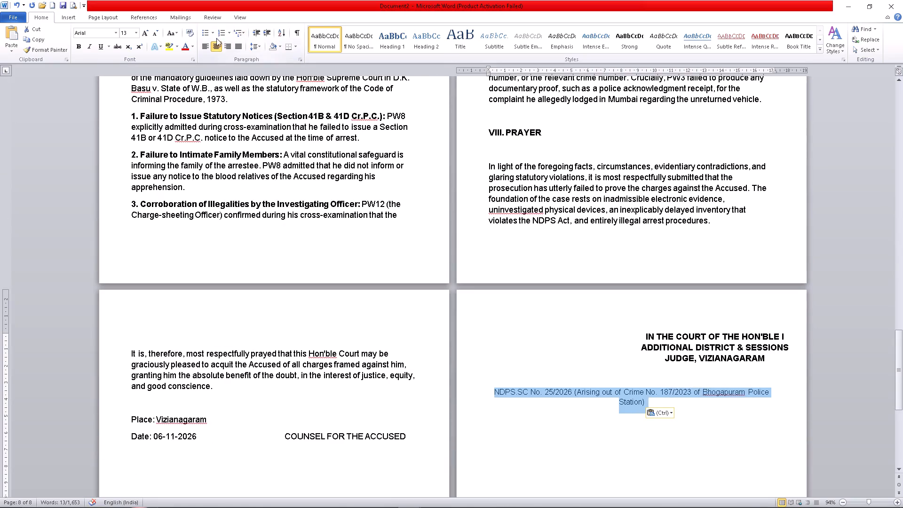
left_click(261, 33)
triple_click(265, 33)
triple_click(265, 33)
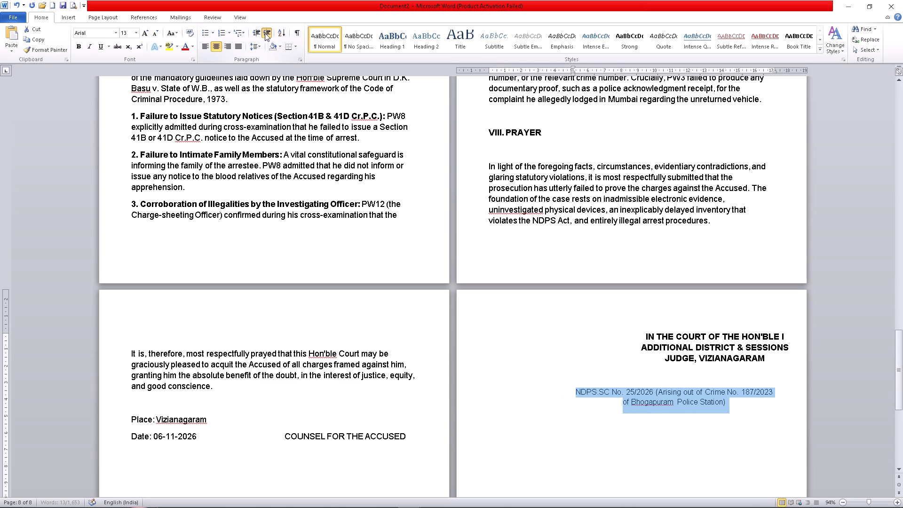
left_click(265, 32)
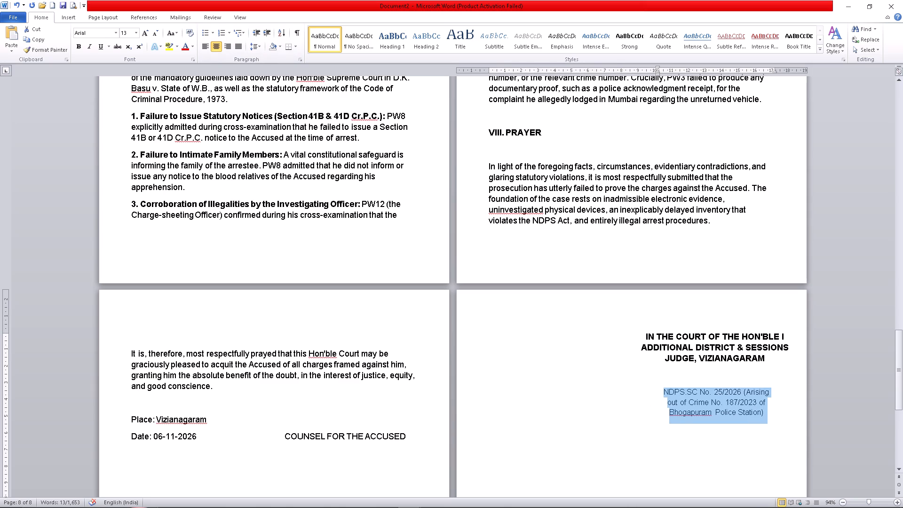
Delete the blank line between the court heading and the case number line on the last page.
left_click(665, 381)
key("BackSpace")
key("BackSpace")
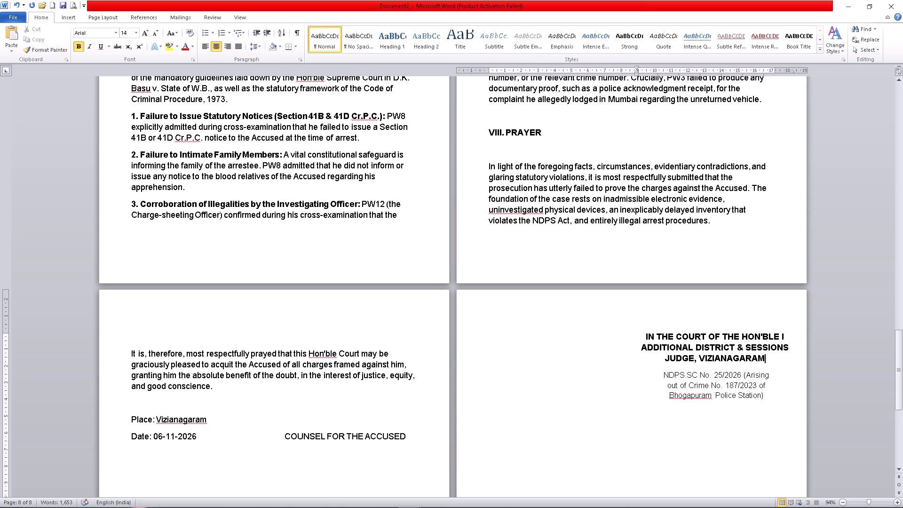
Reduce the case number line's left indent to about 9 cm and extend its right indent to about 18 cm.
left_click_drag(662, 373, 761, 398)
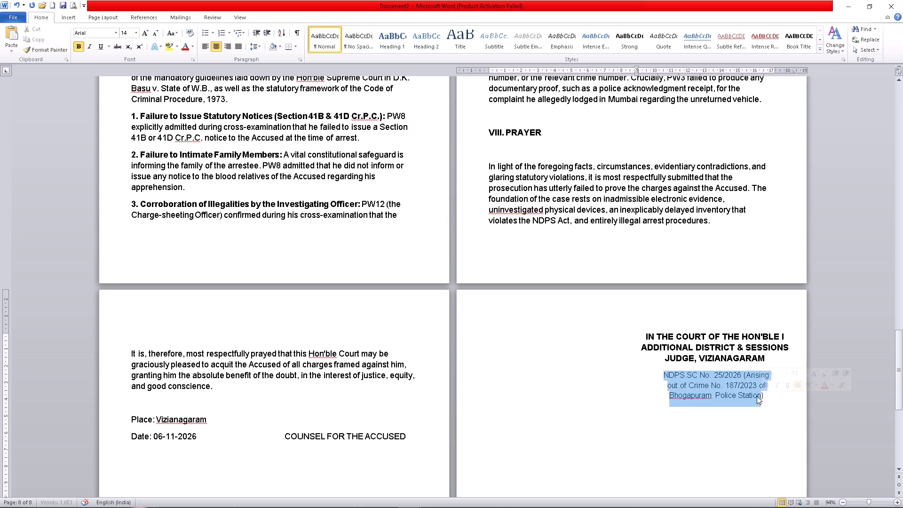
left_click(253, 30)
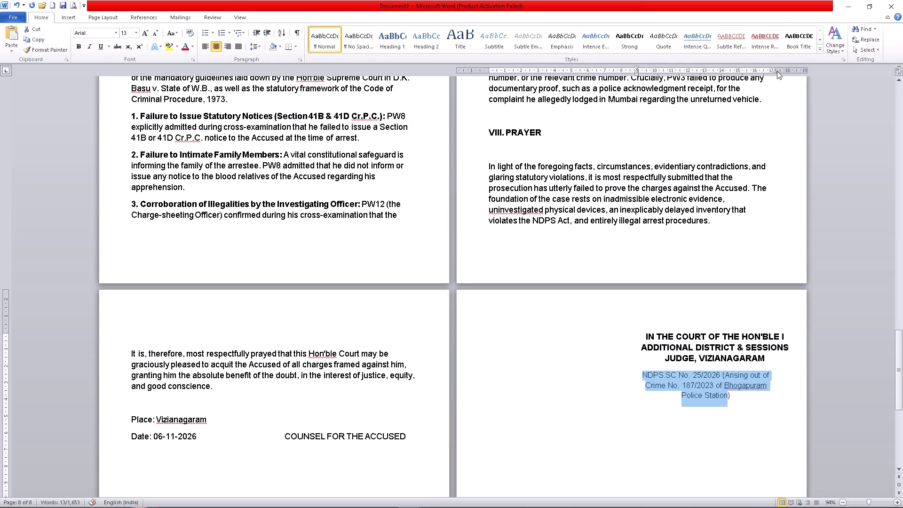
left_click_drag(776, 72, 787, 72)
left_click_drag(787, 72, 788, 72)
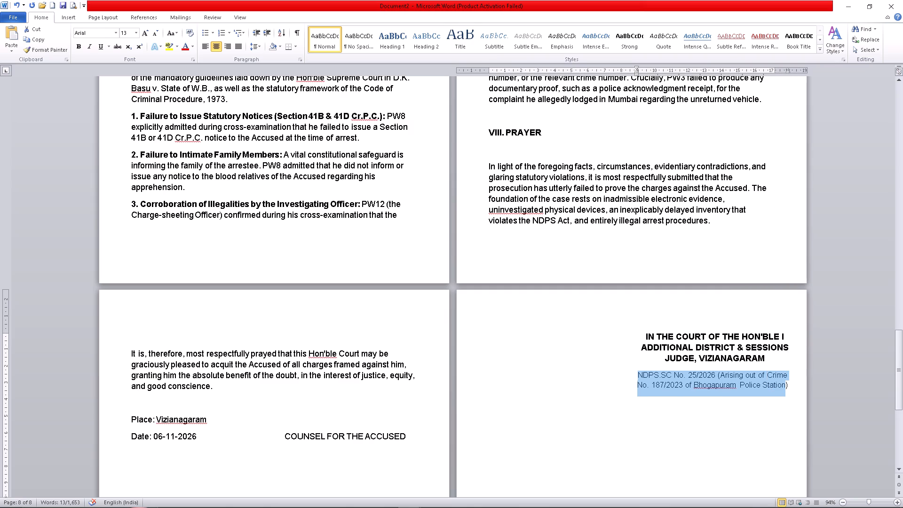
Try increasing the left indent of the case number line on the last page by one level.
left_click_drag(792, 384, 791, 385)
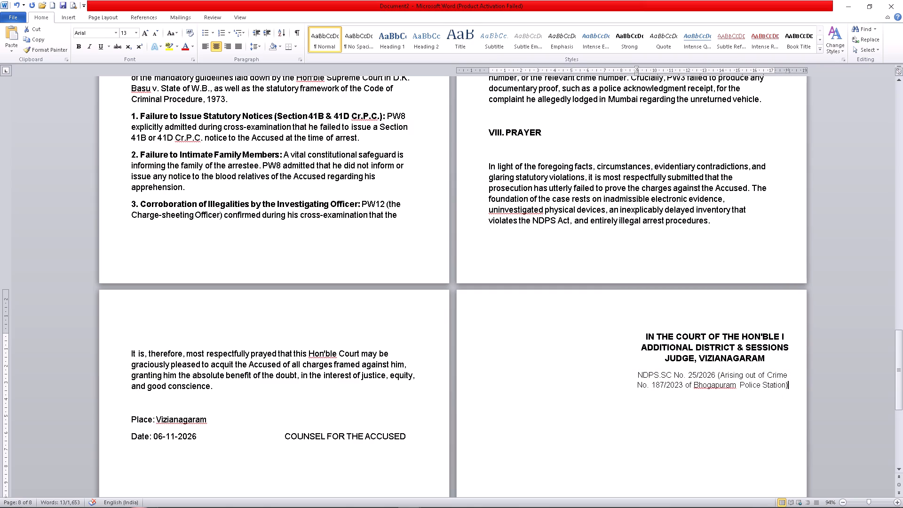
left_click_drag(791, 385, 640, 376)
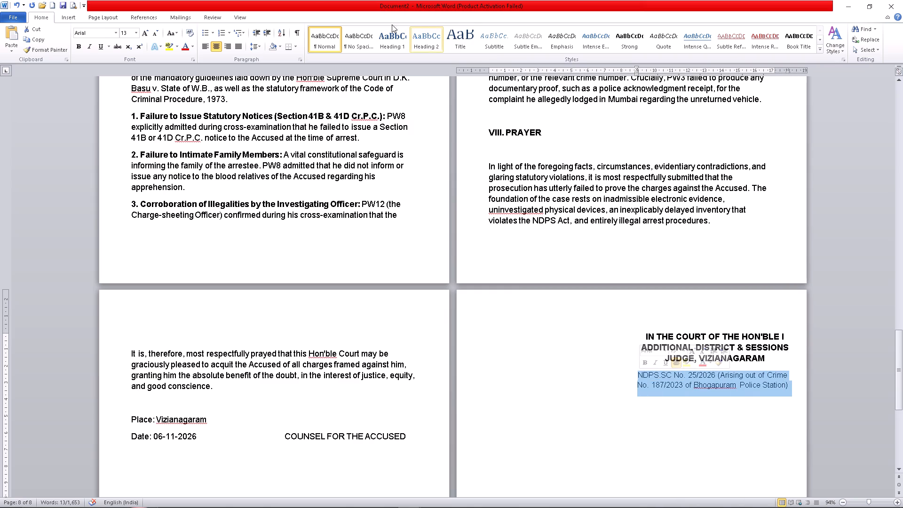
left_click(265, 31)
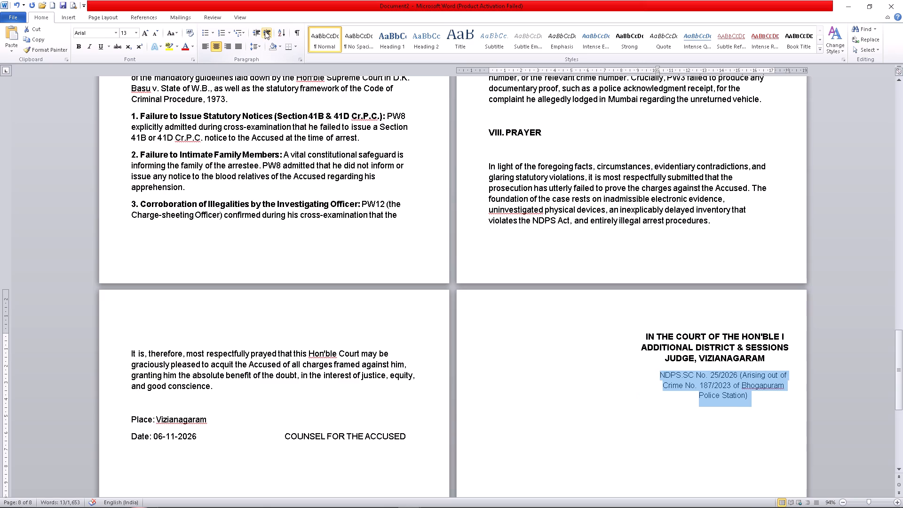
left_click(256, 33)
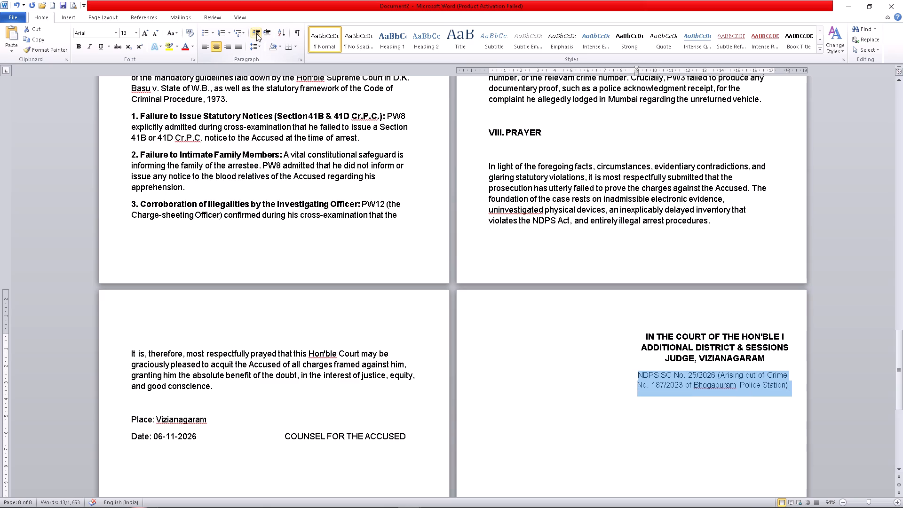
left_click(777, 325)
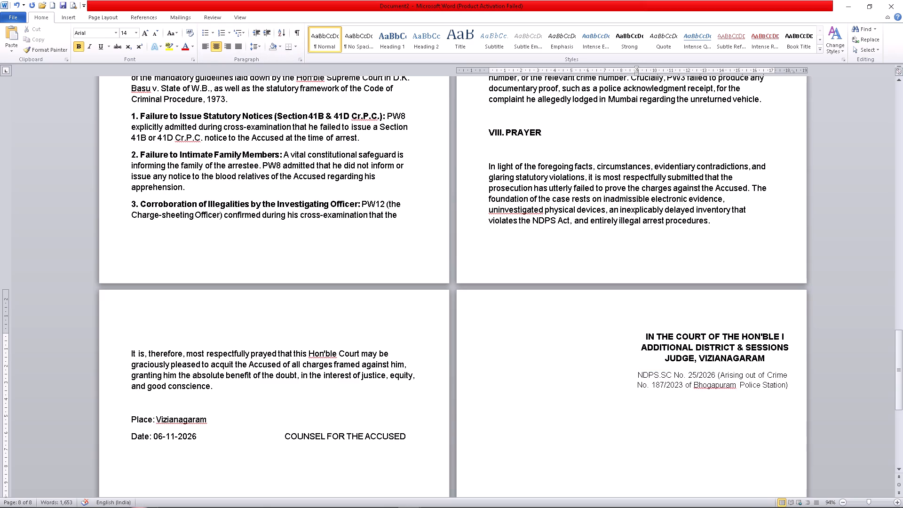
Copy the parties block from BETWEEN to Prosecution on the first page and paste it below the last page's case number line.
scroll(619, 362, "down", 3)
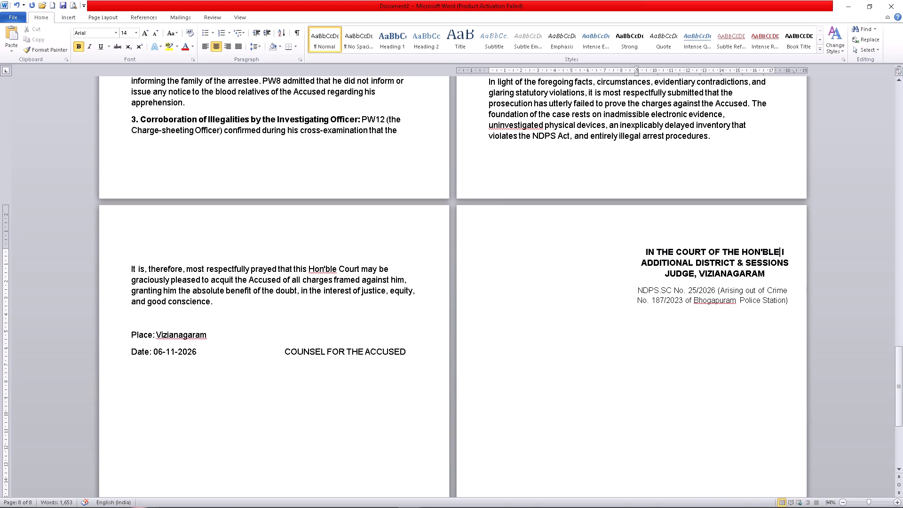
scroll(276, 317, "up", 20)
scroll(276, 317, "up", 11)
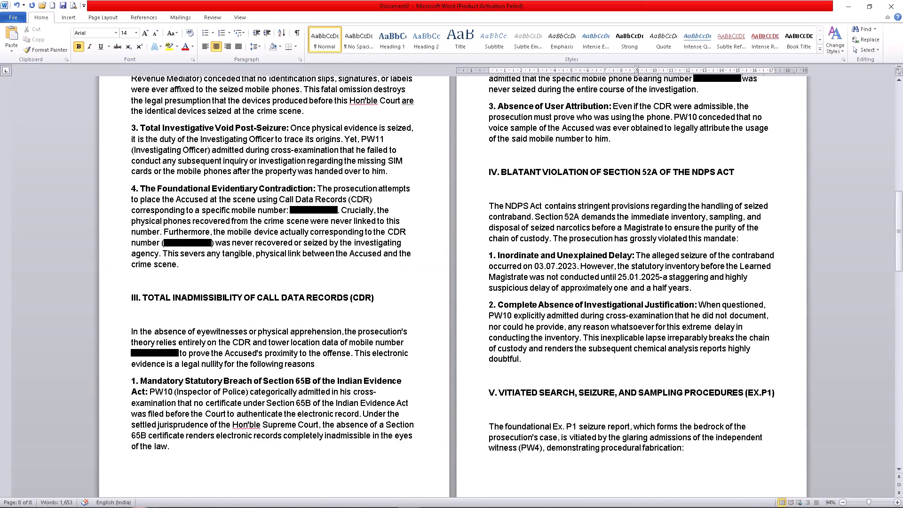
scroll(214, 263, "up", 20)
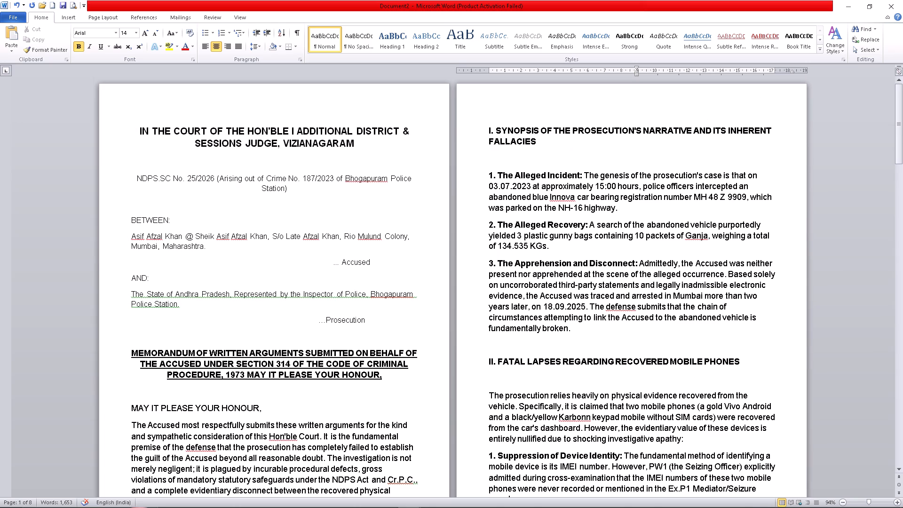
left_click_drag(130, 221, 369, 327)
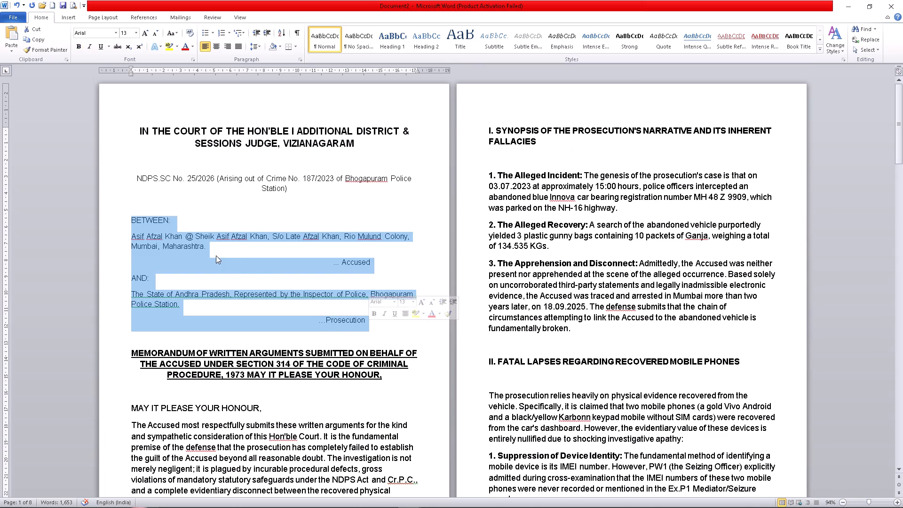
right_click(190, 248)
left_click(221, 262)
scroll(391, 331, "down", 14)
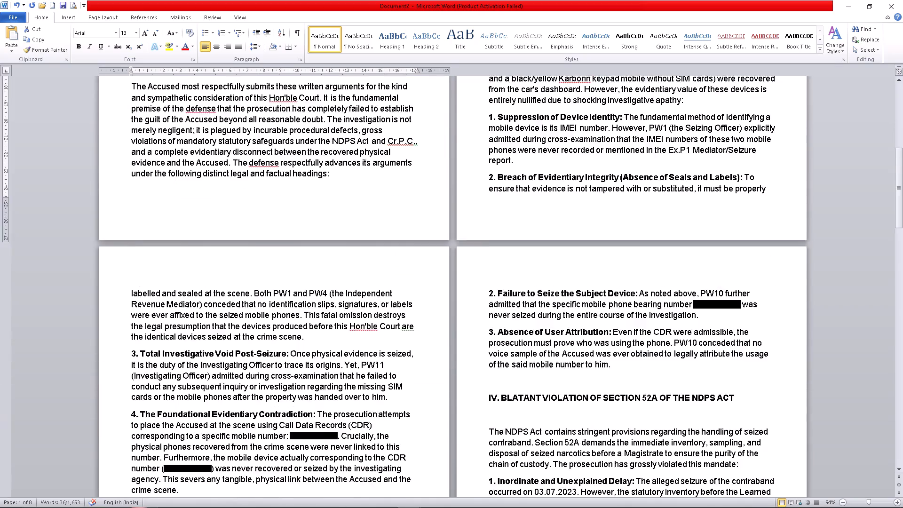
scroll(597, 385, "down", 13)
scroll(593, 397, "down", 20)
scroll(593, 397, "down", 9)
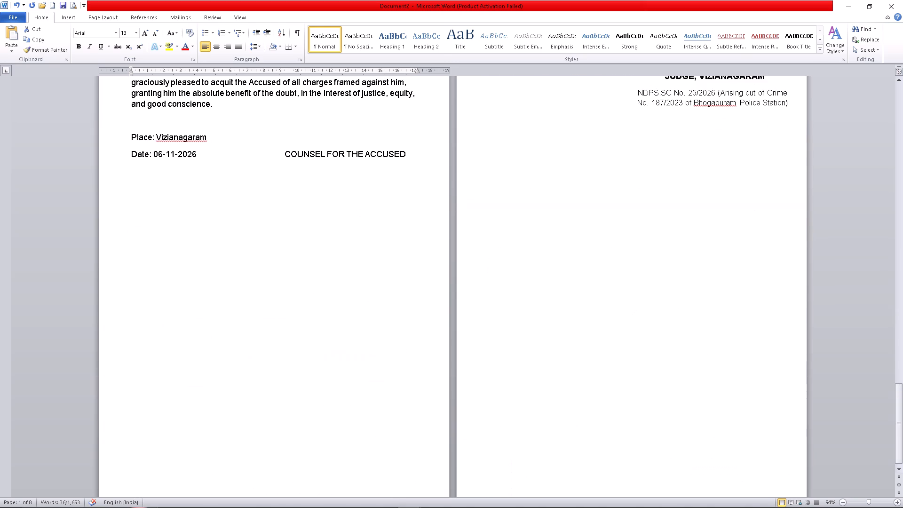
left_click(546, 157)
left_click(510, 129)
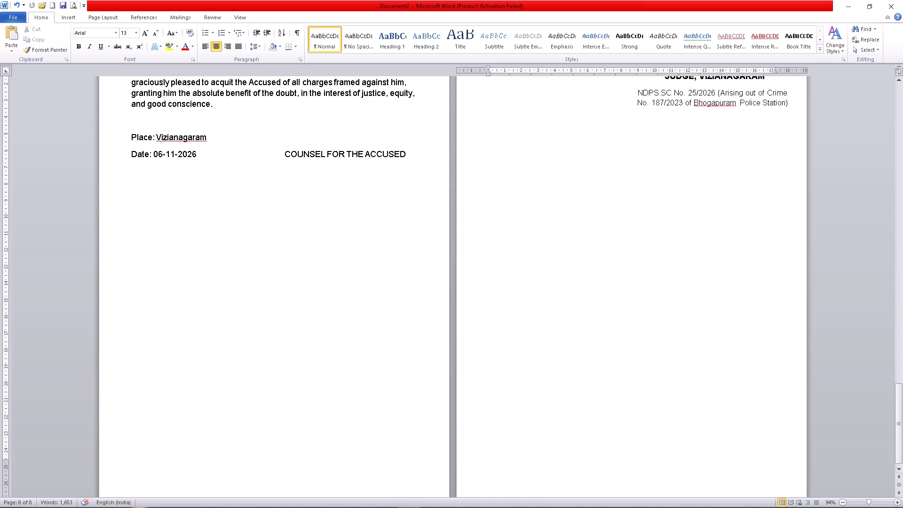
key("ctrl+v")
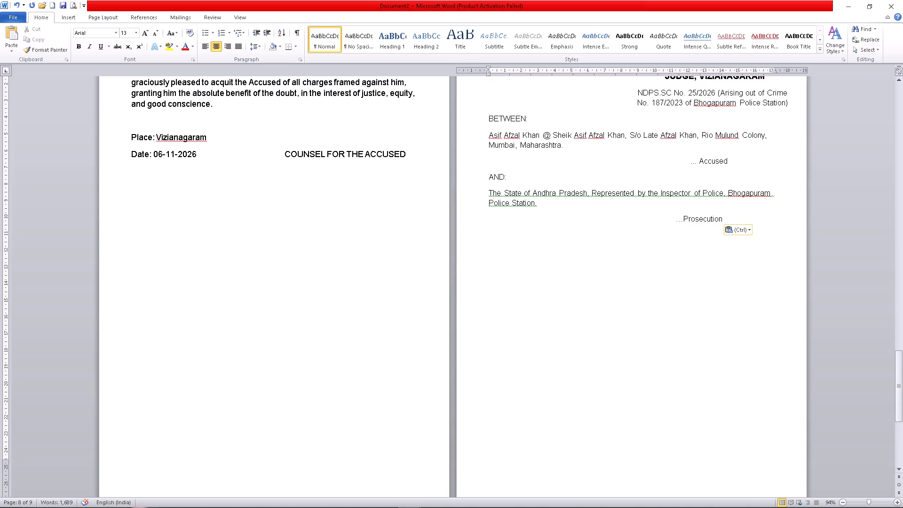
Increase the left indent of the pasted parties block to about 9 cm.
left_click_drag(488, 121, 720, 221)
left_click(269, 31)
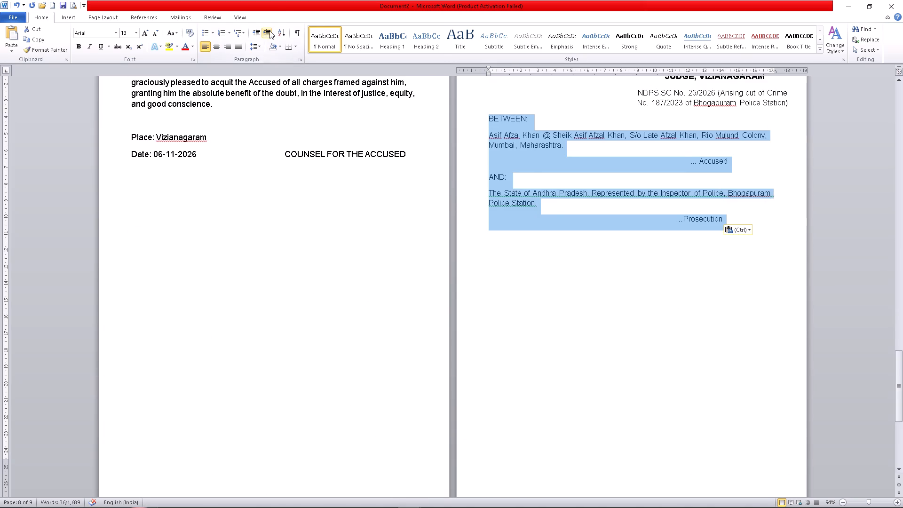
double_click(269, 31)
left_click(269, 31)
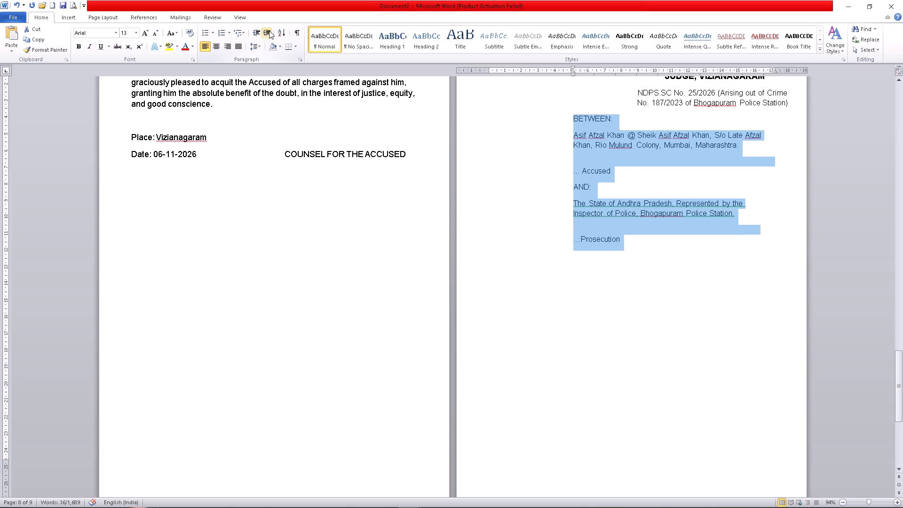
double_click(269, 31)
left_click(269, 31)
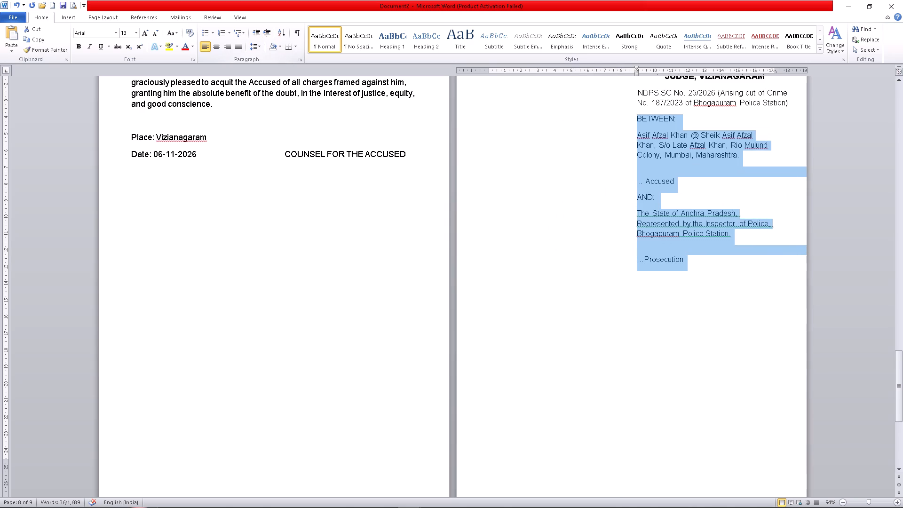
left_click(696, 367)
Remove the left indent from the last page's "... Accused" and "...Prosecution" lines, trimming some of the spaces before "...Prosecution".
left_click(628, 174)
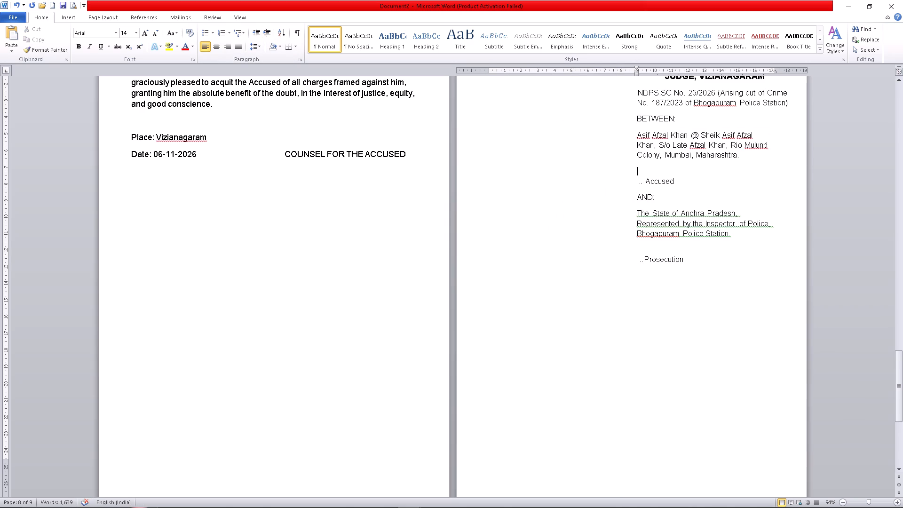
key("BackSpace")
left_click(650, 242)
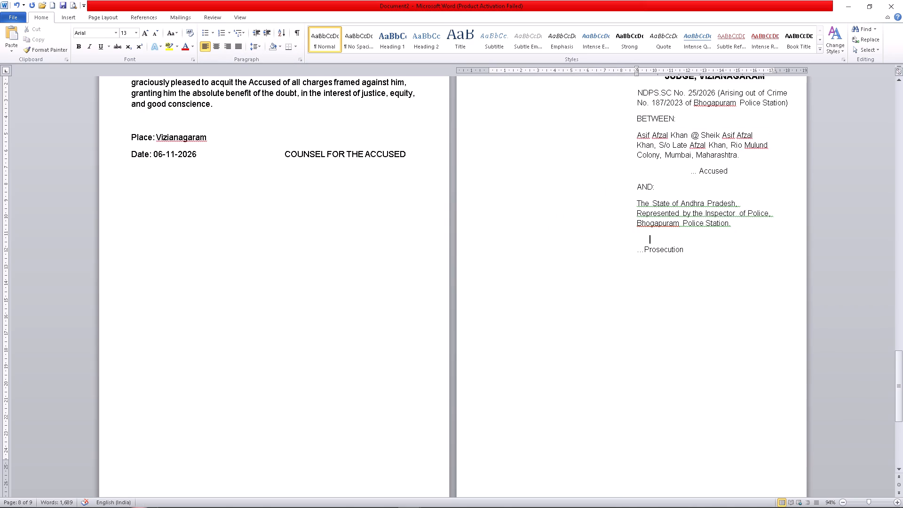
key("BackSpace")
key("BackSpace")
key("BackSpace")
key("BackSpace")
key("BackSpace")
key("BackSpace")
key("BackSpace")
Insert 21 spaces before "...Prosecution" on the last page to shift the label rightward.
left_click(658, 241)
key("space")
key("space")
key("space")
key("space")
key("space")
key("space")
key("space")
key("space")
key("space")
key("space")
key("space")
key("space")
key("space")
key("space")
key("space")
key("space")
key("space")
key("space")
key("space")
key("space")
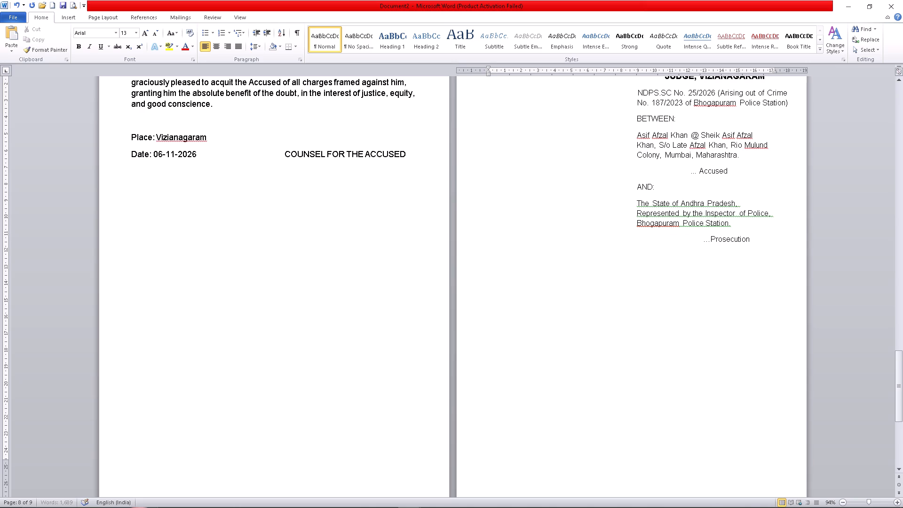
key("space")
Insert seven spaces before "... Accused" on the last page to bring it roughly in line with "...Prosecution".
left_click(690, 172)
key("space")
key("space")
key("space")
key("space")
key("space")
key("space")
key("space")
Insert a blank line between the court heading and the case number line on the last page.
scroll(696, 213, "up", 2)
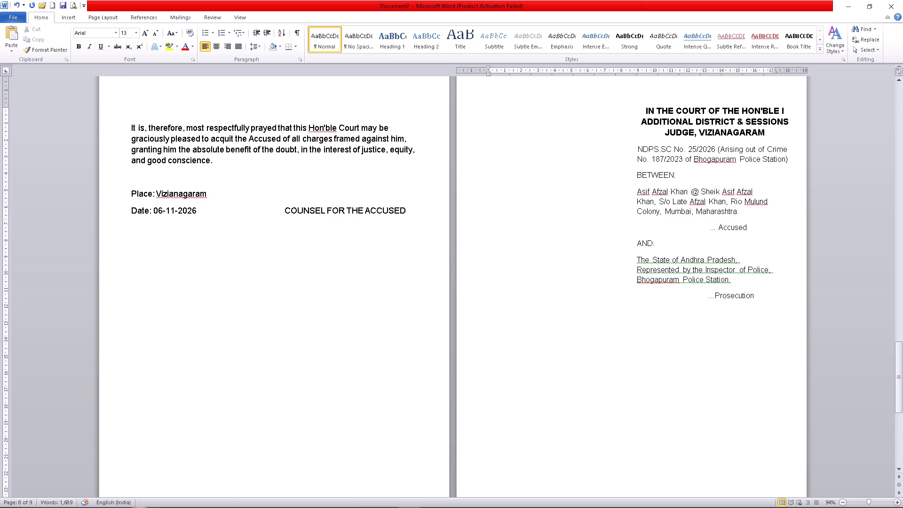
left_click_drag(634, 176, 674, 177)
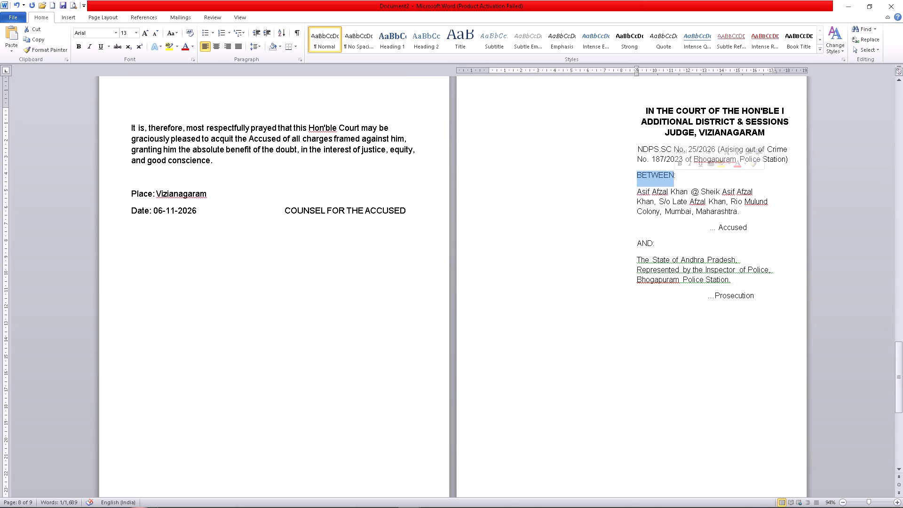
left_click(674, 249)
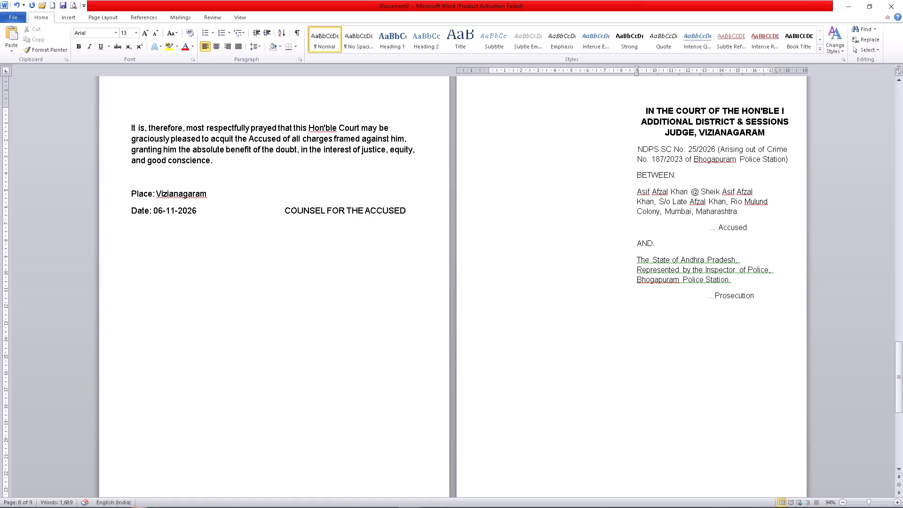
left_click(768, 139)
key("Return")
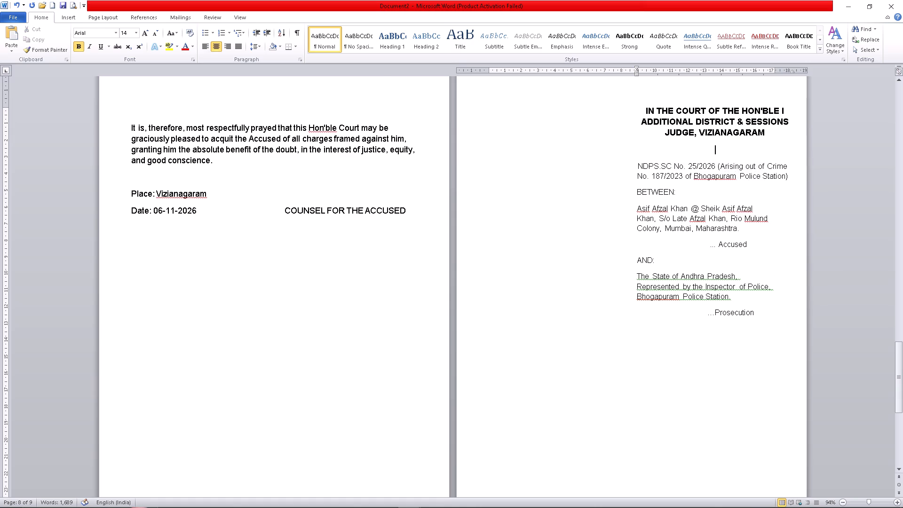
Copy the underlined memorandum title from the first page and paste it on a centred line below the last page's parties block.
scroll(729, 206, "down", 2)
scroll(372, 196, "up", 20)
scroll(372, 196, "up", 2)
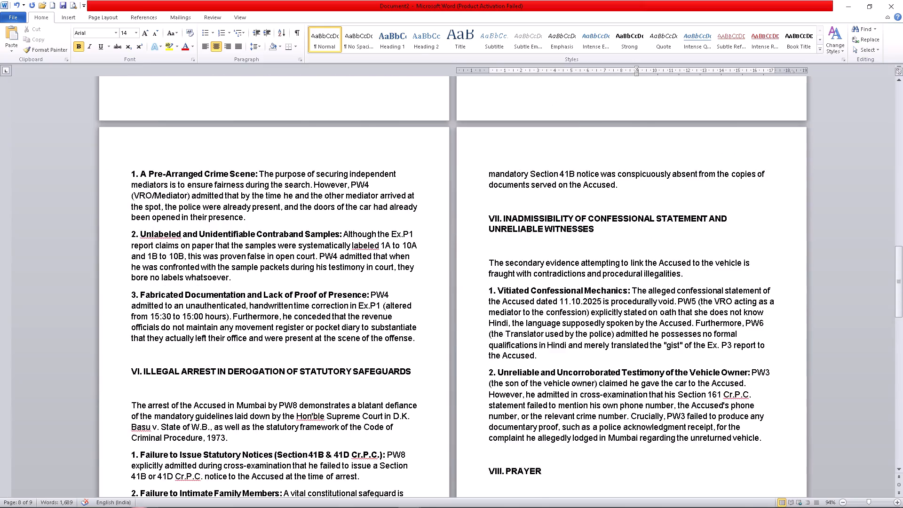
scroll(188, 174, "up", 20)
scroll(188, 174, "up", 17)
scroll(183, 174, "down", 8)
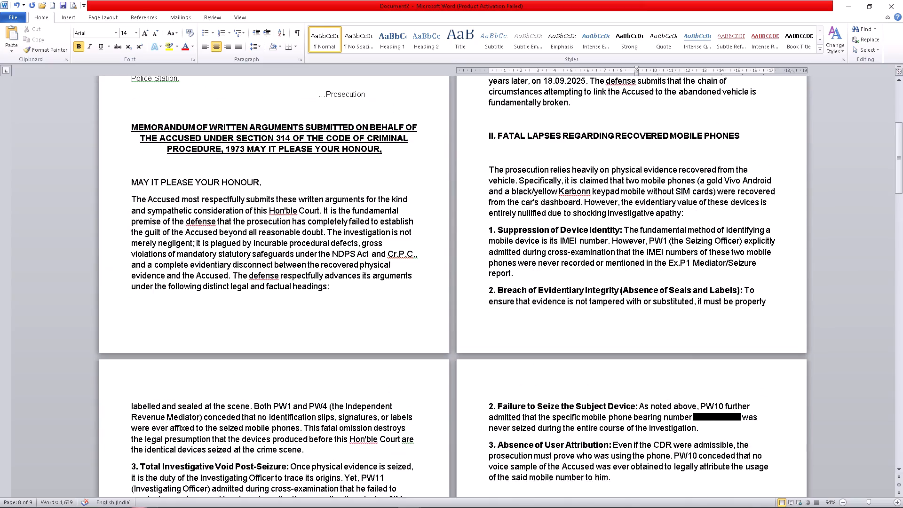
left_click_drag(127, 127, 393, 155)
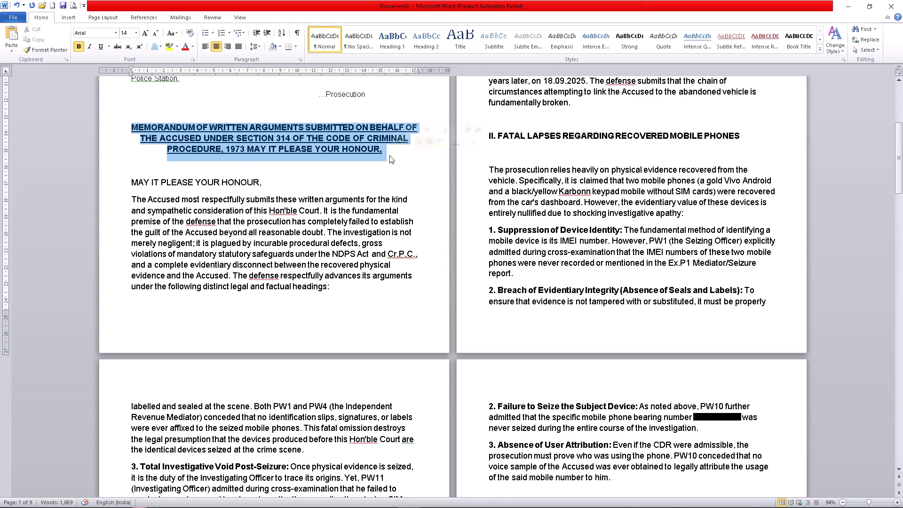
right_click(309, 142)
left_click(354, 163)
scroll(477, 231, "down", 15)
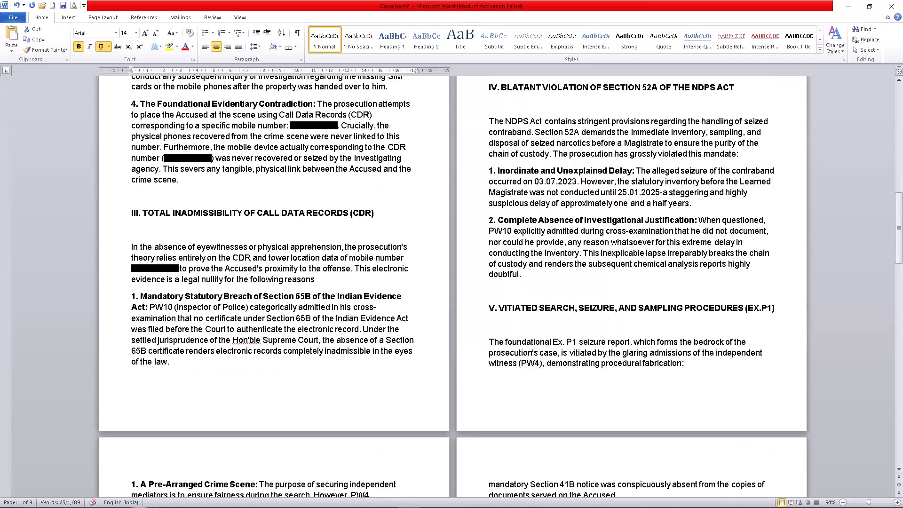
scroll(644, 286, "down", 20)
scroll(644, 286, "down", 9)
scroll(695, 326, "down", 5)
left_click(657, 261)
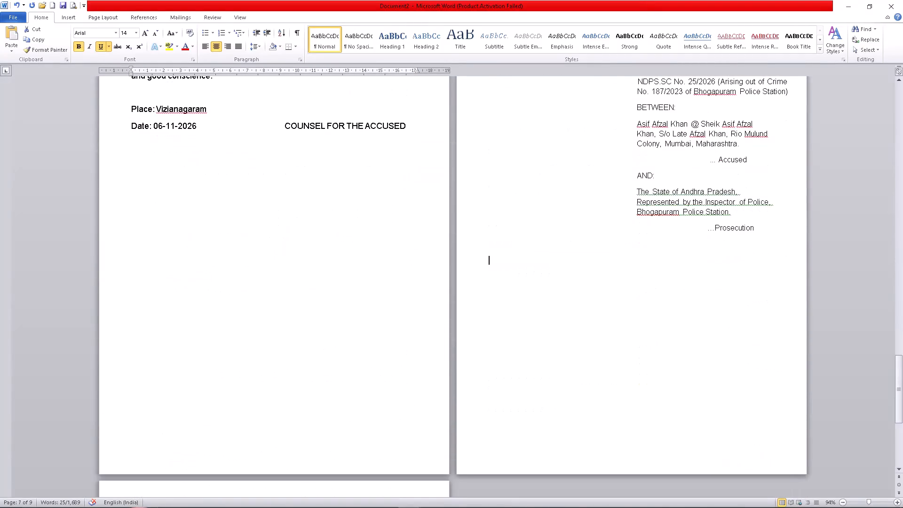
left_click(678, 268)
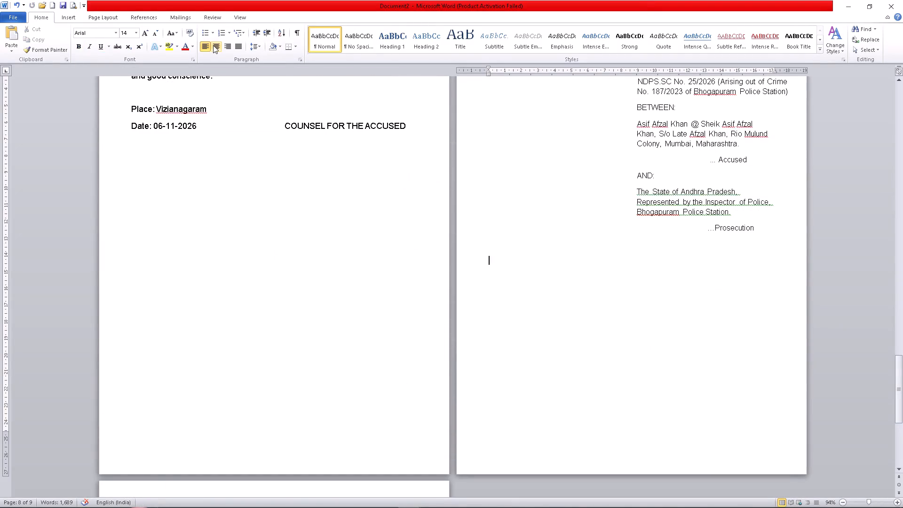
left_click(213, 45)
key("ctrl+v")
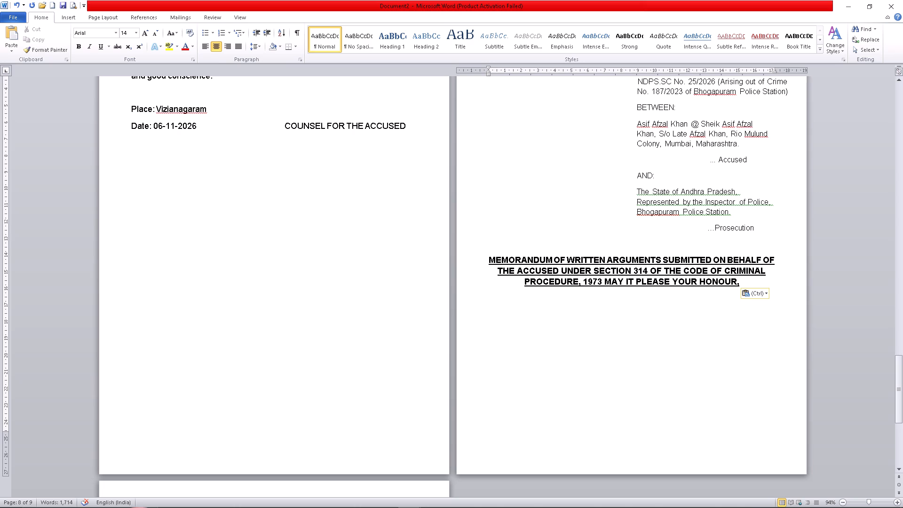
Indent the pasted memorandum title on the last page to about 9 cm, in line with the parties block above it.
left_click_drag(478, 257, 686, 283)
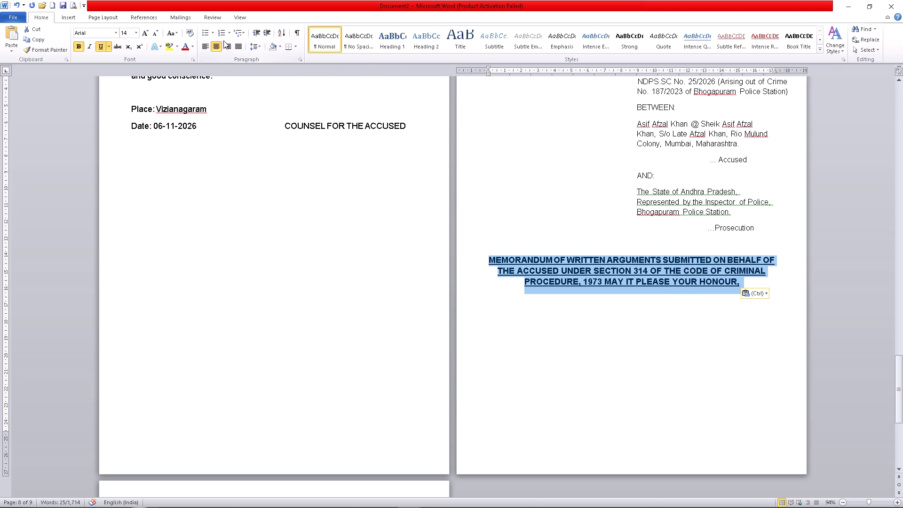
triple_click(262, 33)
triple_click(262, 33)
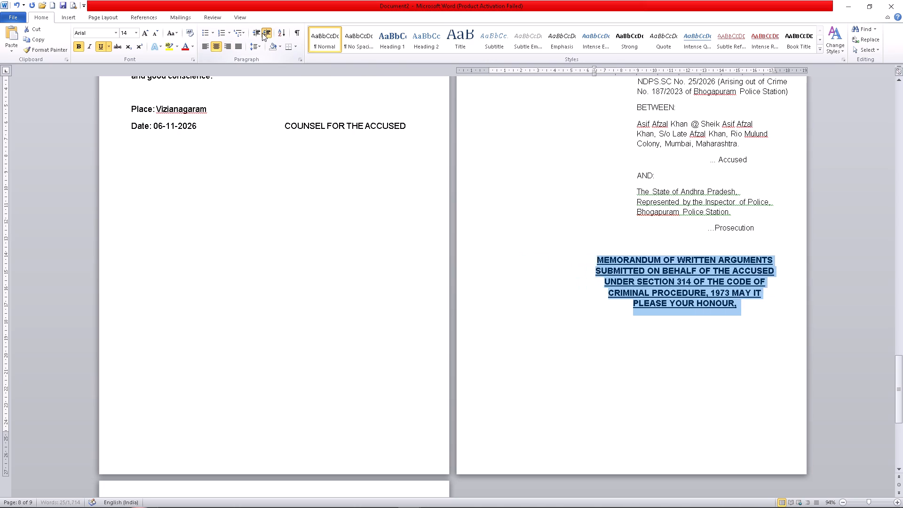
left_click(262, 33)
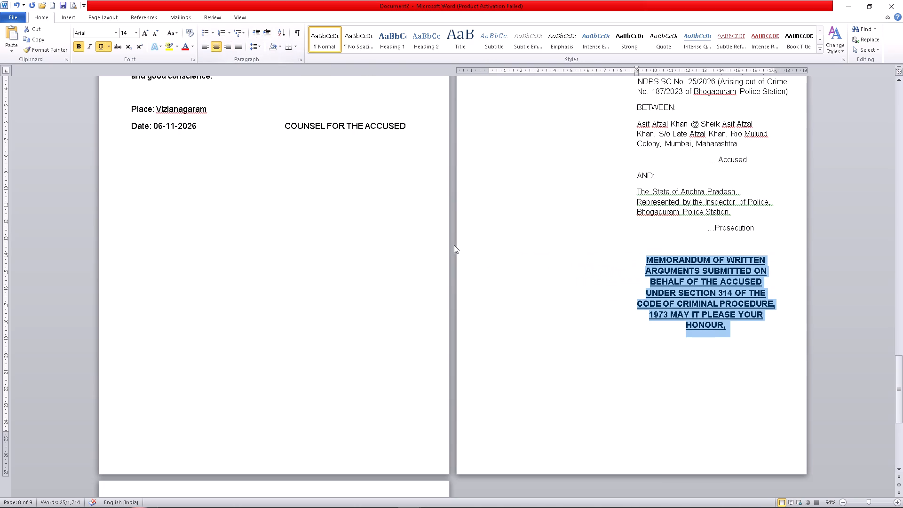
left_click(595, 299)
scroll(664, 373, "up", 4)
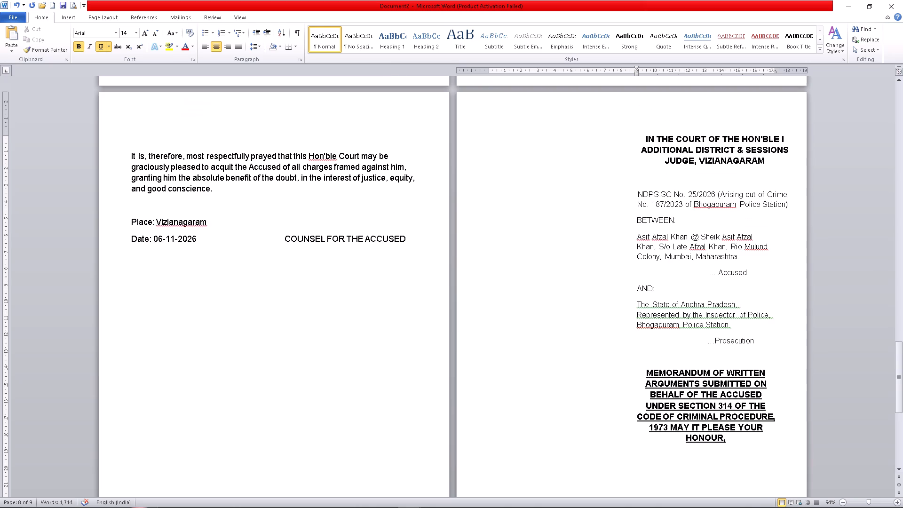
Add the lines "FILED ON:" and "FILED BY:" below the memorandum title on the last page, indented slightly past the parties block.
scroll(714, 317, "down", 6)
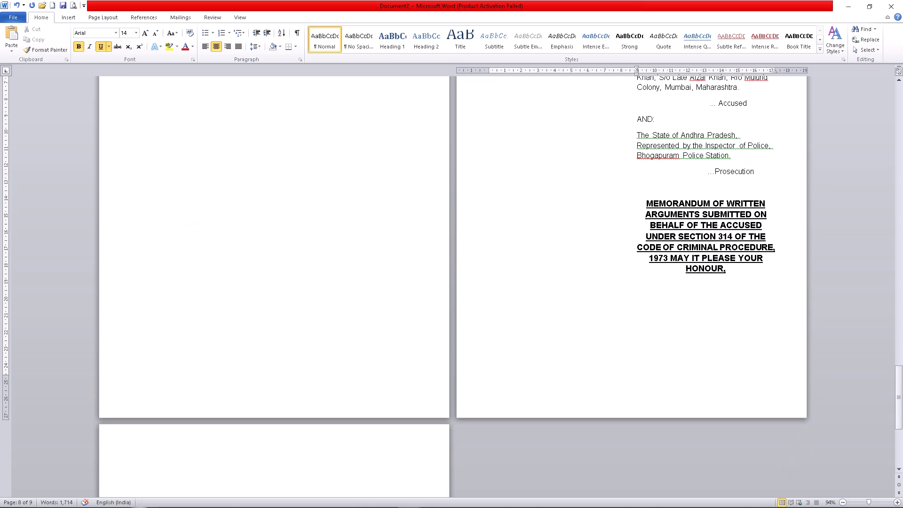
left_click(644, 309)
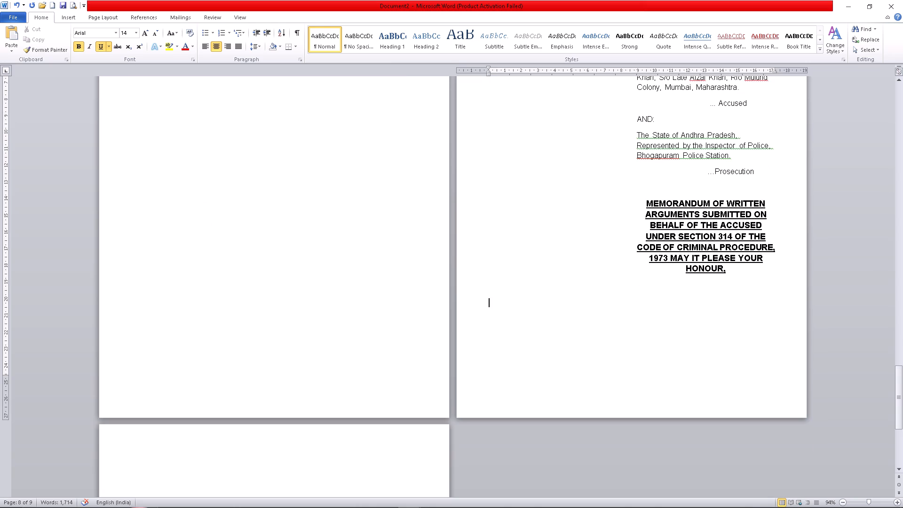
double_click(649, 314)
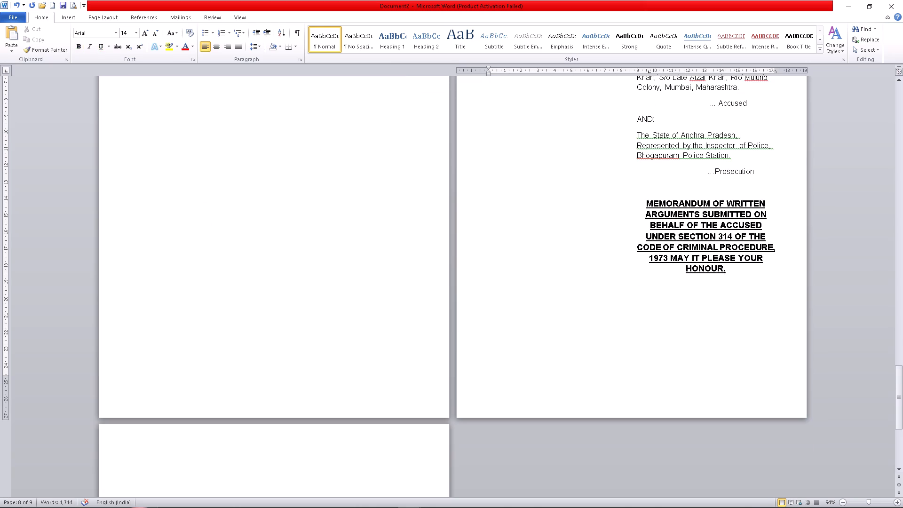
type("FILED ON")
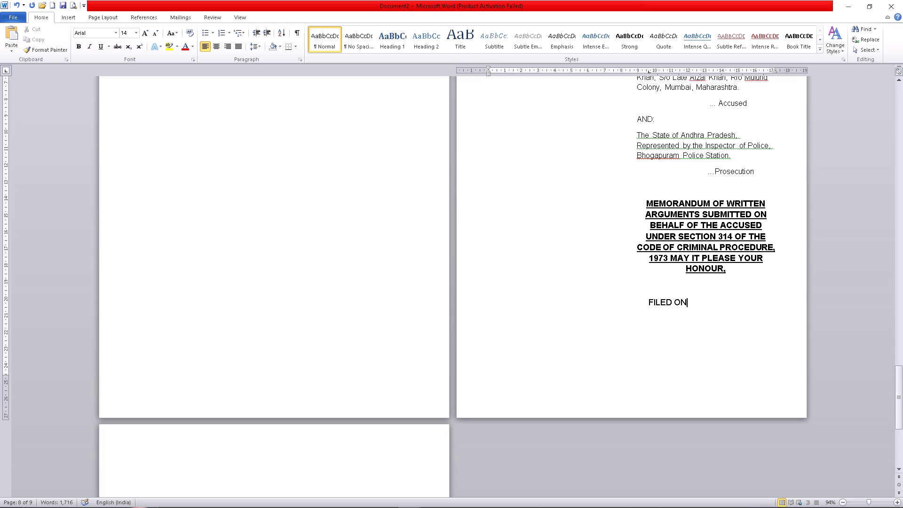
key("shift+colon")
double_click(647, 315)
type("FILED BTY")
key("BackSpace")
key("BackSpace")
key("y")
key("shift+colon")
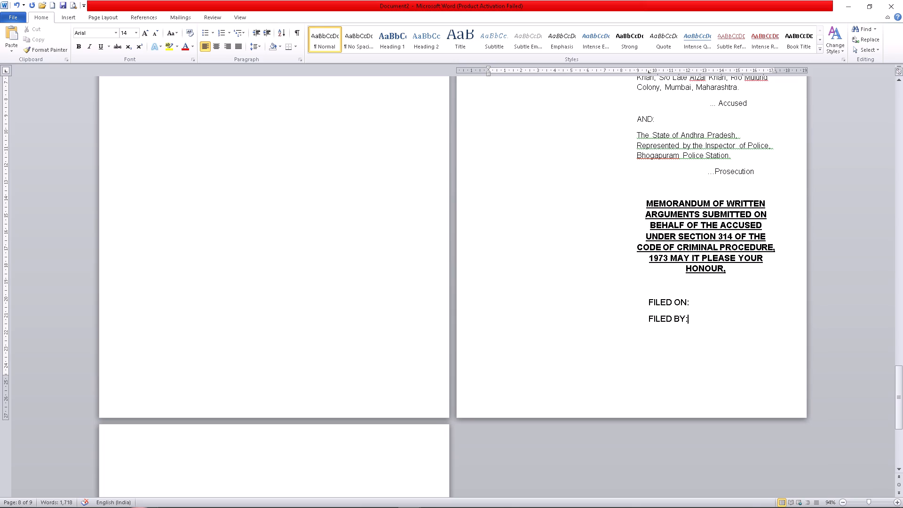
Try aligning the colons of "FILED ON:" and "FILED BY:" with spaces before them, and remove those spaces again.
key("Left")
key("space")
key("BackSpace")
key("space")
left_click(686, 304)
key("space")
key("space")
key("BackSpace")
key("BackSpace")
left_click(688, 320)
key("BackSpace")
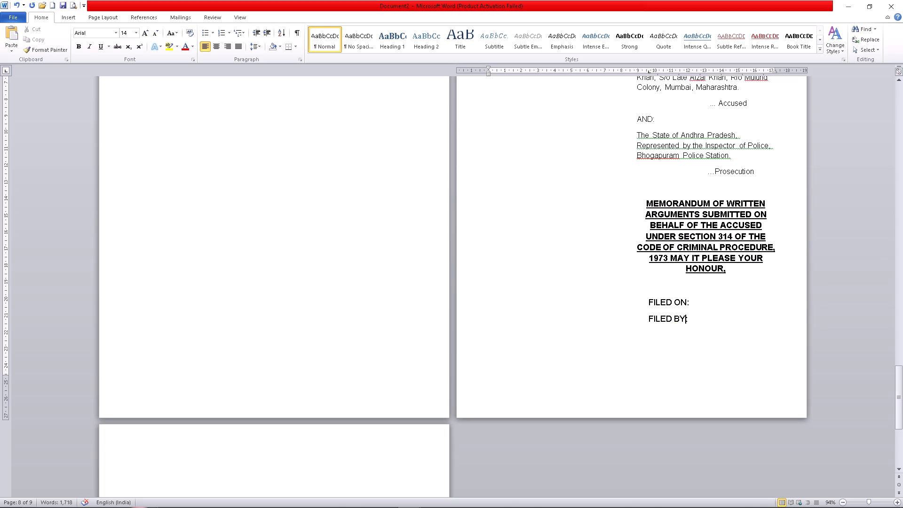
Insert another blank line between the memorandum title and the "FILED ON:" line on the last page.
left_click(693, 331)
left_click(758, 288)
key("Return")
Delete "MAY IT PLEASE YOUR HONOUR" from the last page's memorandum title, leaving it ending in "1973," on one line.
scroll(688, 396, "up", 4)
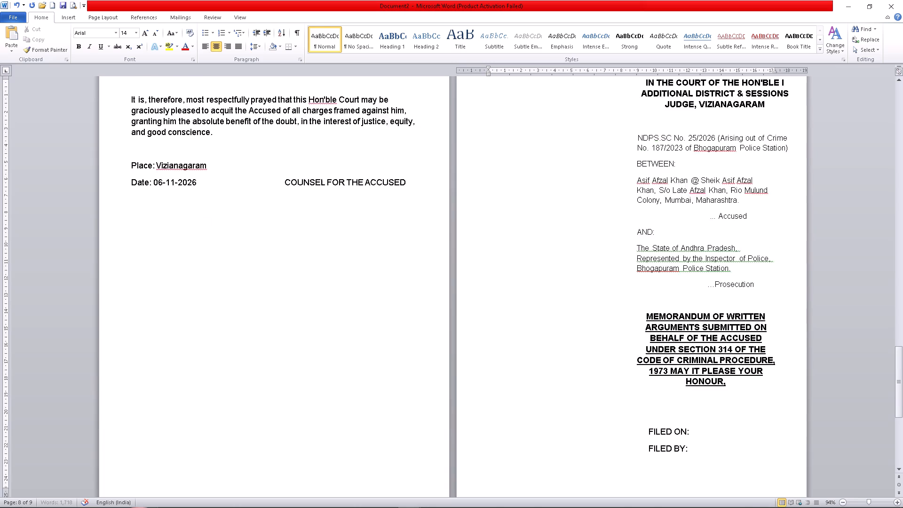
scroll(688, 396, "up", 2)
scroll(687, 394, "down", 5)
scroll(687, 393, "up", 4)
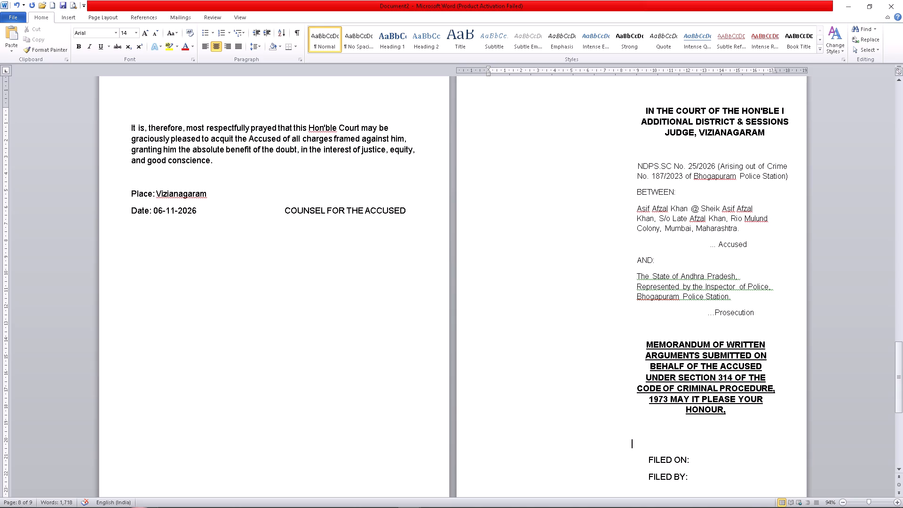
scroll(729, 398, "down", 5)
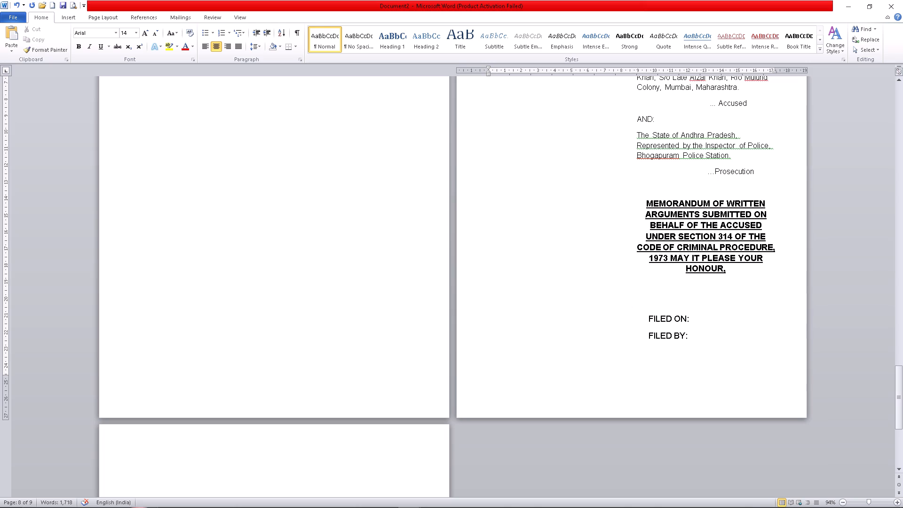
left_click_drag(671, 259, 720, 268)
key("Return")
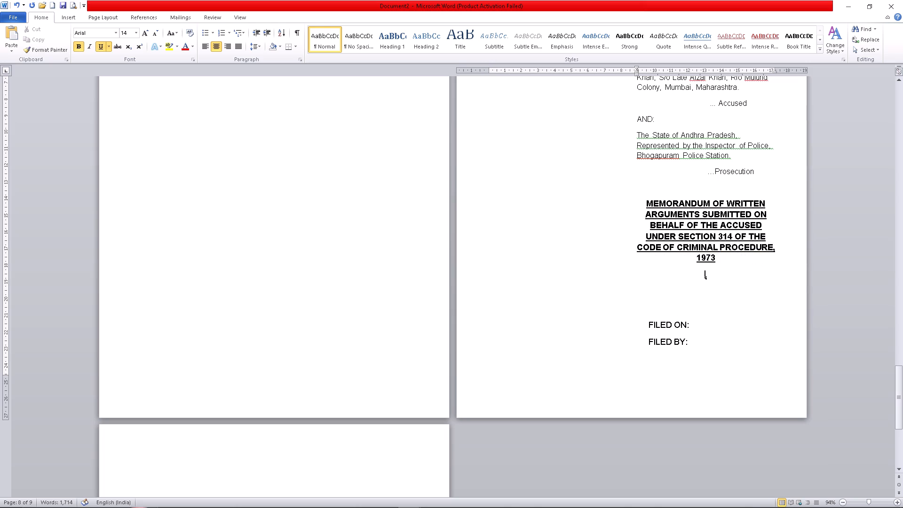
left_click(716, 258)
left_click(701, 278)
key("Return")
key("Return")
key("BackSpace")
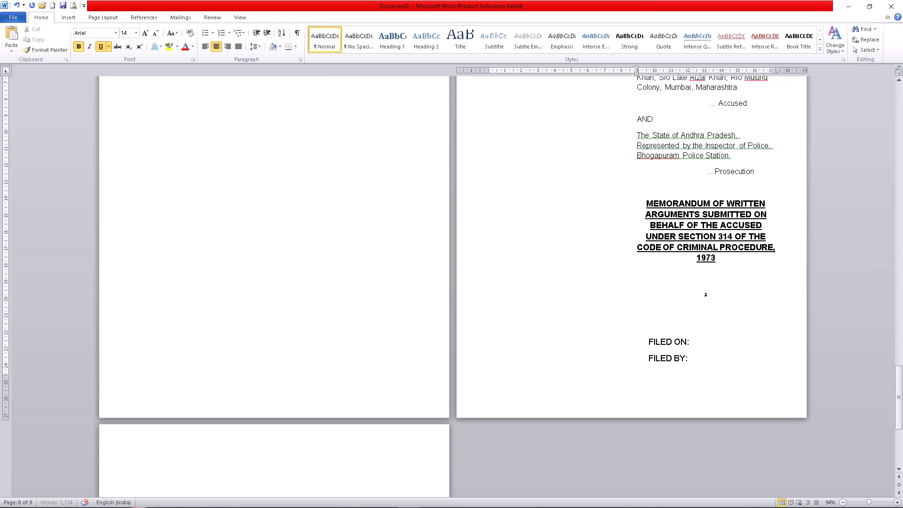
key("BackSpace")
key("BackSpace")
key("BackSpace")
key("BackSpace")
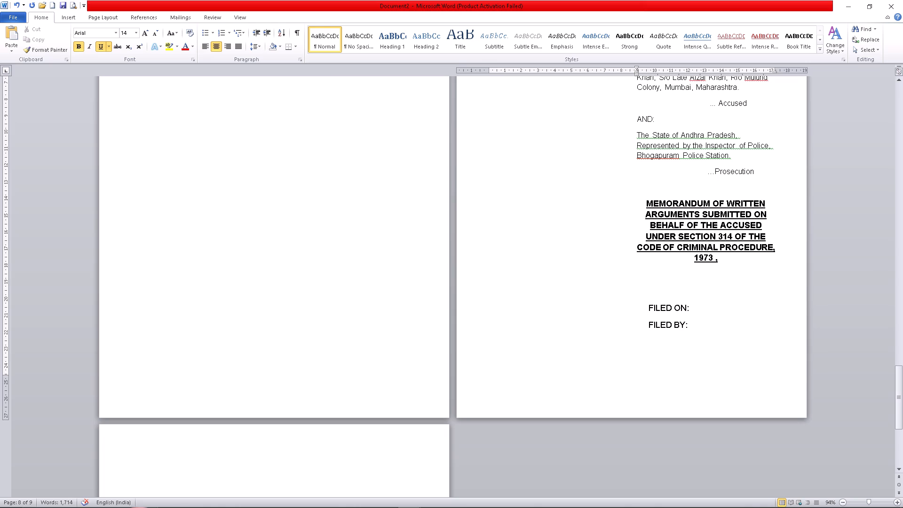
key("BackSpace")
Delete "MAY IT PLEASE YOUR HONOUR," from the underlined memorandum title on the first page so it ends with "1973".
scroll(495, 279, "up", 20)
scroll(495, 279, "up", 2)
scroll(330, 289, "up", 8)
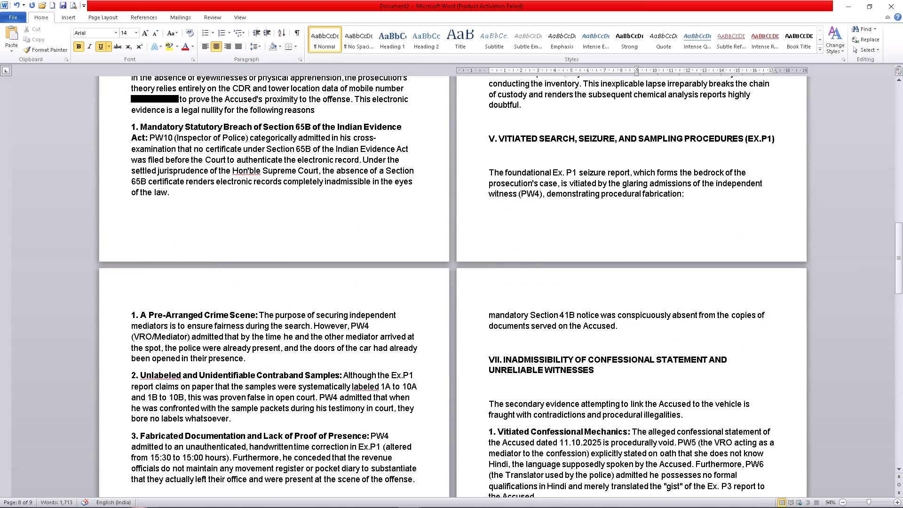
scroll(331, 288, "up", 15)
scroll(330, 290, "up", 8)
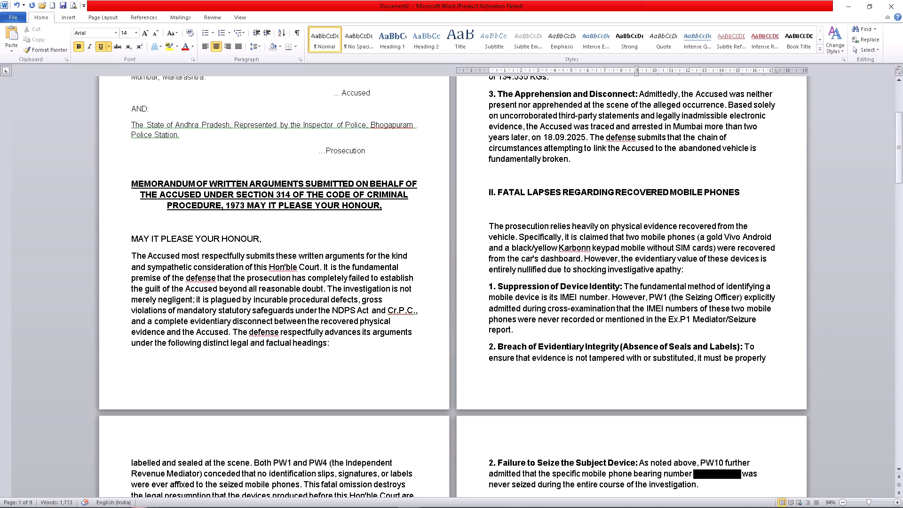
left_click_drag(246, 205, 304, 208)
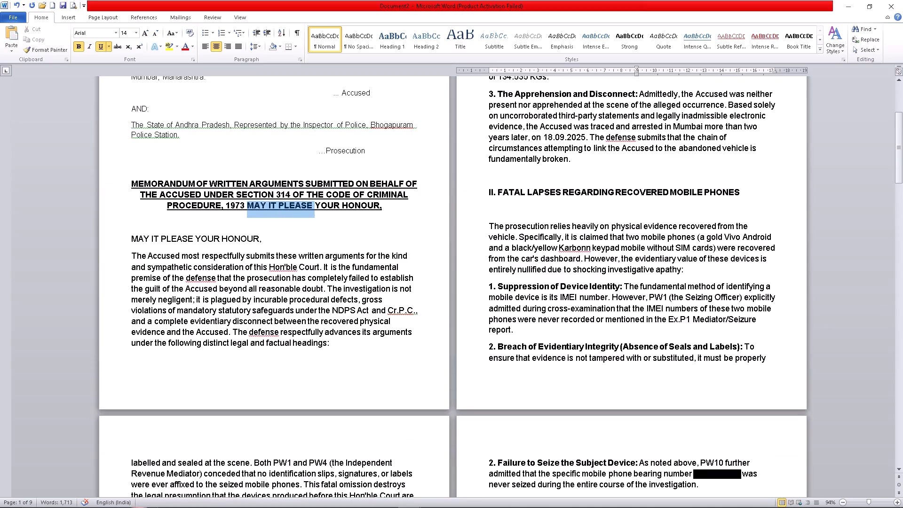
left_click_drag(304, 208, 362, 208)
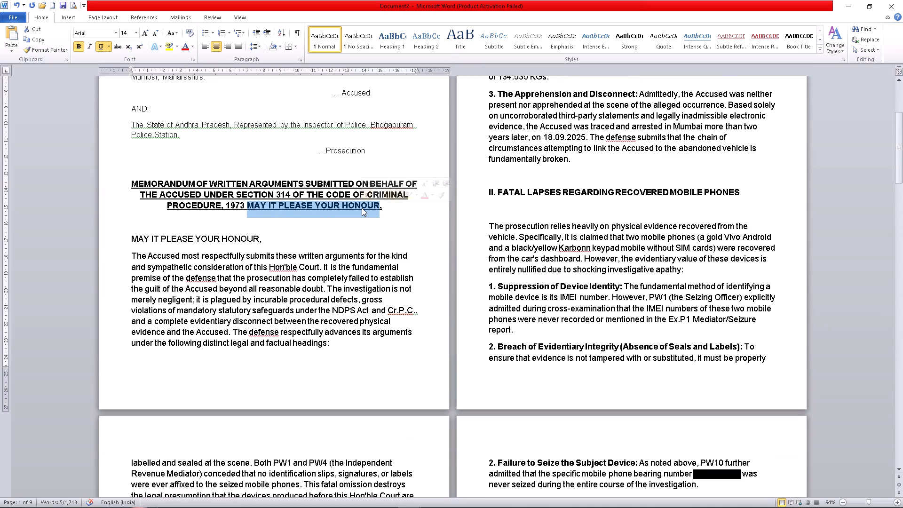
key("BackSpace")
left_click(335, 206)
key("BackSpace")
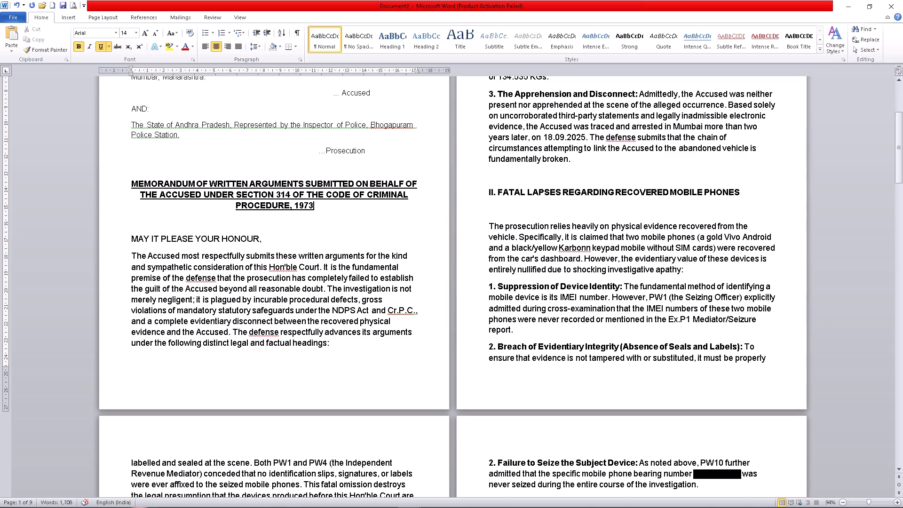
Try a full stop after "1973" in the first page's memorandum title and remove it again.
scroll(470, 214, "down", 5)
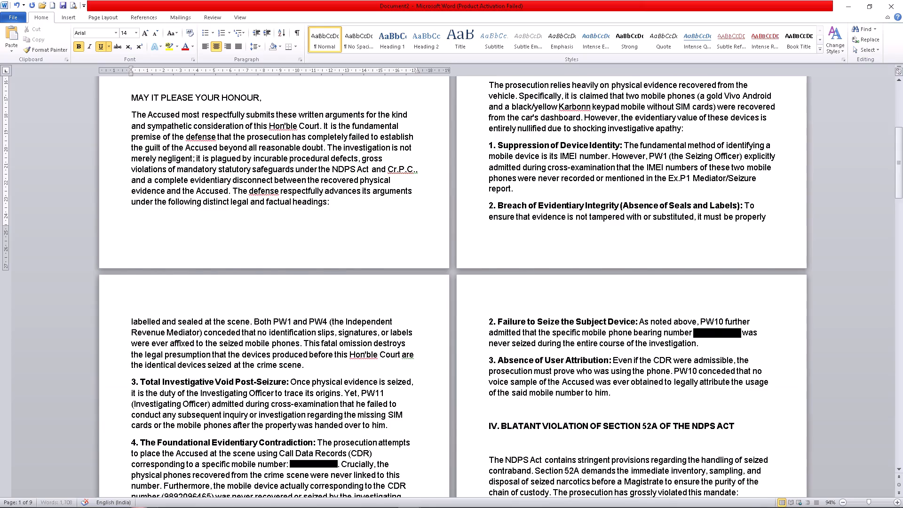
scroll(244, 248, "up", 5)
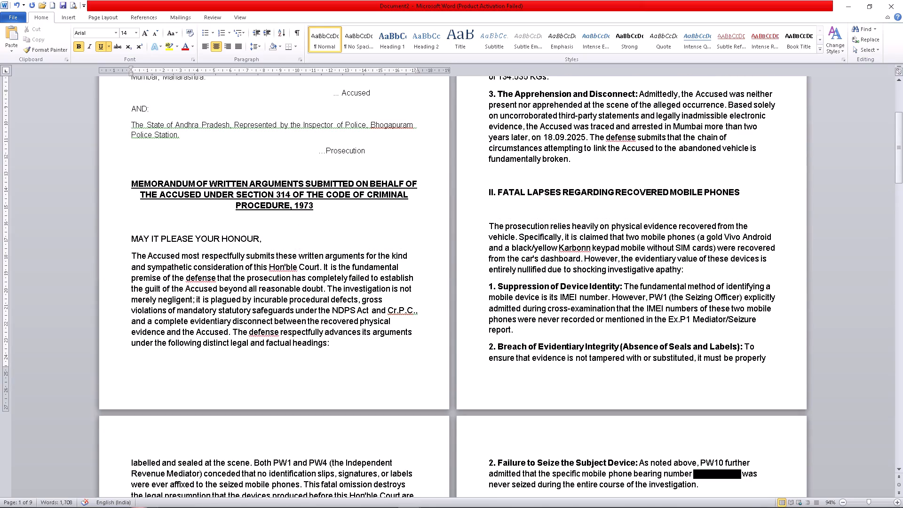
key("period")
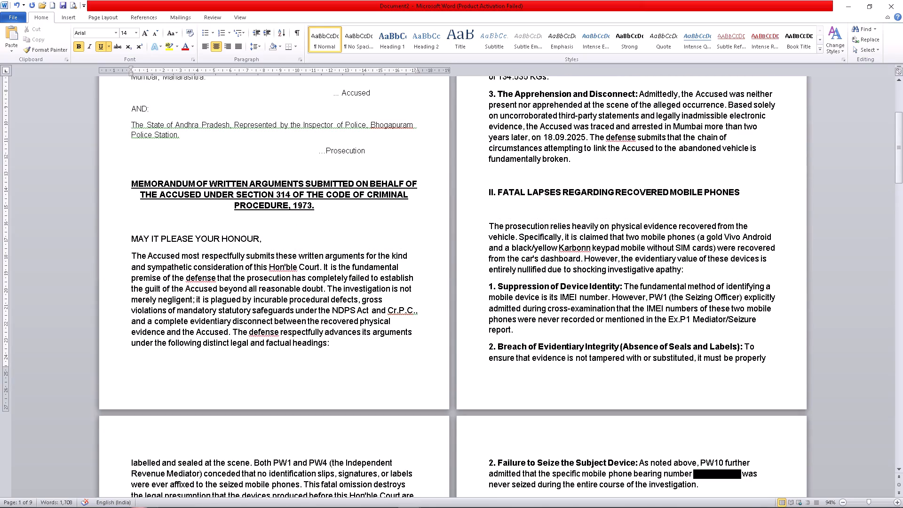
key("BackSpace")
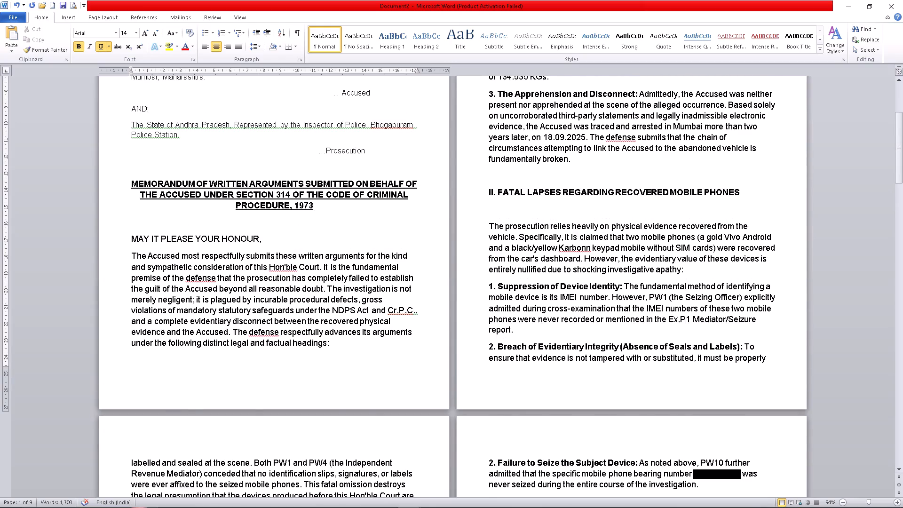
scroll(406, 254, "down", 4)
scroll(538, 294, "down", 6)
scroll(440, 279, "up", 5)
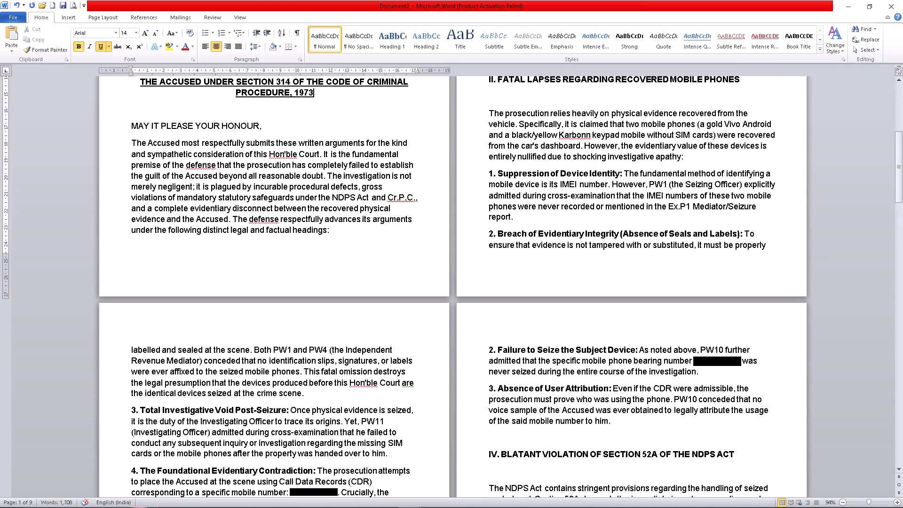
Insert a blank line between the NDPS.SC case number paragraph and "BETWEEN:" on the page with the filing lines.
scroll(437, 280, "up", 1)
scroll(604, 326, "down", 15)
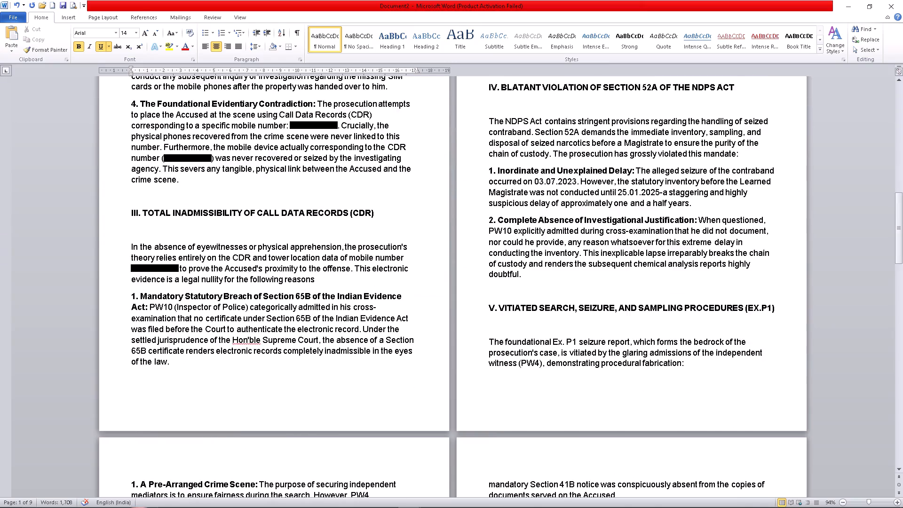
scroll(623, 369, "down", 20)
scroll(623, 369, "down", 3)
scroll(684, 385, "down", 6)
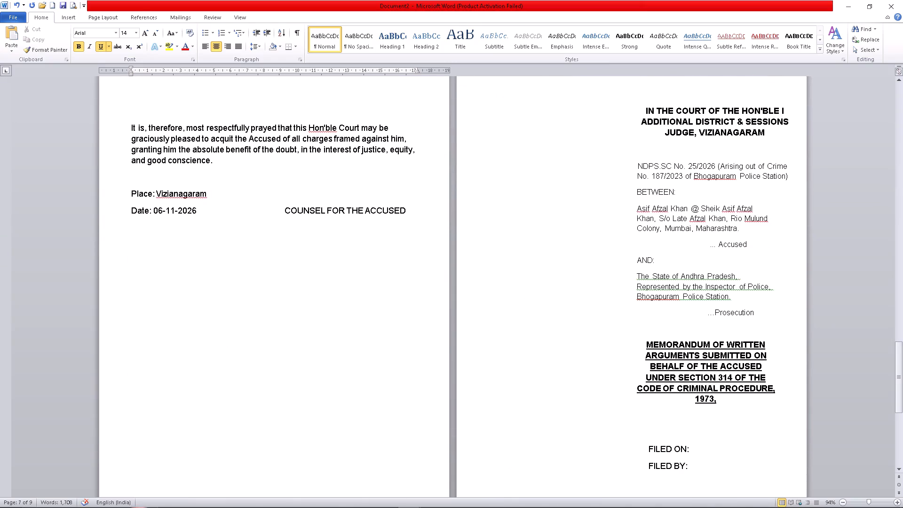
scroll(733, 349, "up", 2)
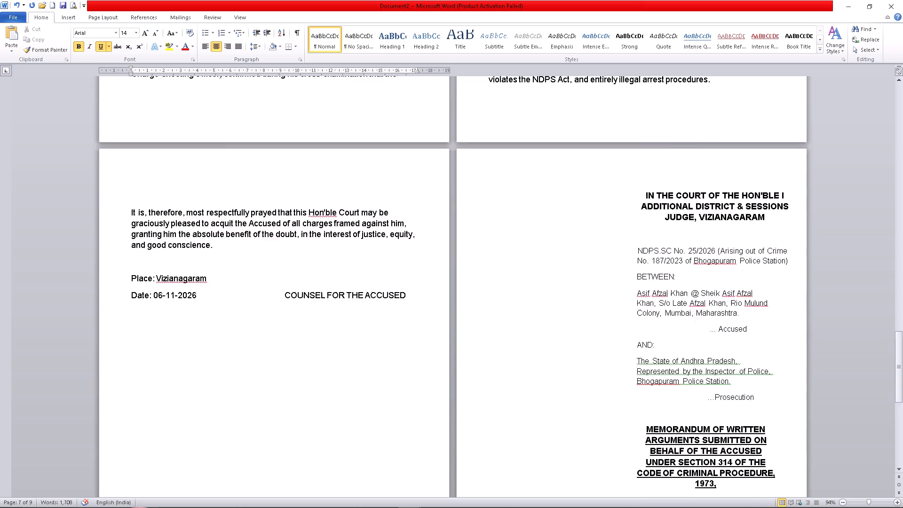
scroll(724, 360, "up", 1)
scroll(723, 360, "down", 7)
scroll(718, 342, "up", 7)
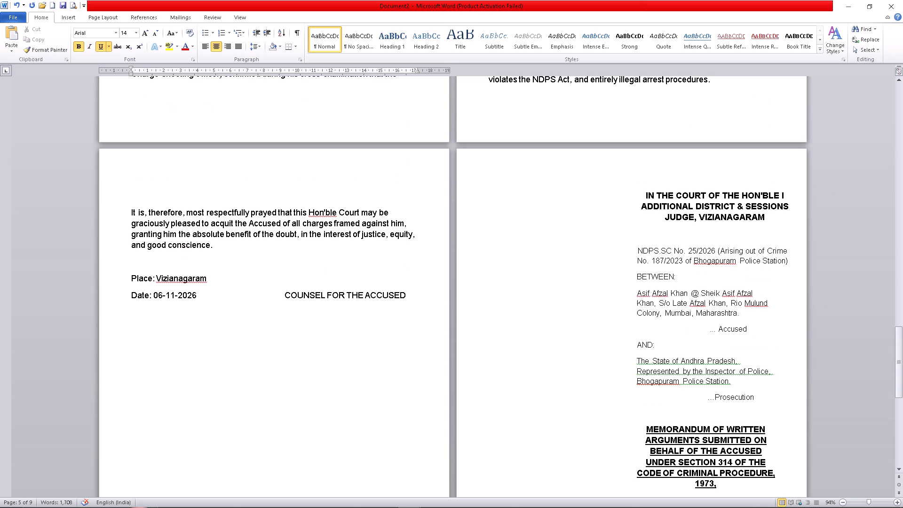
left_click(785, 259)
left_click(788, 261)
key("Return")
Insert another blank line between the closing prayer paragraph and "Place: Vizianagaram".
scroll(758, 292, "down", 3)
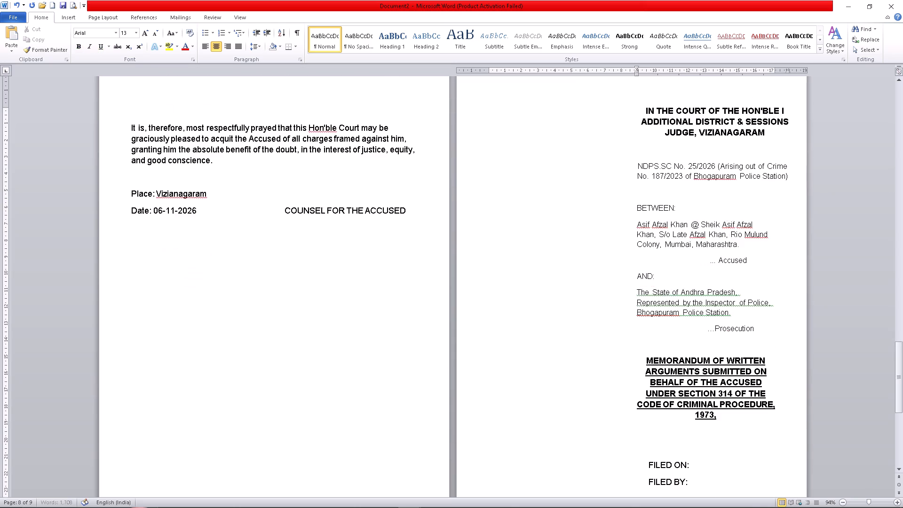
scroll(755, 294, "down", 1)
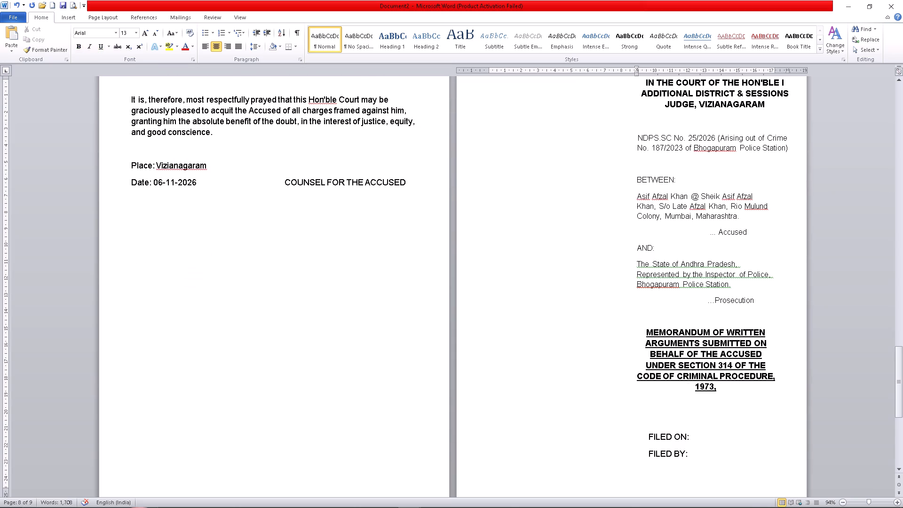
scroll(722, 193, "down", 6)
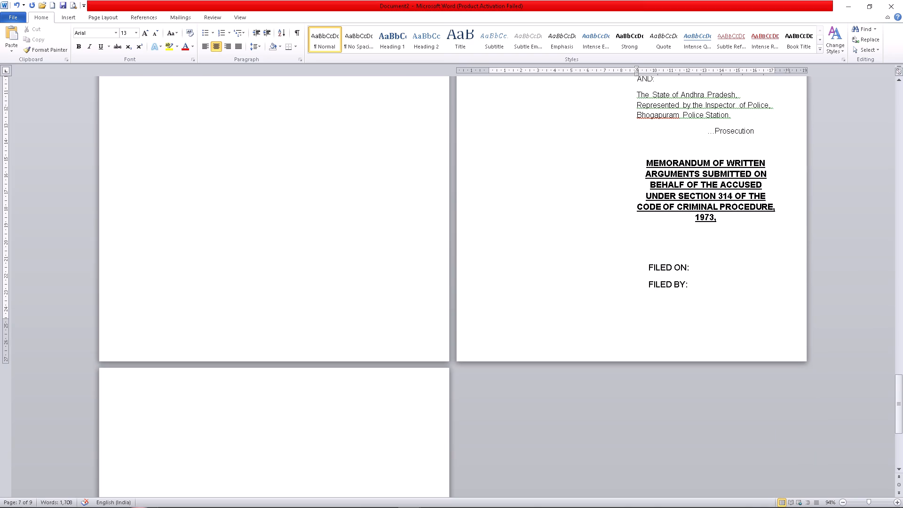
scroll(558, 235, "up", 7)
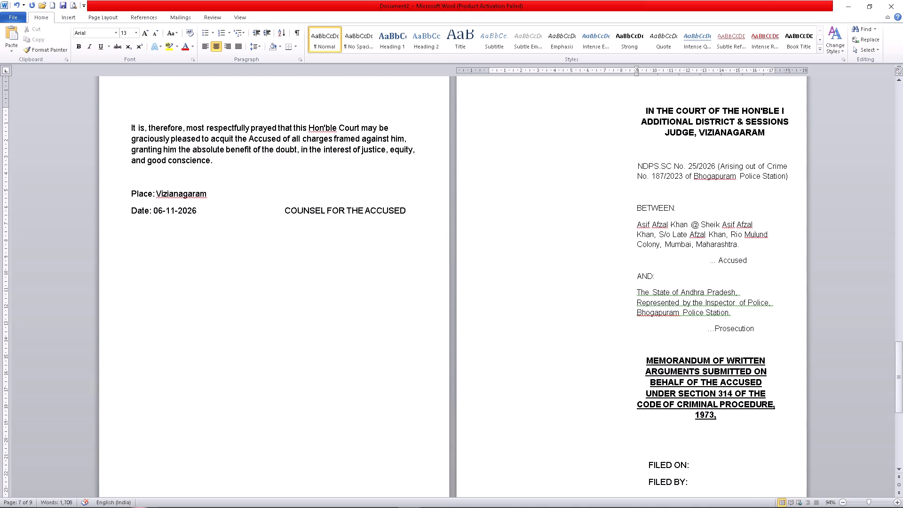
scroll(190, 203, "up", 4)
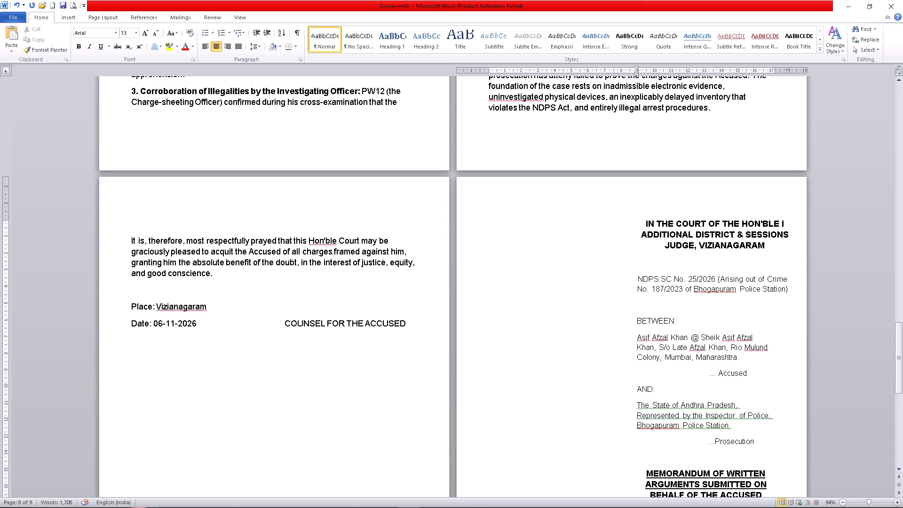
left_click(219, 280)
key("Return")
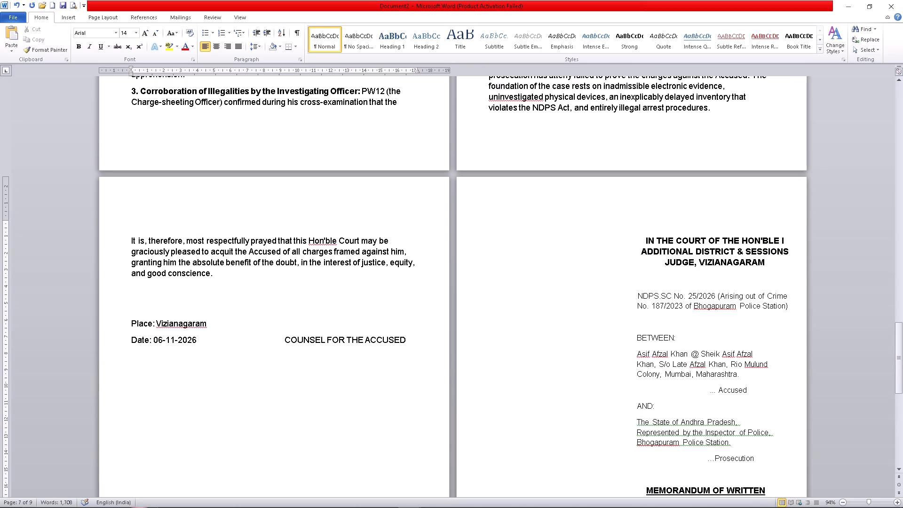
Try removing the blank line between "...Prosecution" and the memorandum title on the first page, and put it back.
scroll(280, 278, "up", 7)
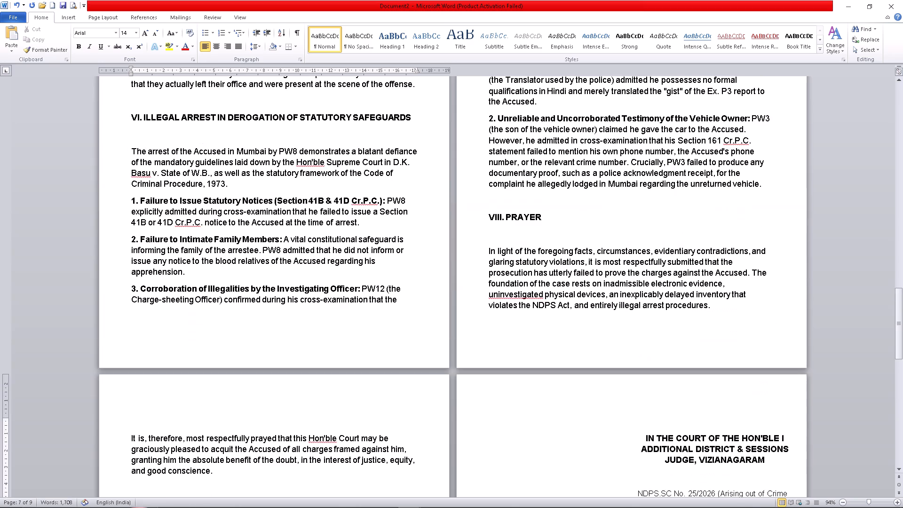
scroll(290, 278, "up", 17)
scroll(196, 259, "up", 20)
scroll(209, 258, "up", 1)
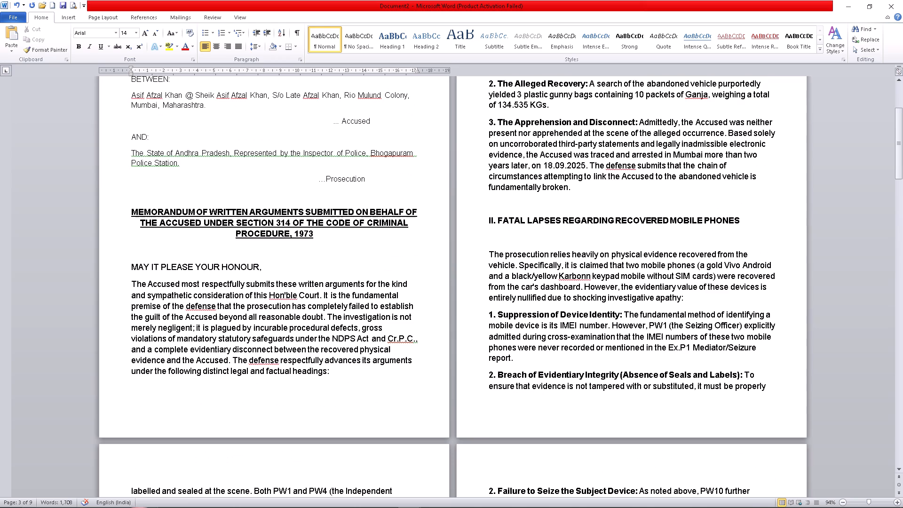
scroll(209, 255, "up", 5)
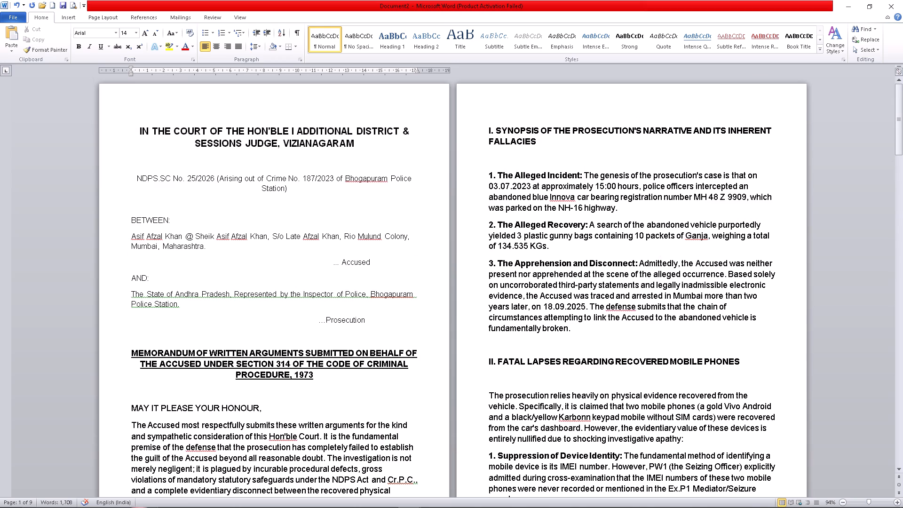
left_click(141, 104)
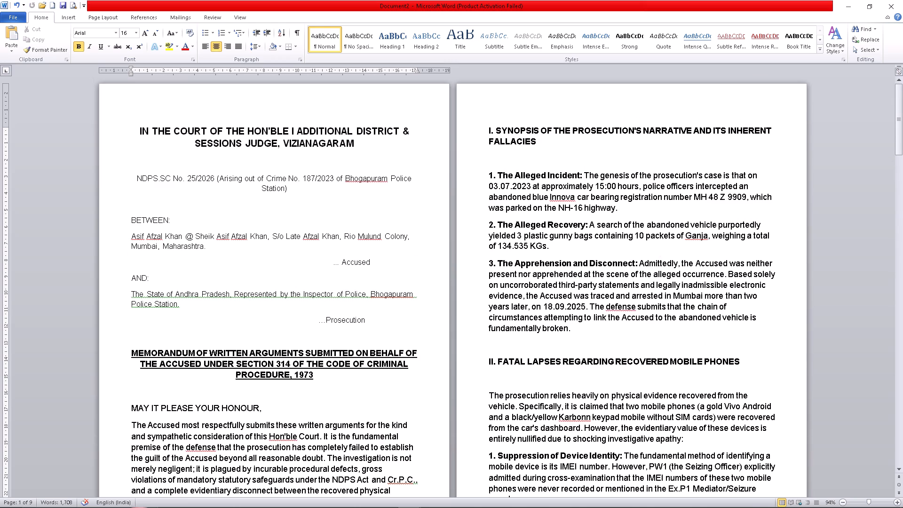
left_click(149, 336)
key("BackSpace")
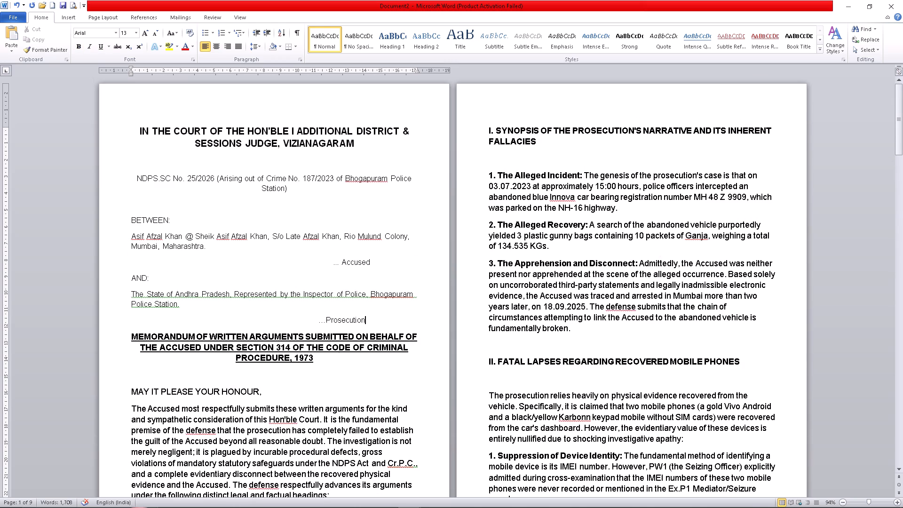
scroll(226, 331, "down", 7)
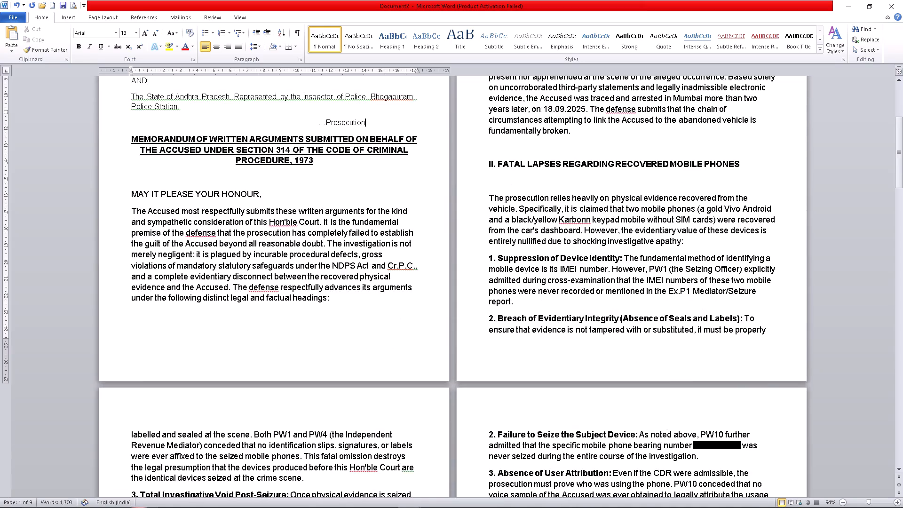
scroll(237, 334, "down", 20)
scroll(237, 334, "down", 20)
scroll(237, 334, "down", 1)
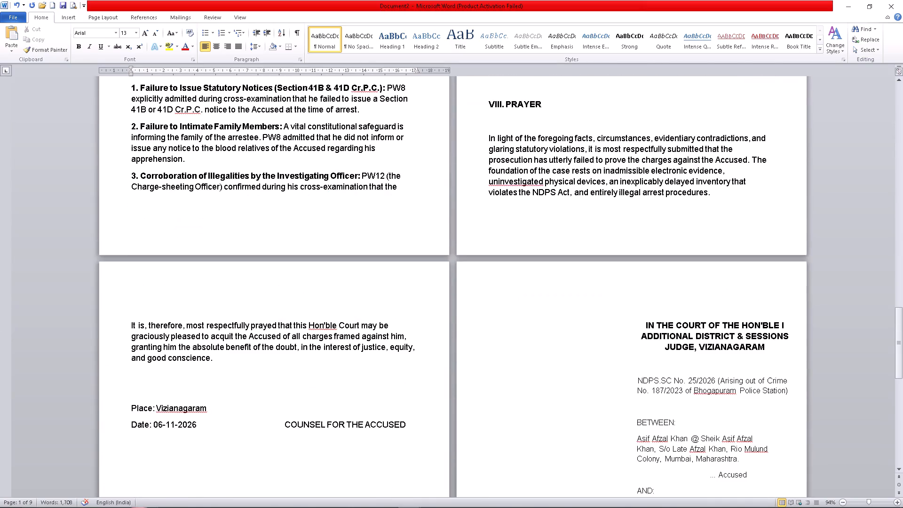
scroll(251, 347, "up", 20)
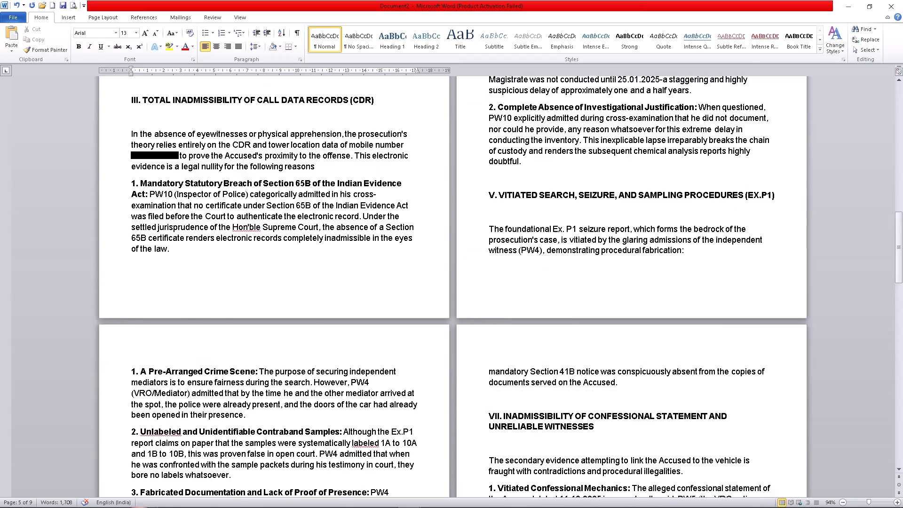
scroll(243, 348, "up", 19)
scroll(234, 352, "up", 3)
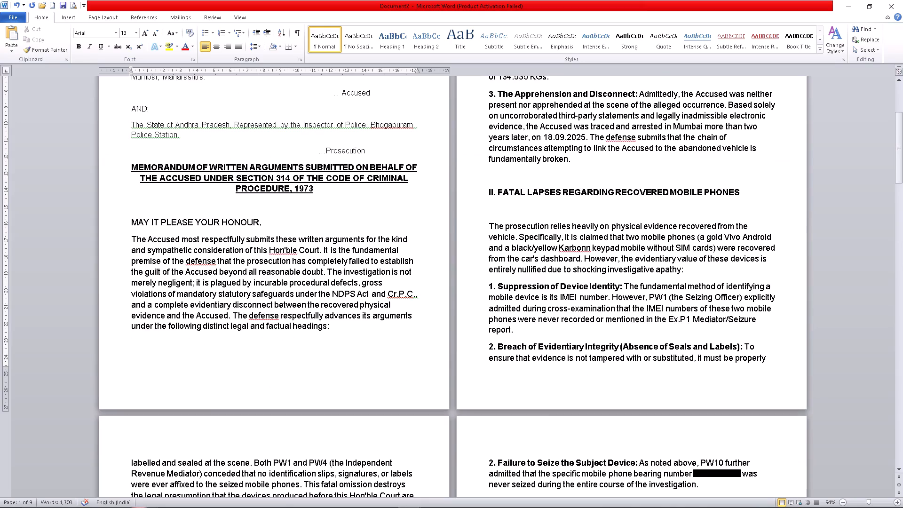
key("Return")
Save the document in Documents as a Word Document named with the accused's name followed by "WRITTEN ARGUMENTS 314 OF CRPC 1973".
scroll(141, 235, "up", 4)
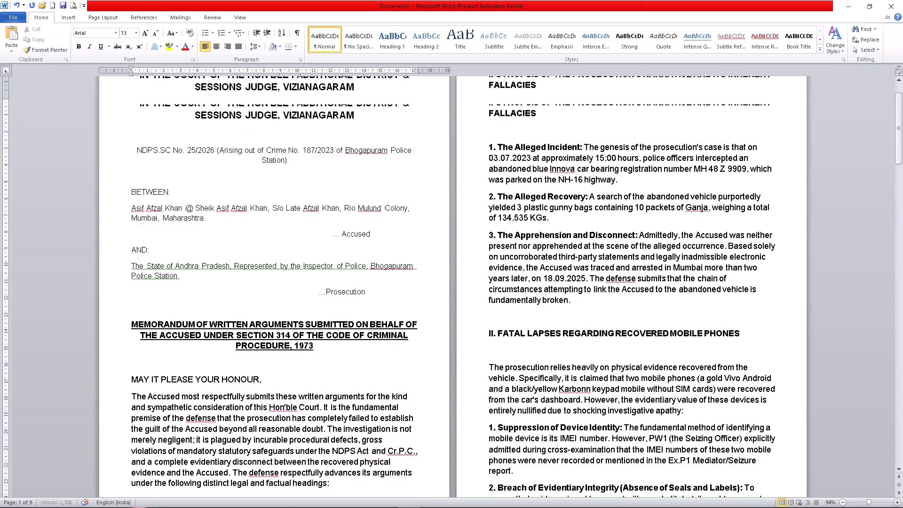
scroll(140, 236, "up", 4)
left_click(14, 17)
left_click(26, 34)
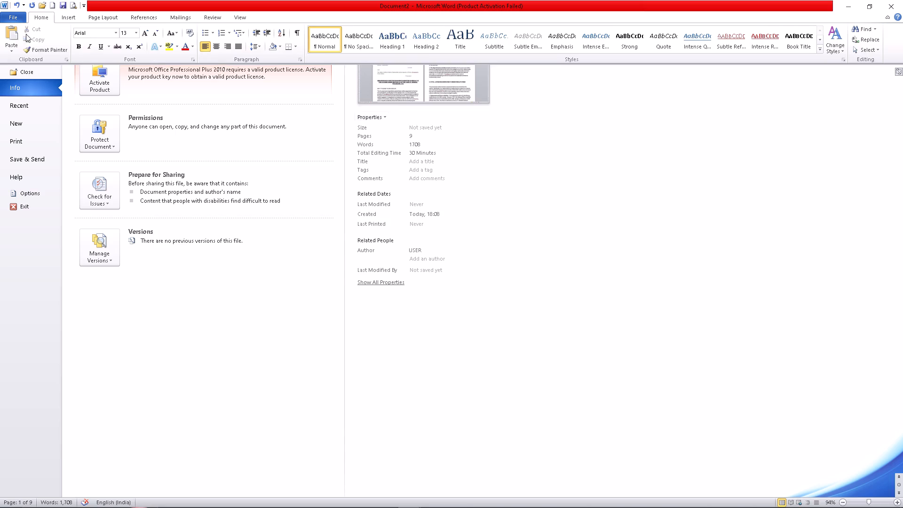
left_click(158, 191)
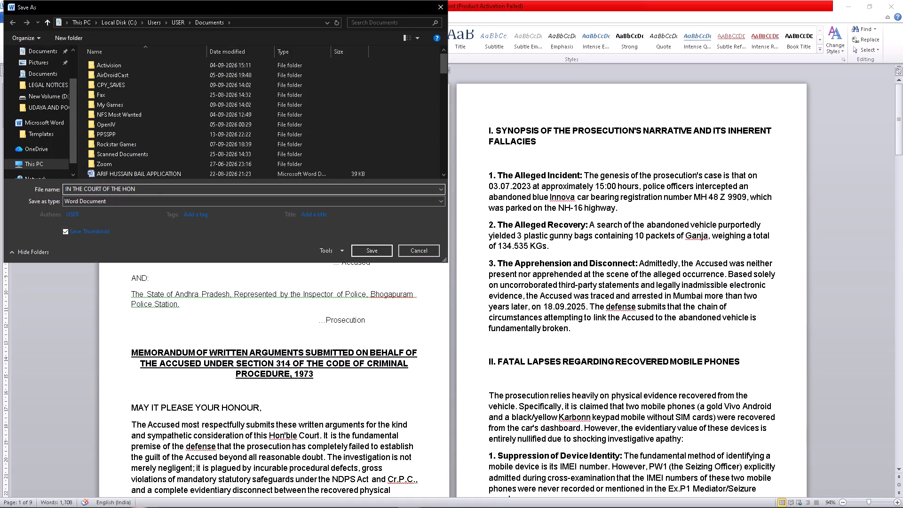
key("BackSpace")
key("BackSpace")
key("BackSpace")
key("BackSpace")
key("BackSpace")
key("BackSpace")
key("BackSpace")
key("BackSpace")
key("BackSpace")
key("BackSpace")
key("BackSpace")
key("BackSpace")
key("BackSpace")
key("BackSpace")
key("BackSpace")
key("BackSpace")
key("BackSpace")
key("BackSpace")
key("BackSpace")
key("BackSpace")
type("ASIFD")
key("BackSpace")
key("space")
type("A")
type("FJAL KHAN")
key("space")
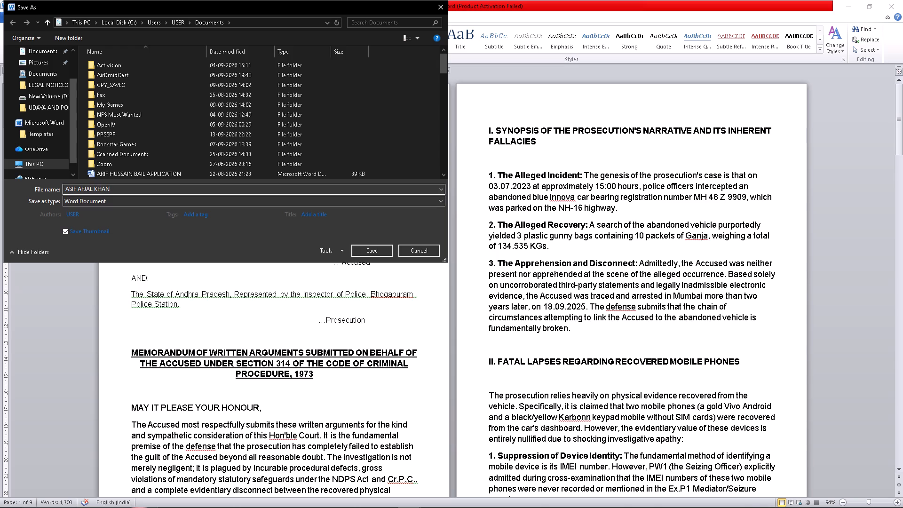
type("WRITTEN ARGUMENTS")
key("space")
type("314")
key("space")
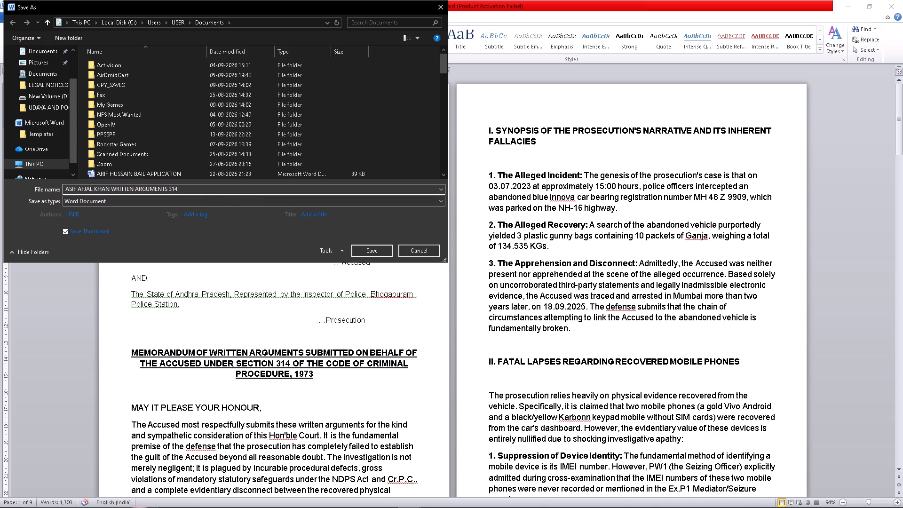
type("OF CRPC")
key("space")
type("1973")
left_click(363, 251)
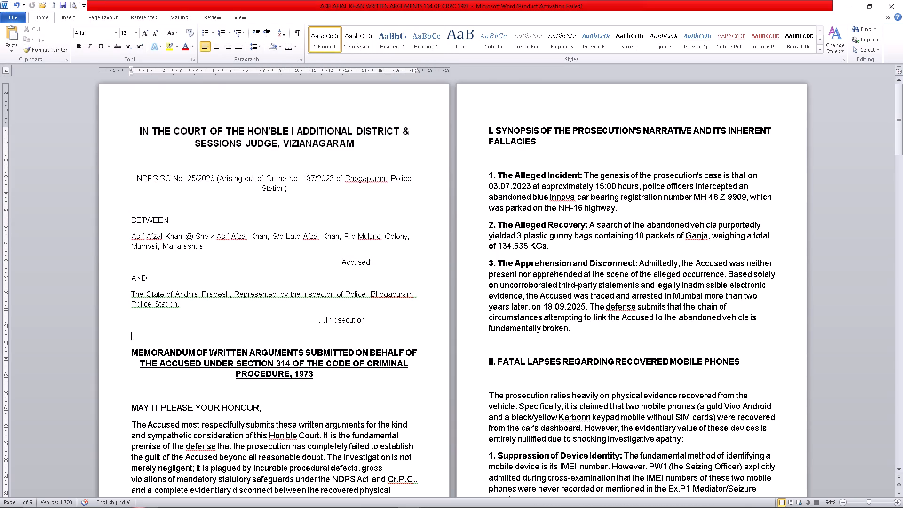
Delete one blank line above the court heading on the page with the filing lines.
scroll(571, 333, "down", 20)
scroll(571, 333, "down", 10)
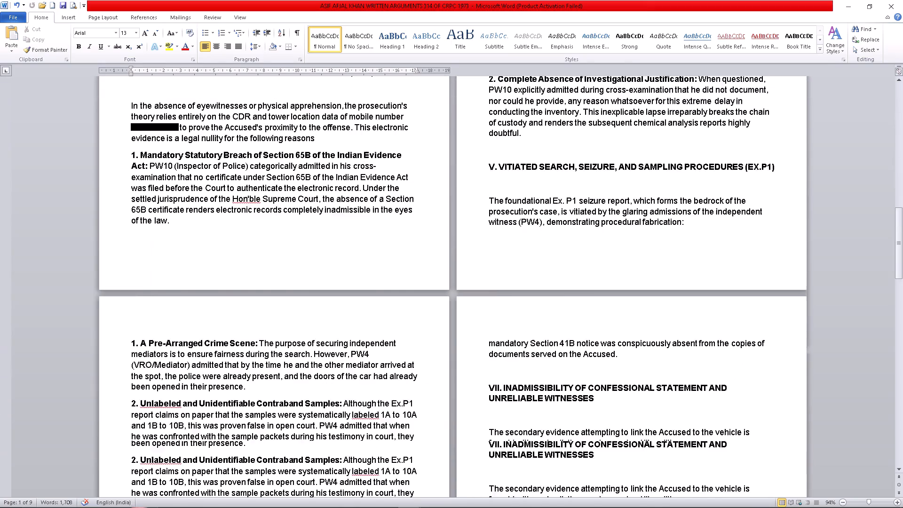
scroll(570, 334, "down", 16)
scroll(570, 334, "down", 6)
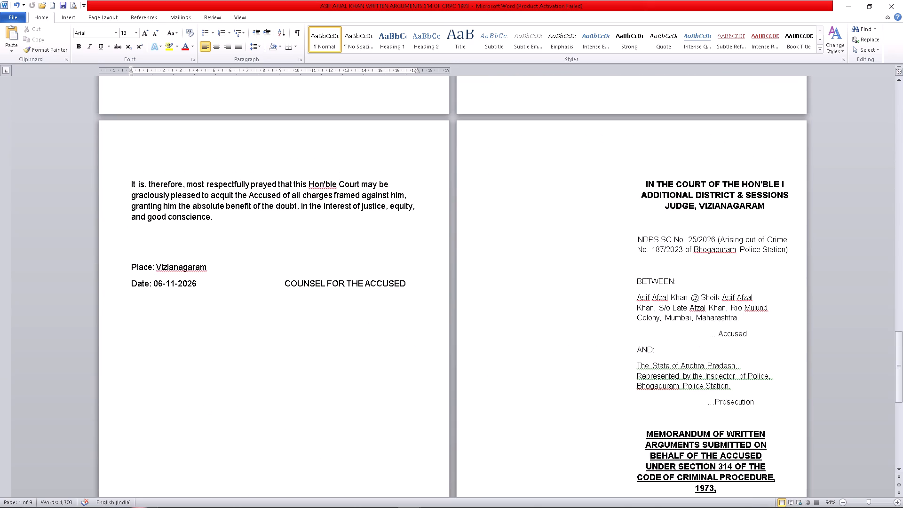
left_click(648, 171)
key("BackSpace")
scroll(646, 274, "up", 4)
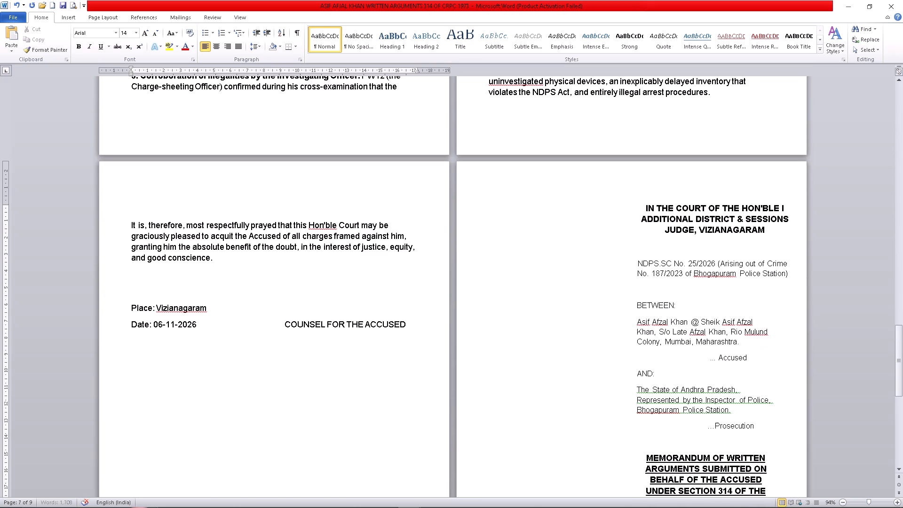
left_click(645, 189)
scroll(409, 310, "down", 1)
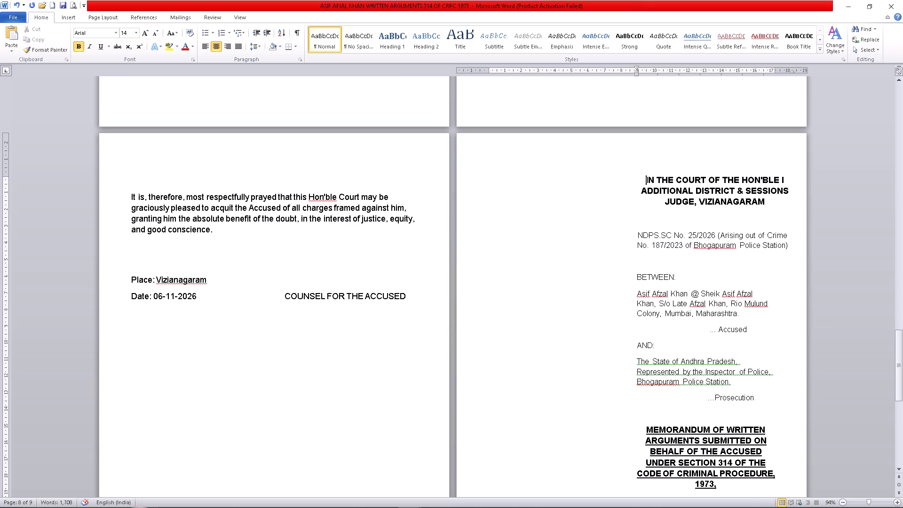
scroll(524, 339, "down", 7)
scroll(582, 346, "down", 6)
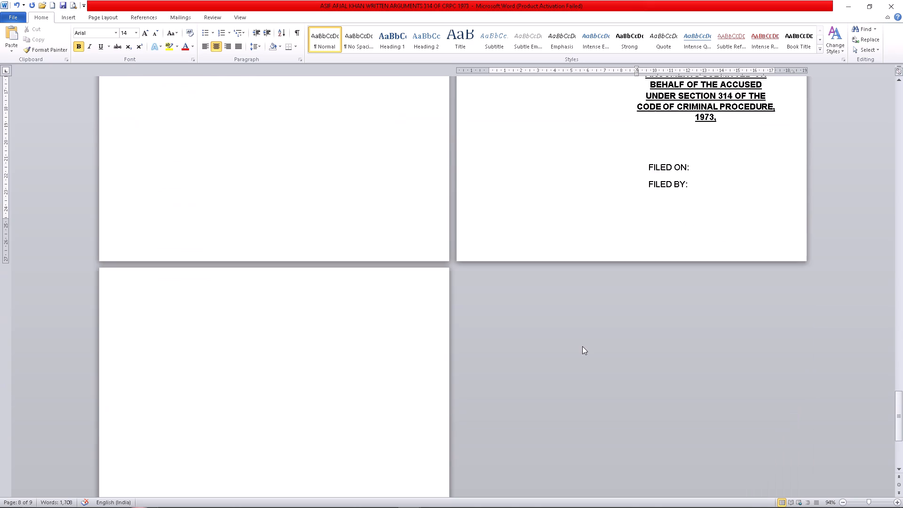
Save the written arguments document again under its existing name.
scroll(574, 347, "up", 8)
scroll(303, 301, "up", 14)
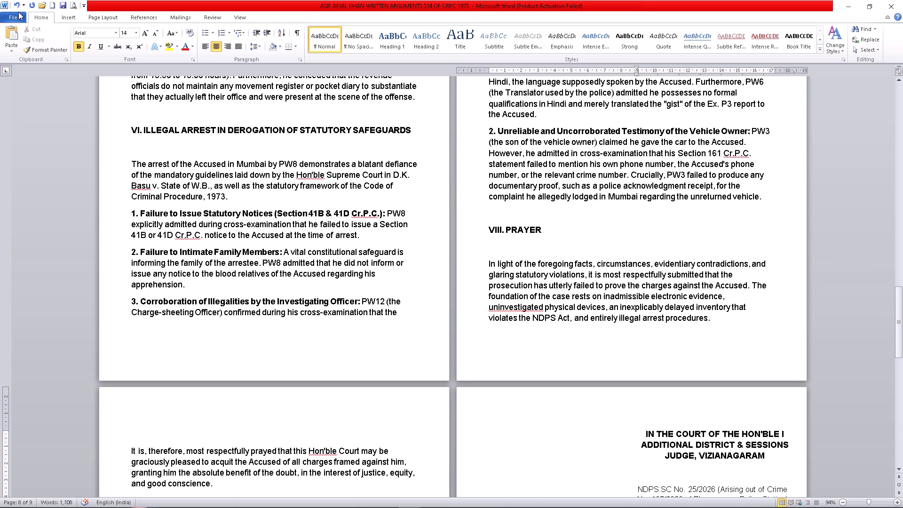
left_click(16, 14)
left_click(27, 34)
Check the pages of the written arguments in print preview, and return to the document.
key("ctrl+p")
scroll(510, 207, "up", 9)
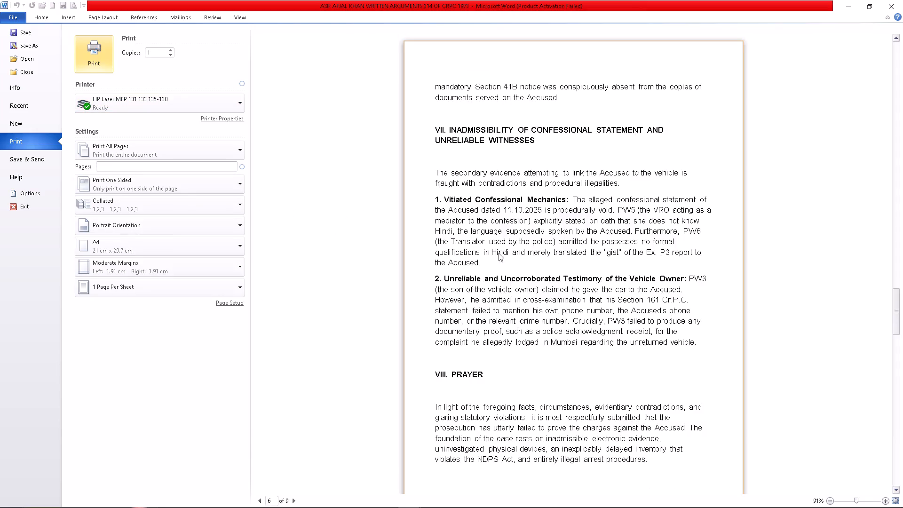
scroll(499, 253, "up", 20)
scroll(499, 253, "up", 2)
scroll(588, 284, "down", 4)
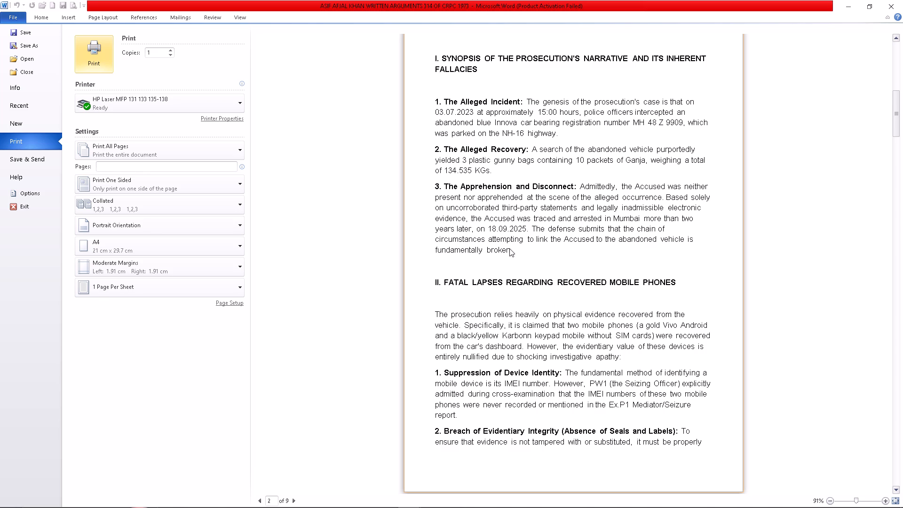
left_click(16, 22)
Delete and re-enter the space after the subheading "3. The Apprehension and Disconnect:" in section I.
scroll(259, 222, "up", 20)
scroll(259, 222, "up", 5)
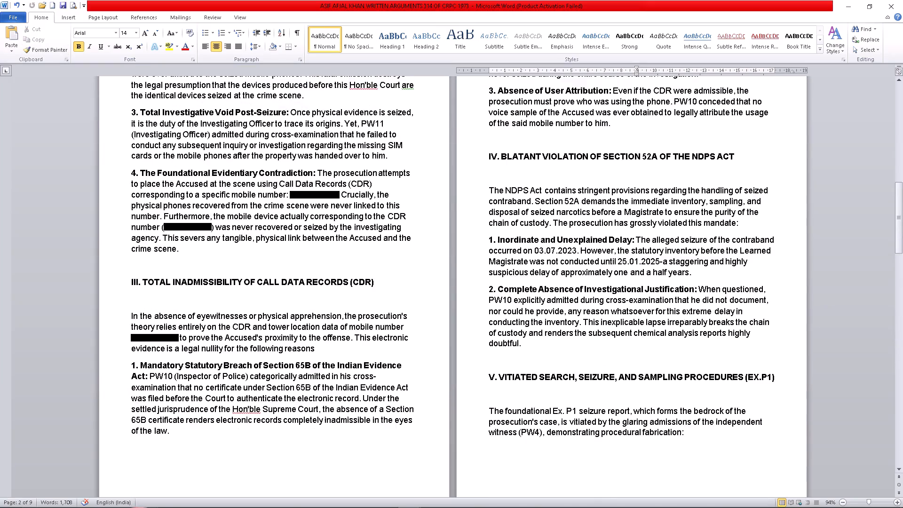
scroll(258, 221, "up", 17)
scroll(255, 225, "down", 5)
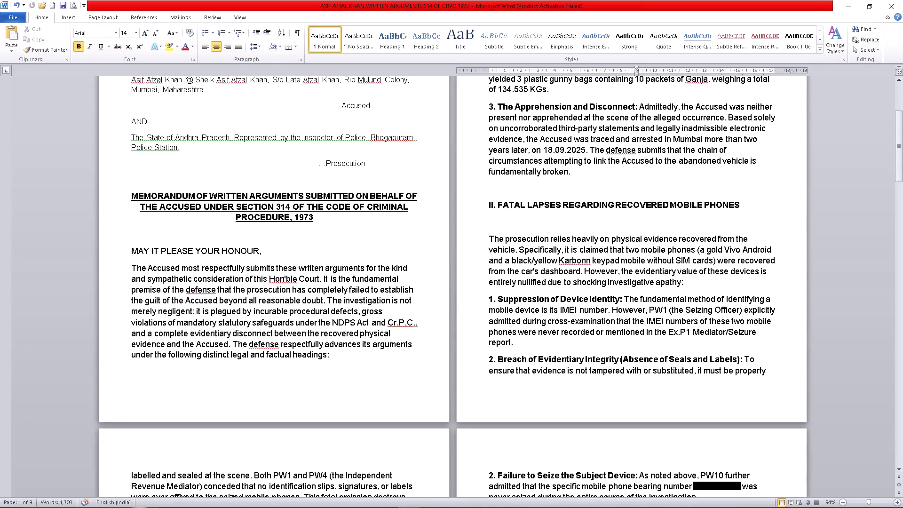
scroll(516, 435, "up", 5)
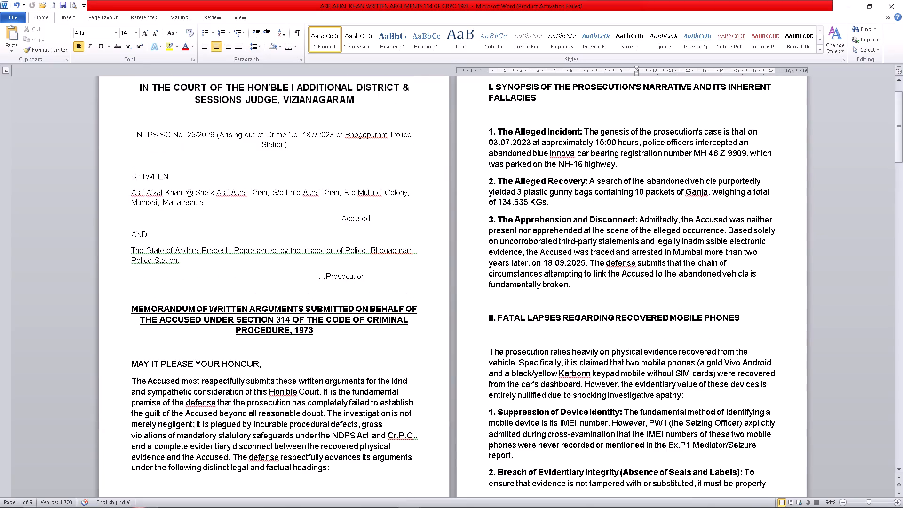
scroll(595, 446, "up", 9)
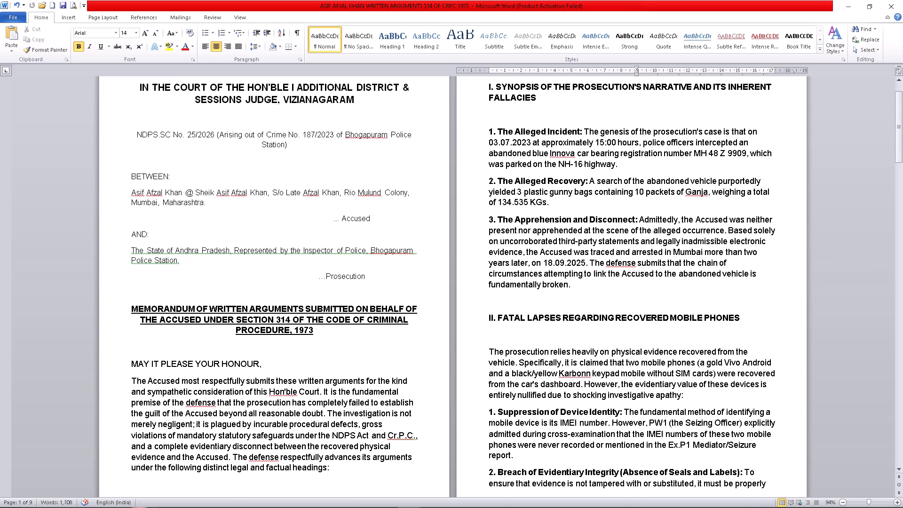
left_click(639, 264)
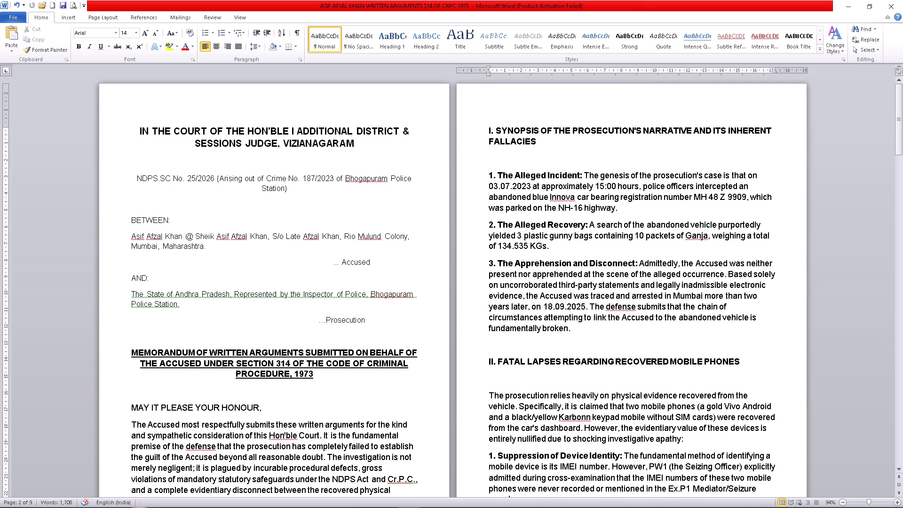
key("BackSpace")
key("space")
Proofread the written arguments from the first page's opening through the start of section V on search, seizure and sampling procedures.
scroll(677, 316, "down", 3)
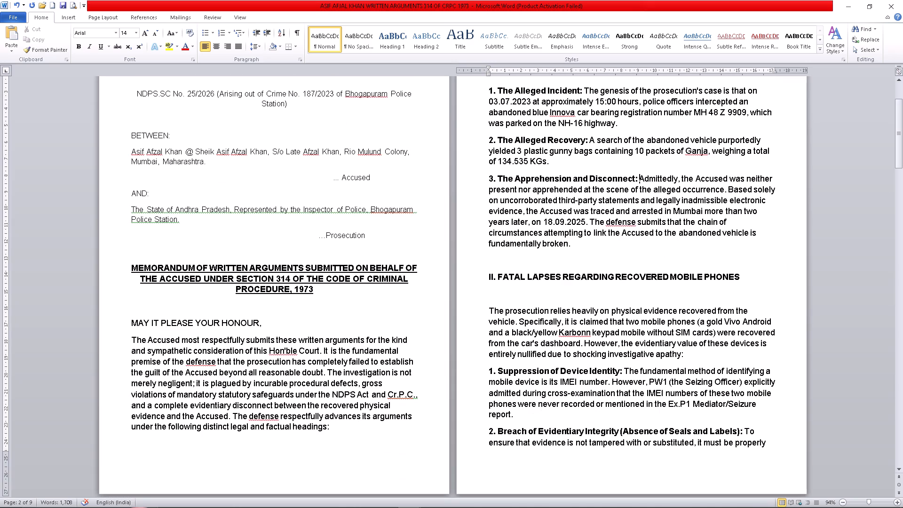
scroll(601, 281, "down", 3)
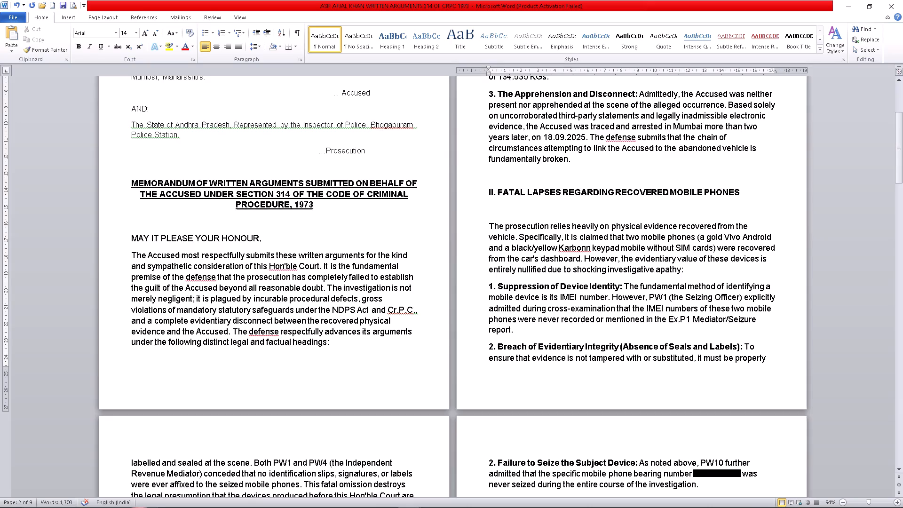
scroll(550, 329, "down", 3)
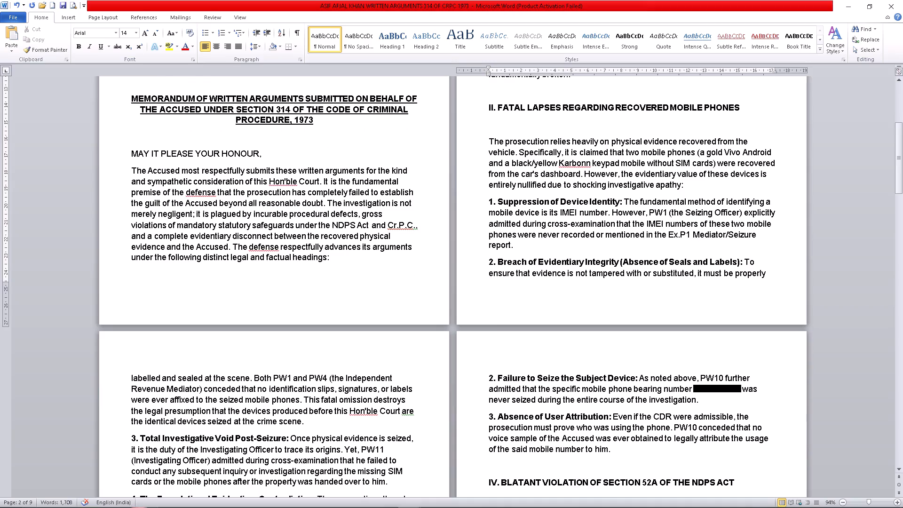
scroll(328, 282, "down", 4)
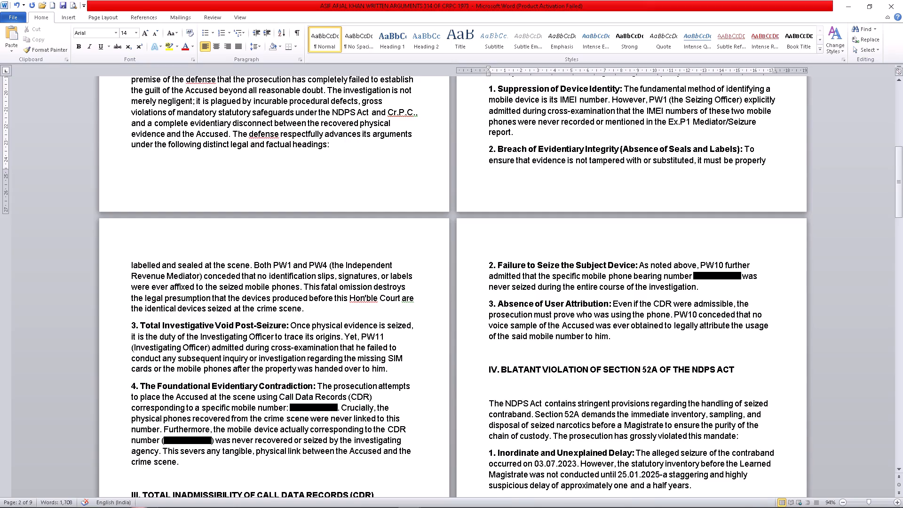
scroll(204, 303, "down", 1)
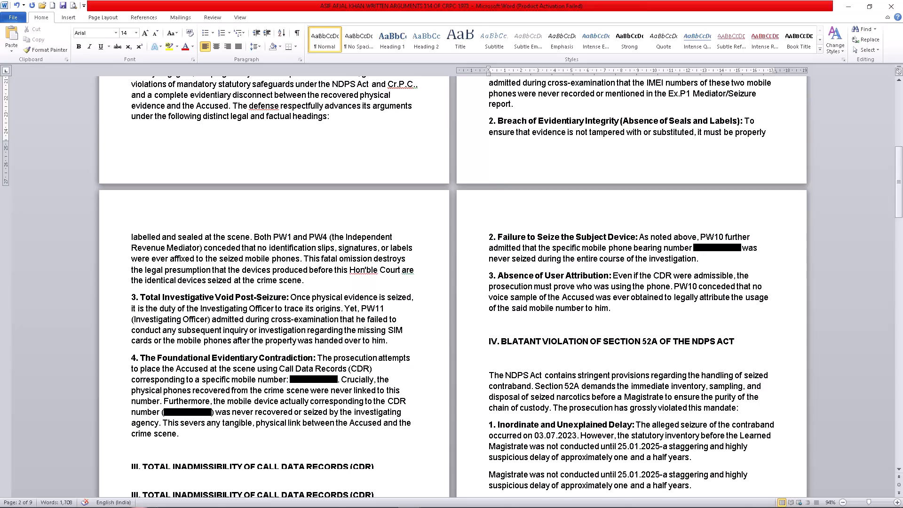
scroll(227, 482, "down", 4)
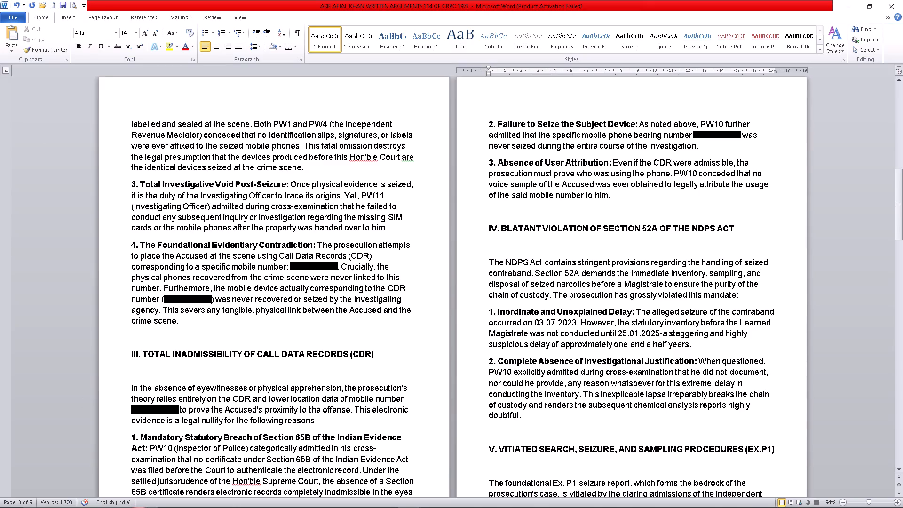
scroll(272, 418, "down", 1)
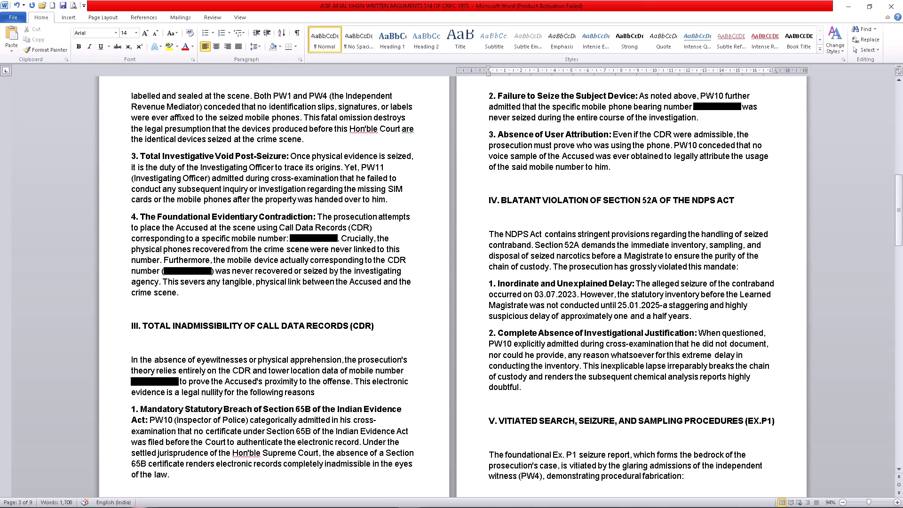
scroll(265, 396, "down", 2)
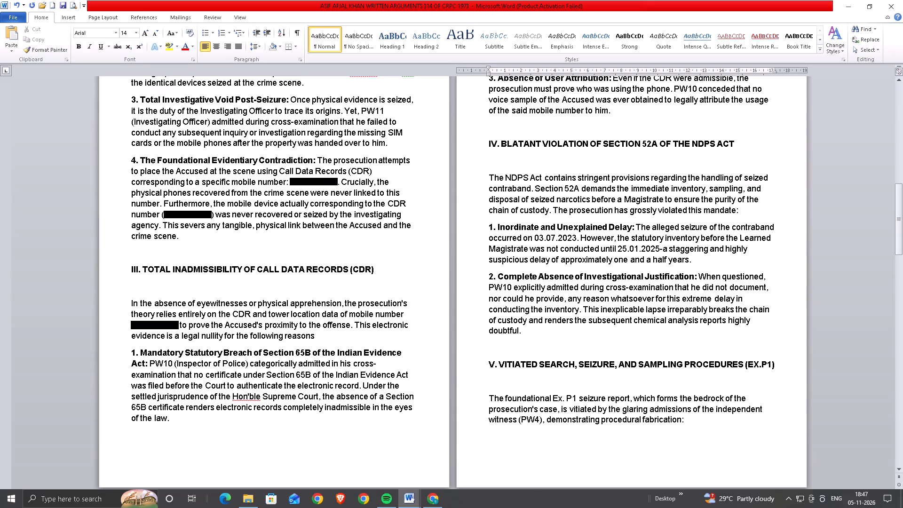
scroll(654, 270, "up", 6)
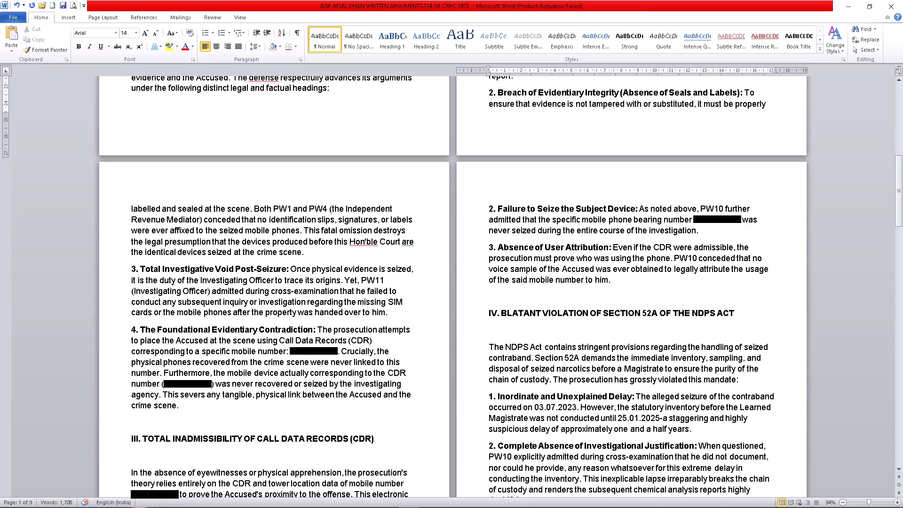
scroll(525, 235, "down", 5)
scroll(525, 235, "up", 4)
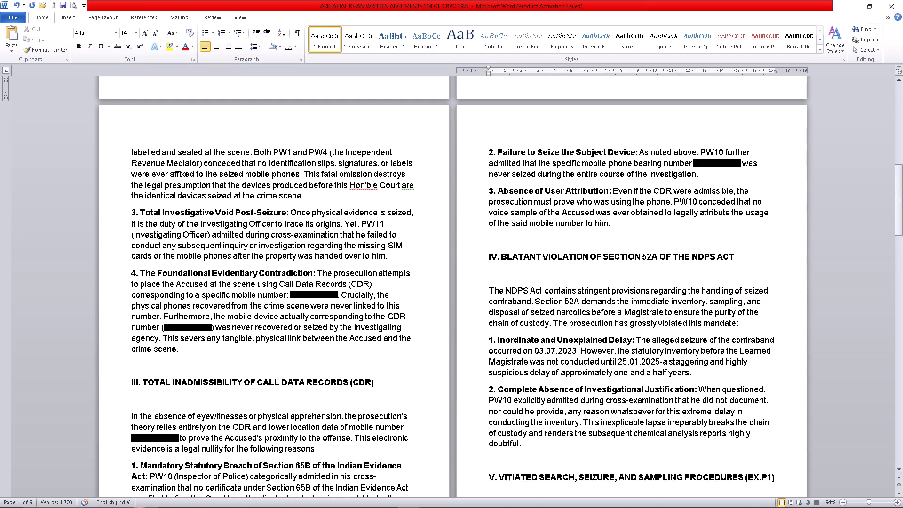
scroll(599, 261, "down", 3)
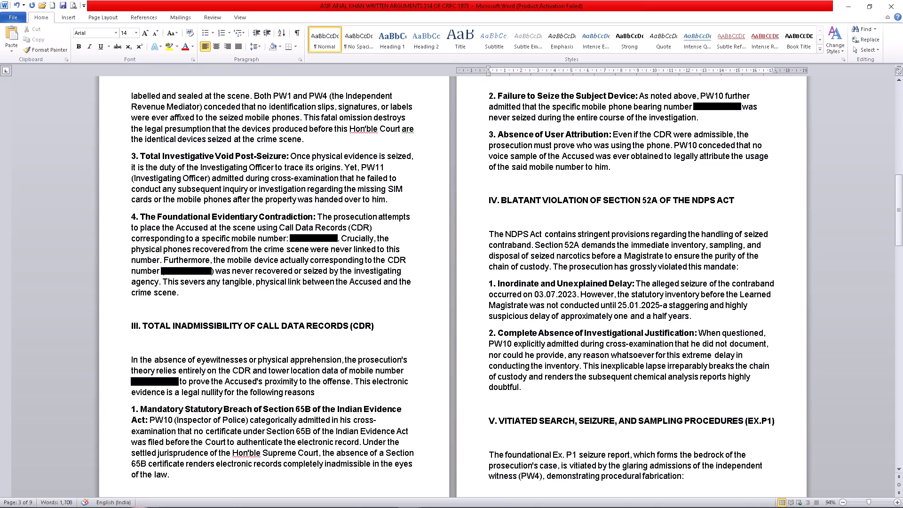
scroll(546, 314, "down", 1)
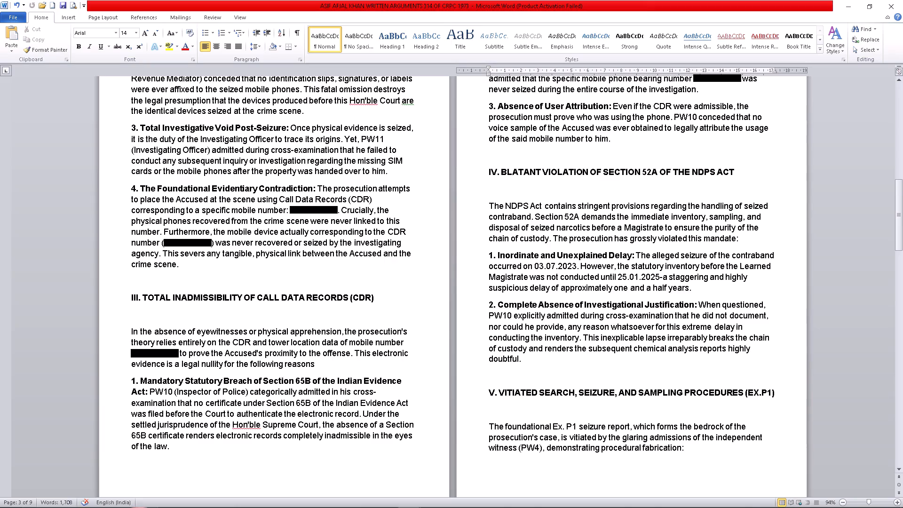
scroll(551, 304, "down", 2)
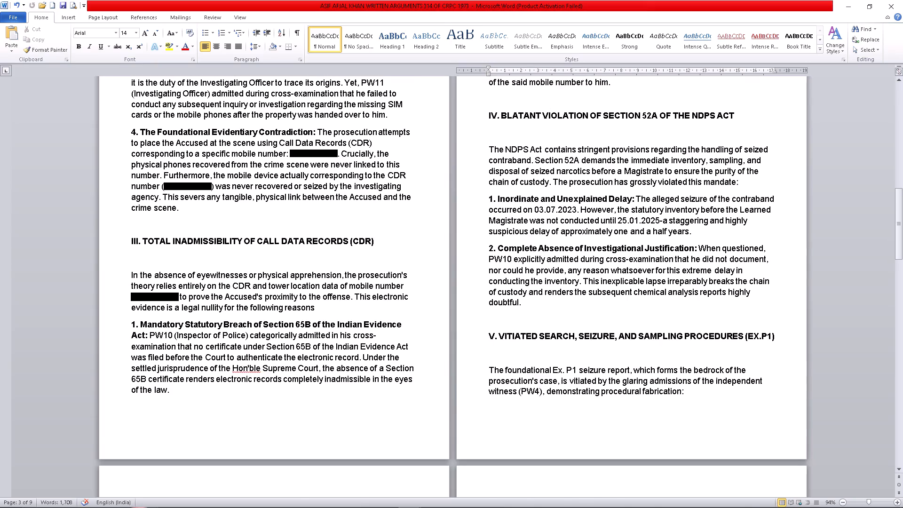
scroll(504, 319, "down", 1)
scroll(659, 321, "down", 2)
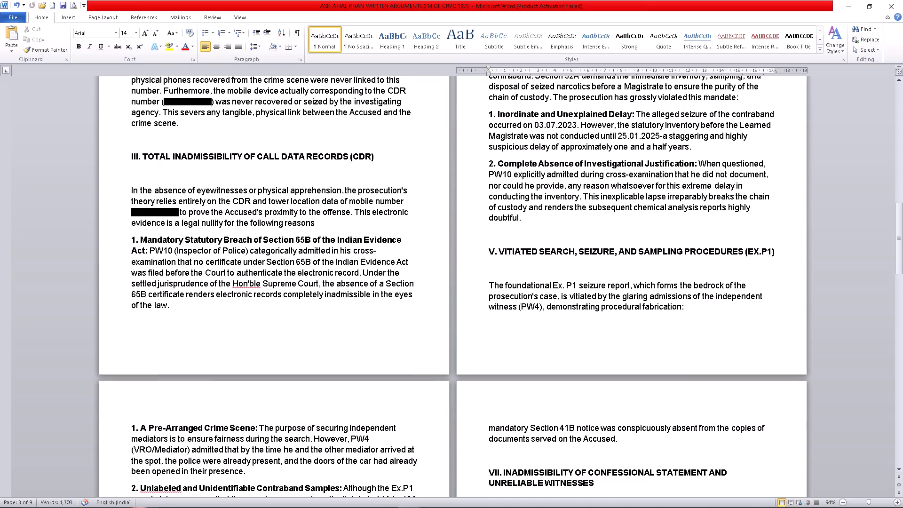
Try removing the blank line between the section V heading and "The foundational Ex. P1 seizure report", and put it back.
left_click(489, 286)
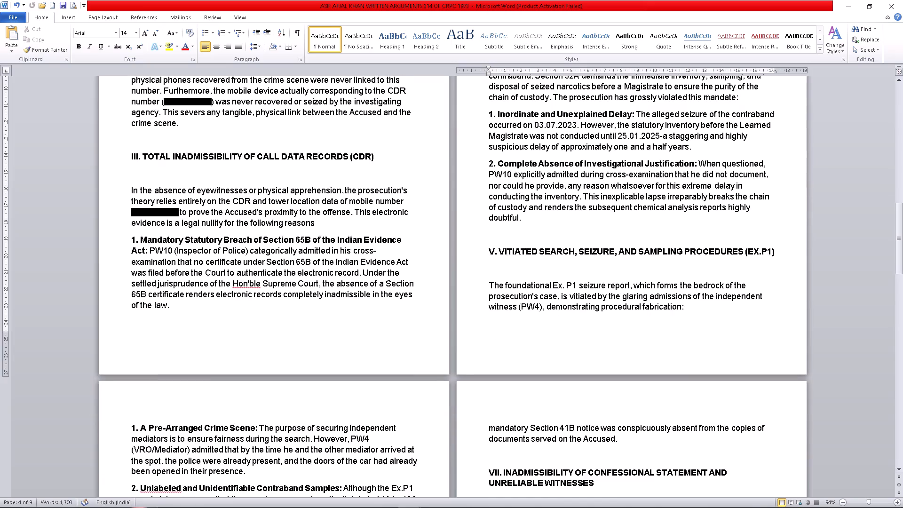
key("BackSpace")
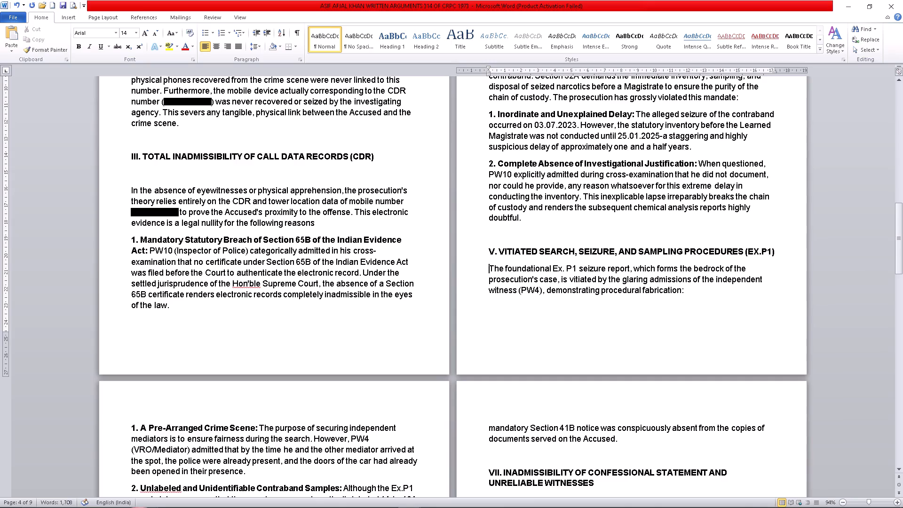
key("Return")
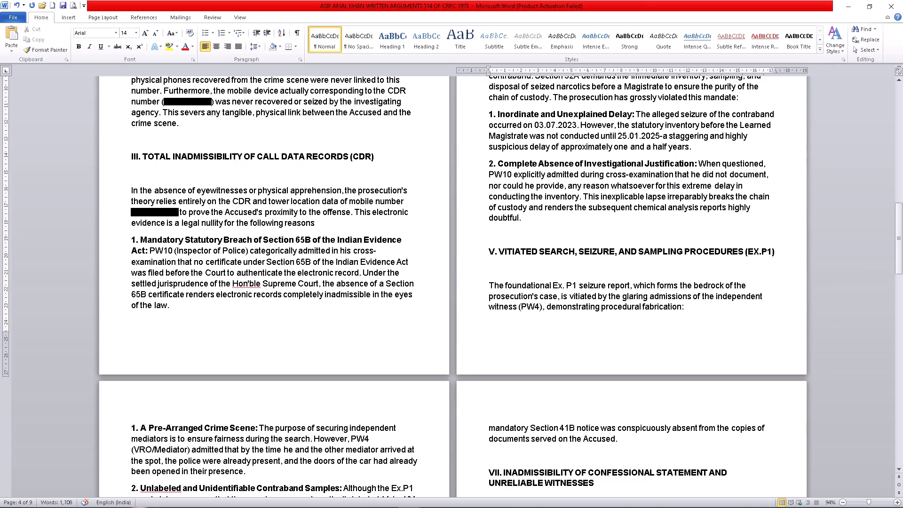
Proofread the following pages, covering the rest of section V and sections VI and VII.
scroll(650, 306, "down", 5)
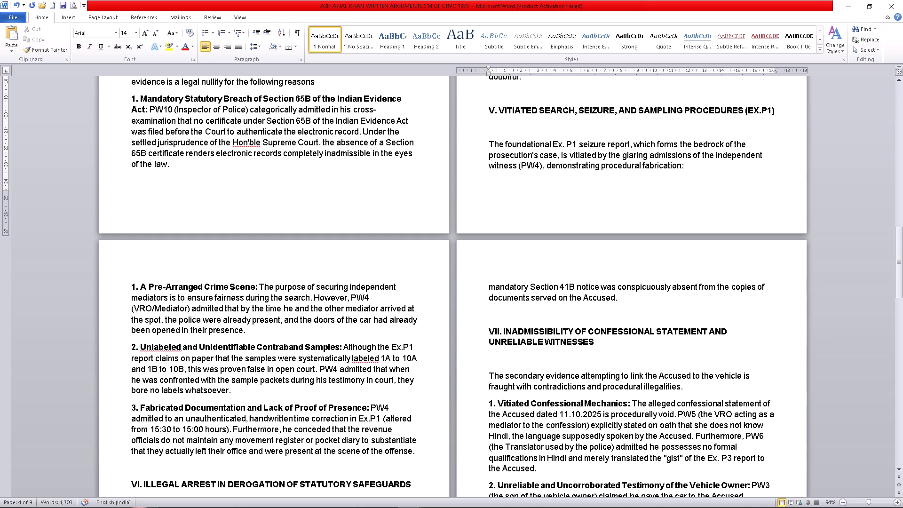
scroll(247, 318, "down", 3)
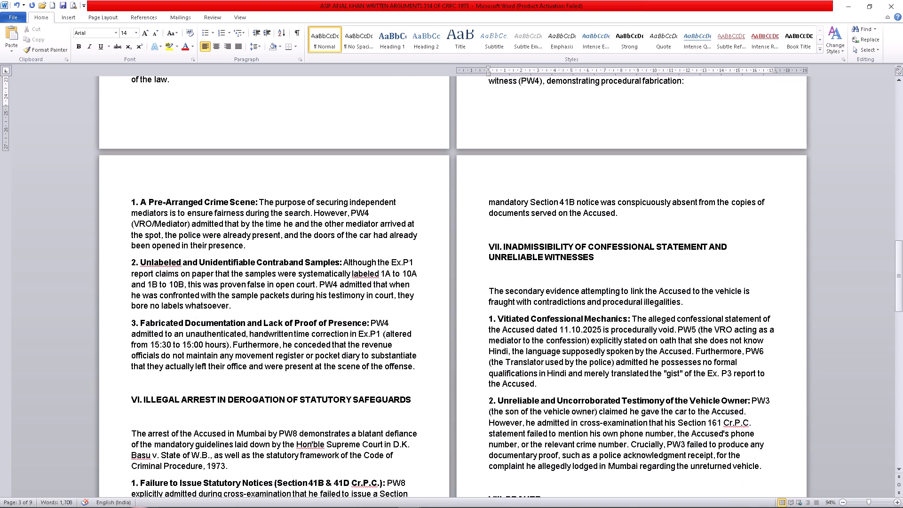
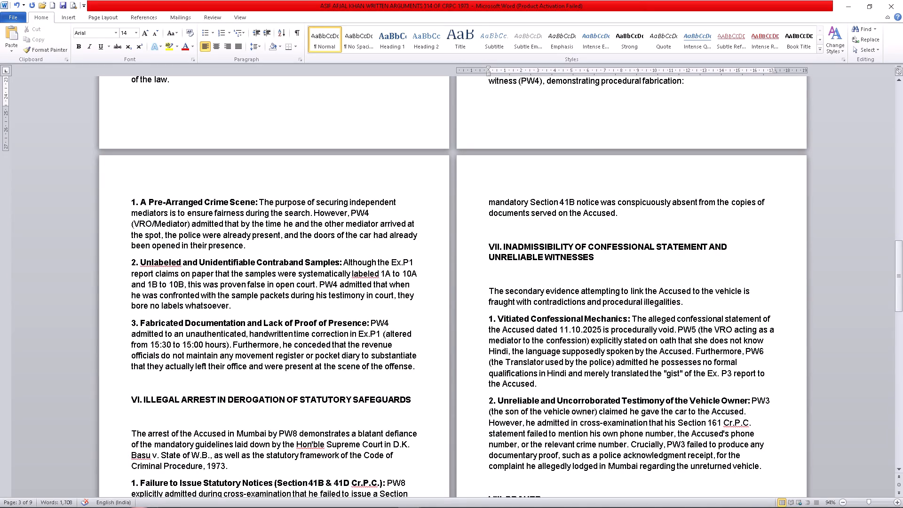
Italicize and underline the case citation "D.K. Basu v. State of W.B.," in the opening paragraph of section VI.
scroll(182, 325, "down", 1)
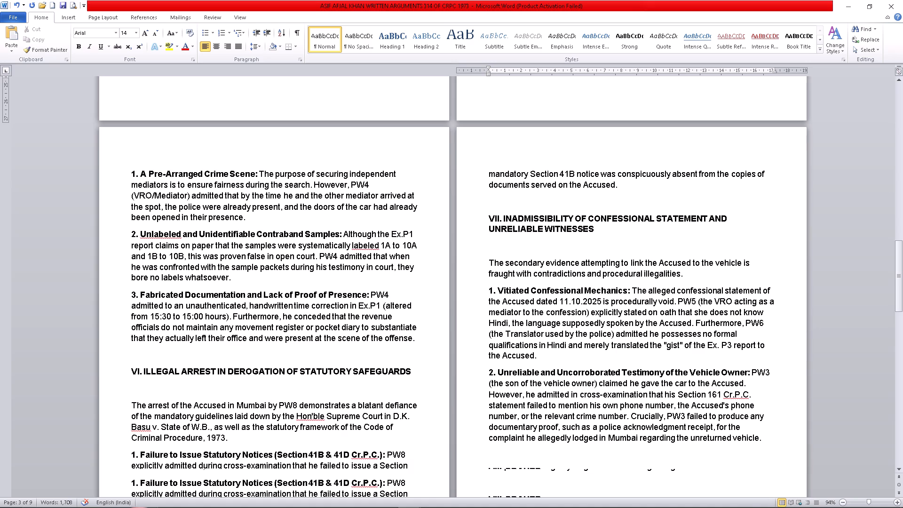
scroll(412, 352, "down", 3)
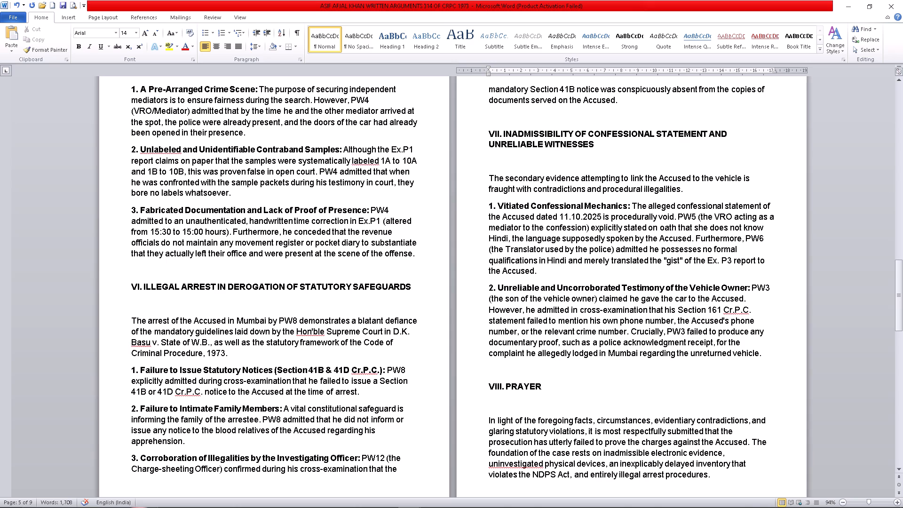
left_click_drag(393, 332, 270, 346)
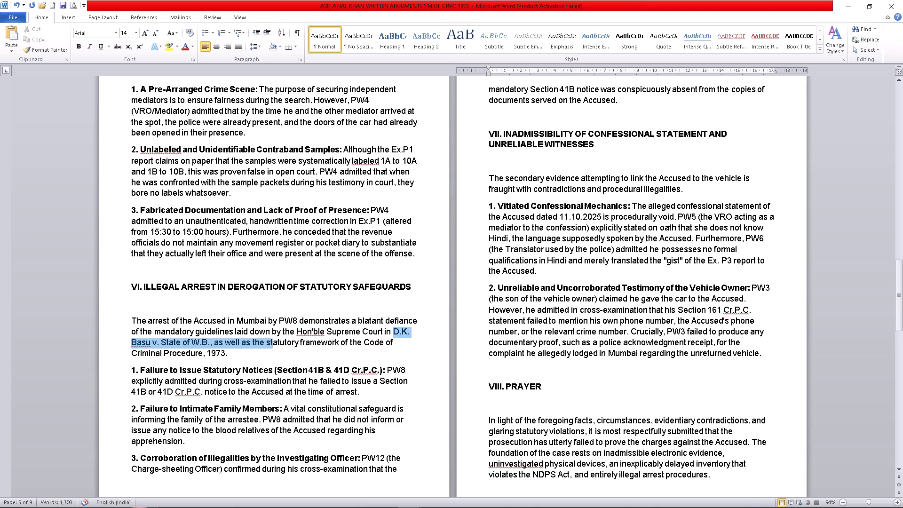
left_click_drag(270, 346, 267, 340)
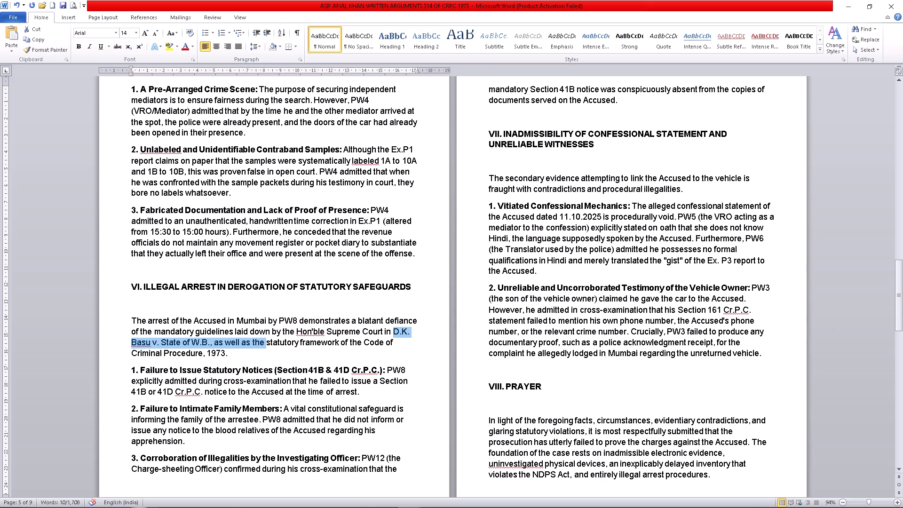
left_click(254, 357)
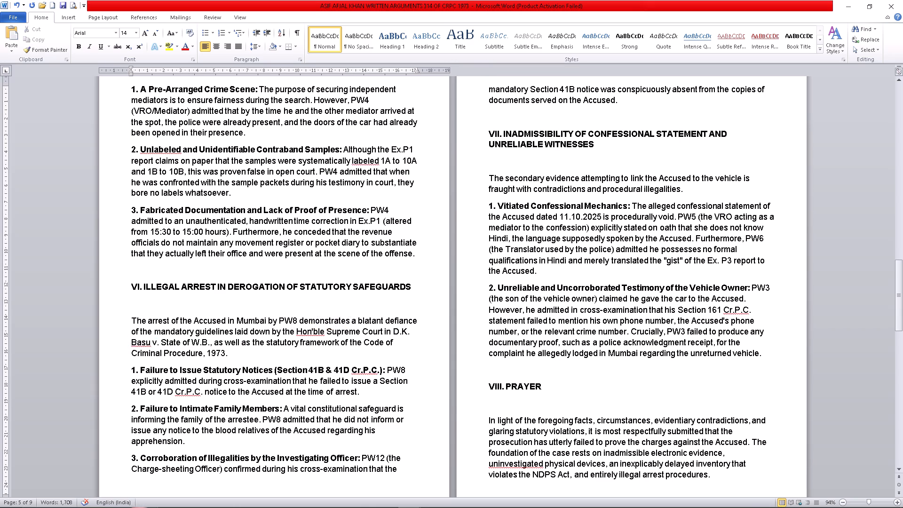
left_click_drag(393, 332, 208, 343)
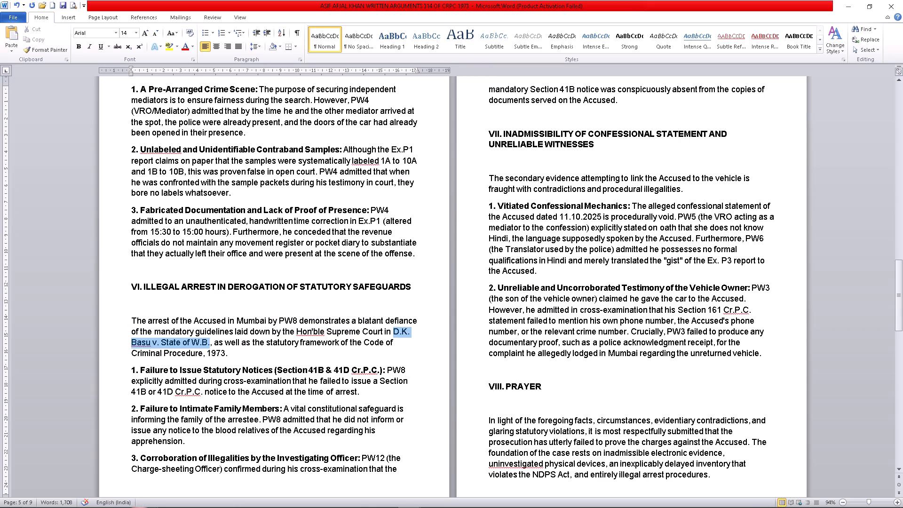
left_click_drag(208, 343, 213, 344)
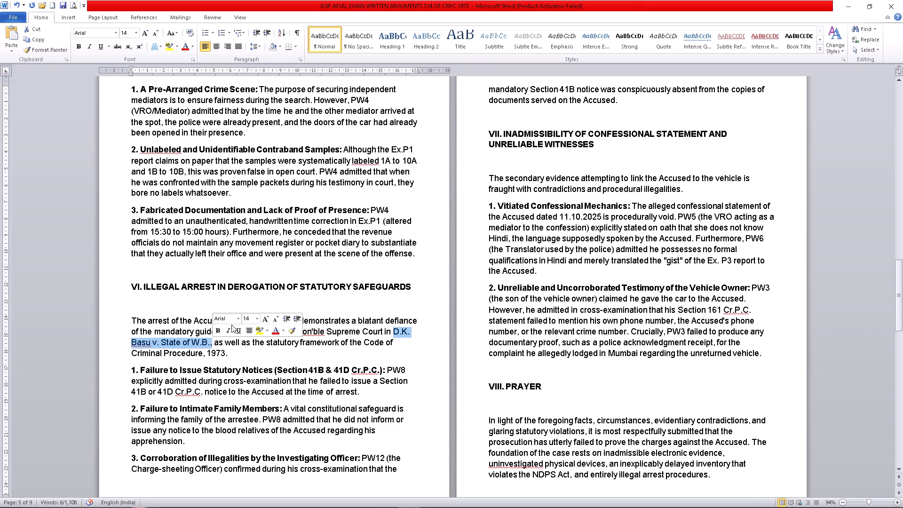
left_click(229, 329)
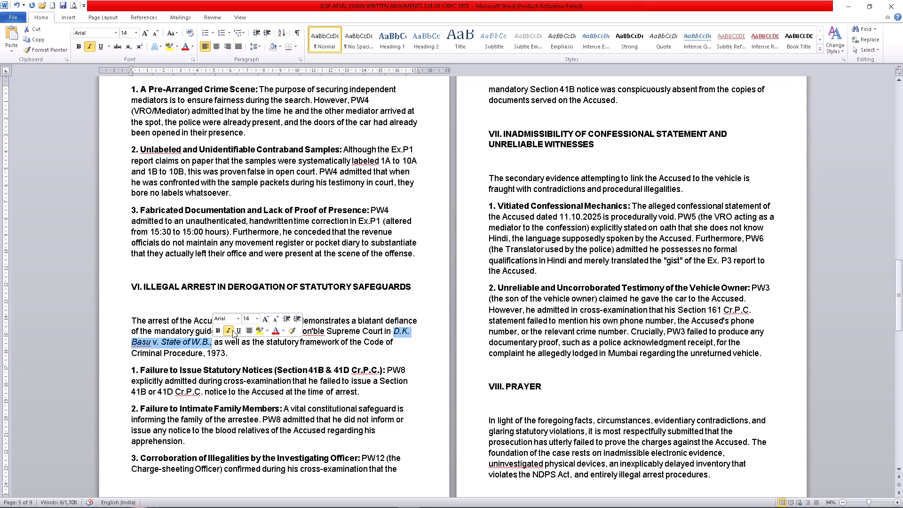
left_click(235, 330)
left_click(269, 361)
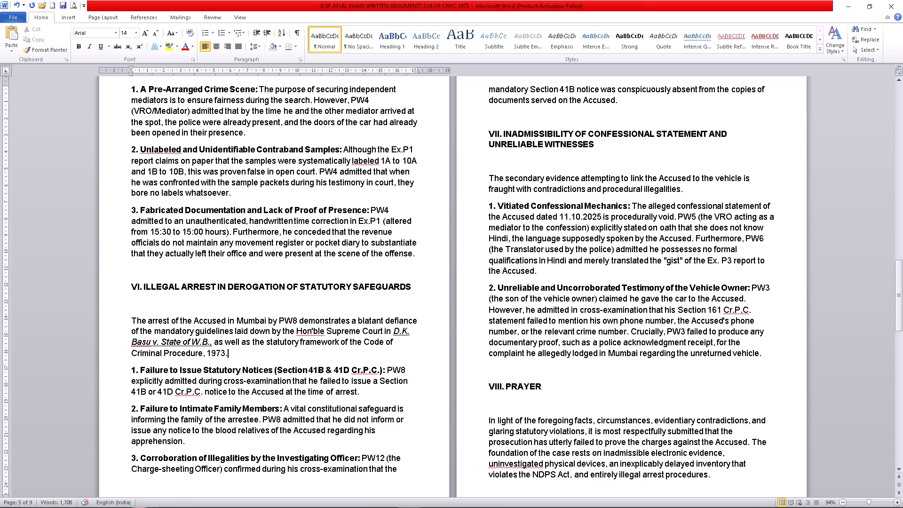
Proofread sections VI to VIII, the closing prayer with place and date, and the start of the final filing page.
scroll(211, 379, "down", 2)
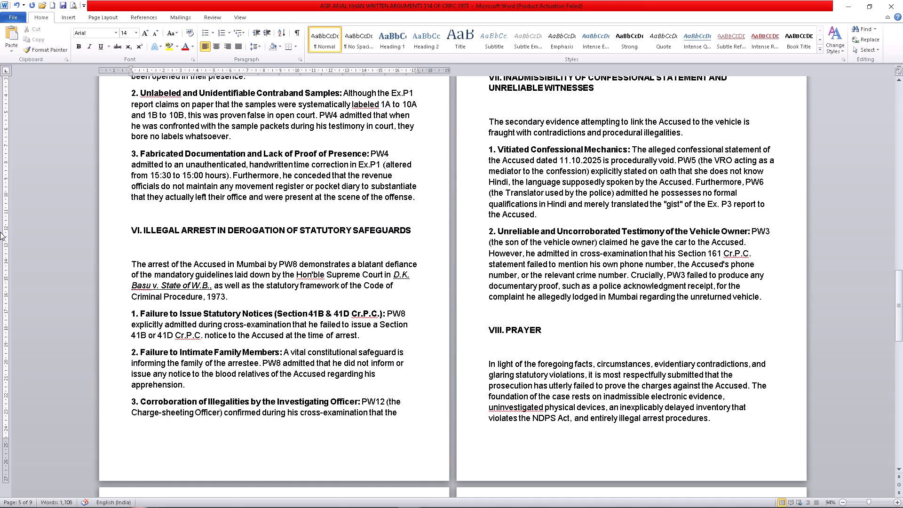
scroll(877, 27, "up", 5)
scroll(506, 153, "up", 3)
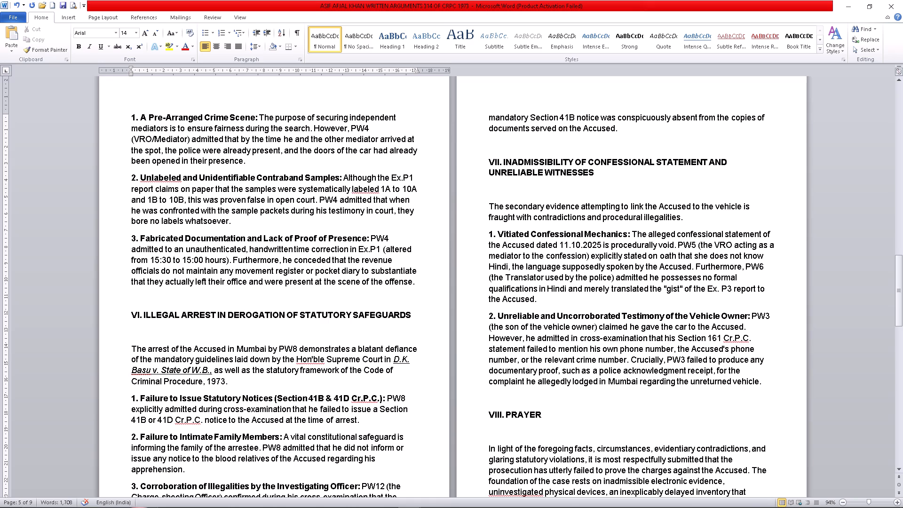
scroll(443, 253, "down", 3)
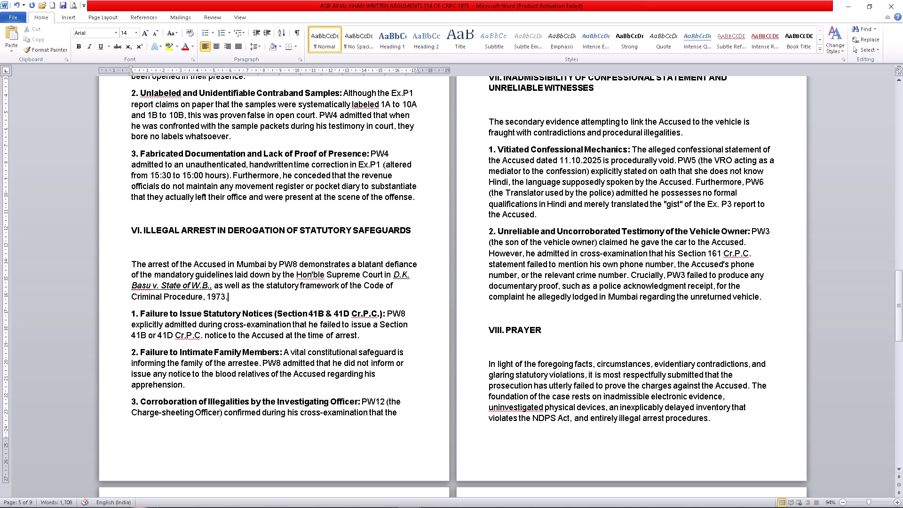
scroll(532, 257, "up", 2)
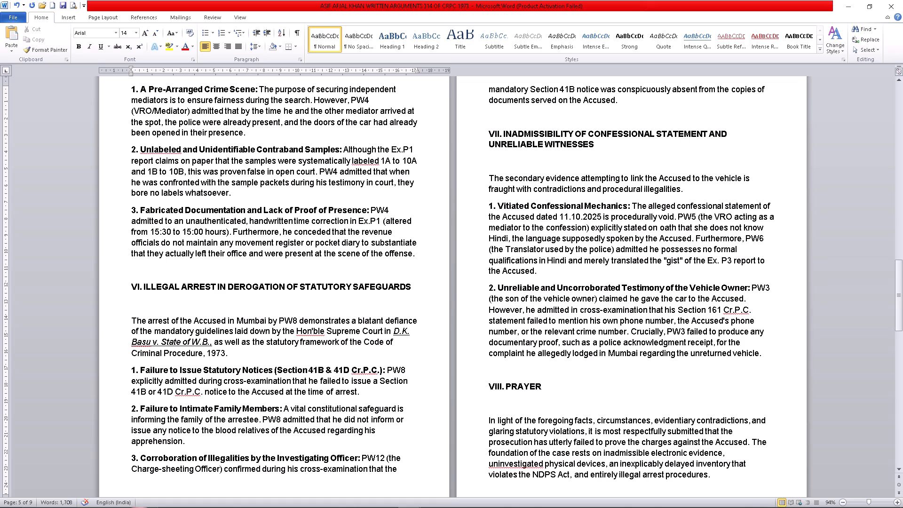
scroll(504, 296, "down", 2)
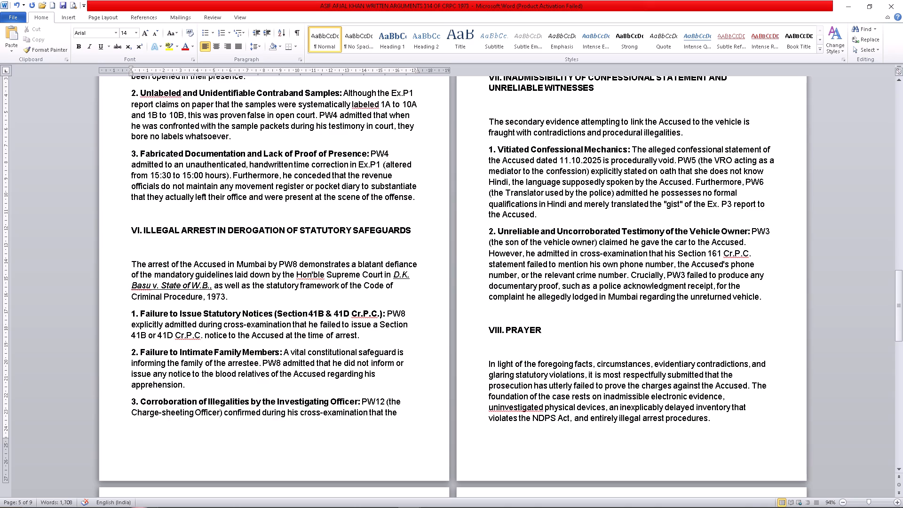
scroll(570, 350, "down", 1)
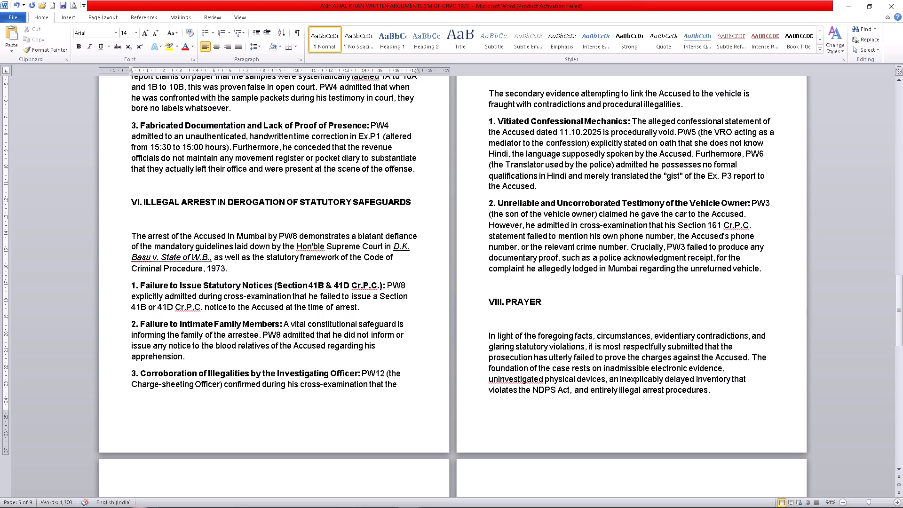
scroll(673, 385, "down", 2)
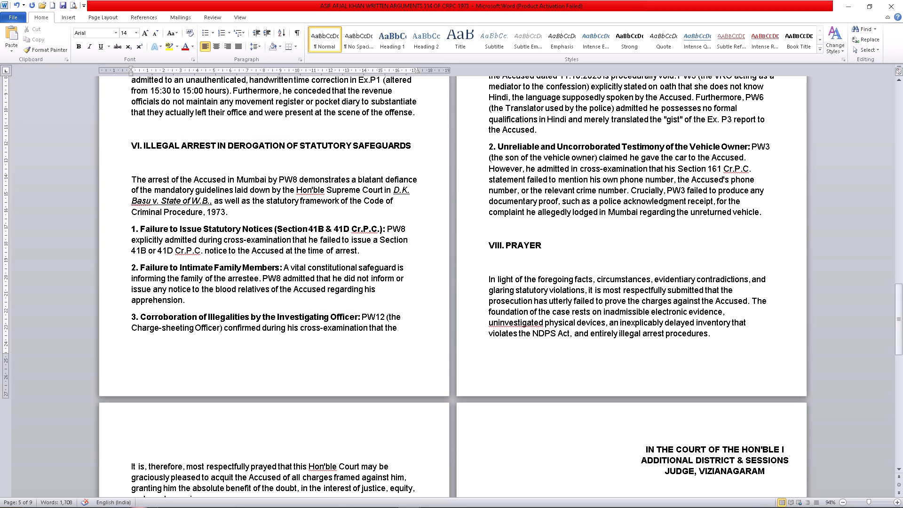
scroll(277, 365, "down", 3)
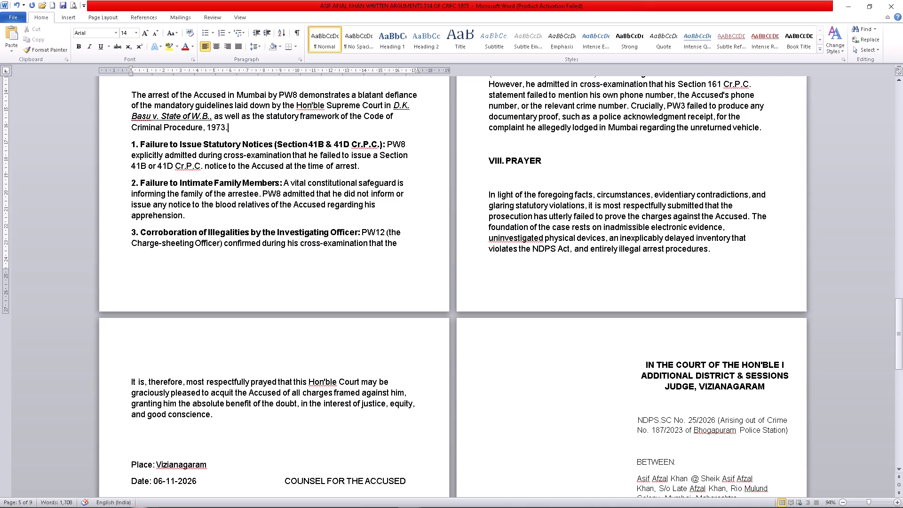
scroll(293, 415, "down", 3)
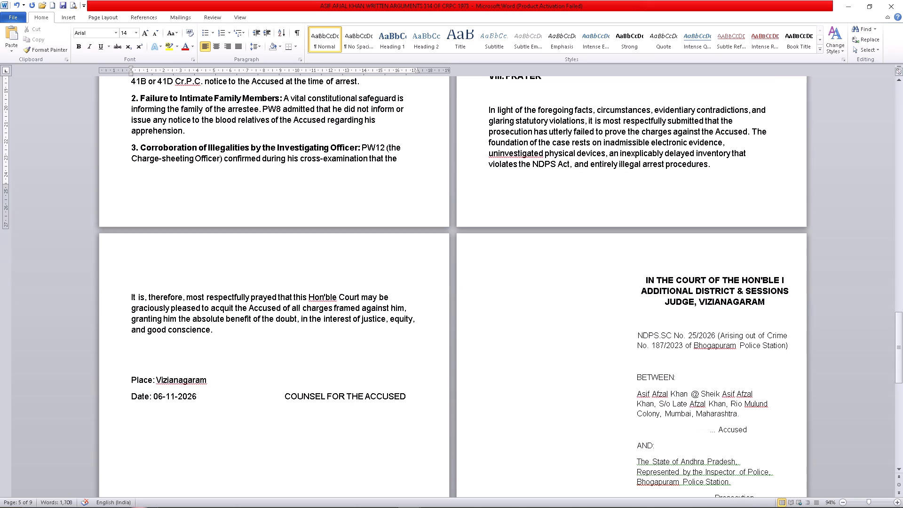
scroll(604, 446, "up", 7)
scroll(354, 428, "up", 14)
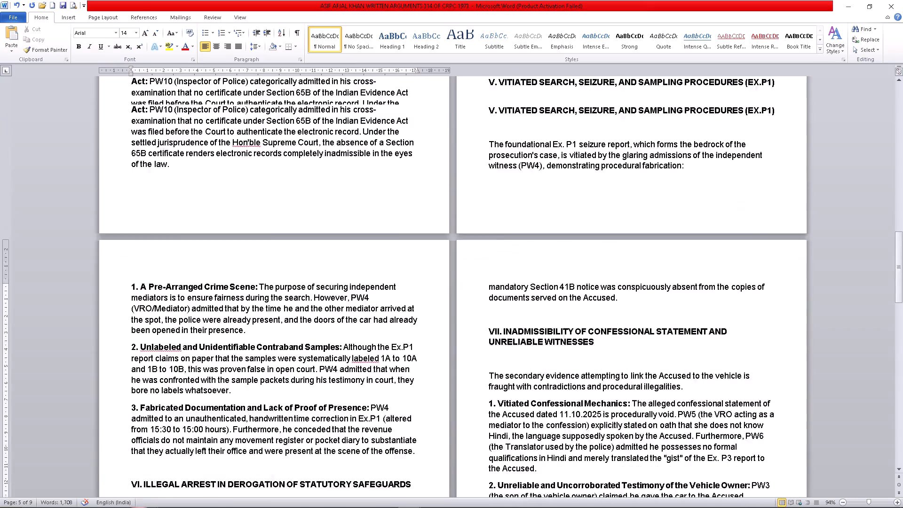
scroll(333, 435, "up", 4)
scroll(320, 429, "down", 18)
scroll(467, 416, "down", 4)
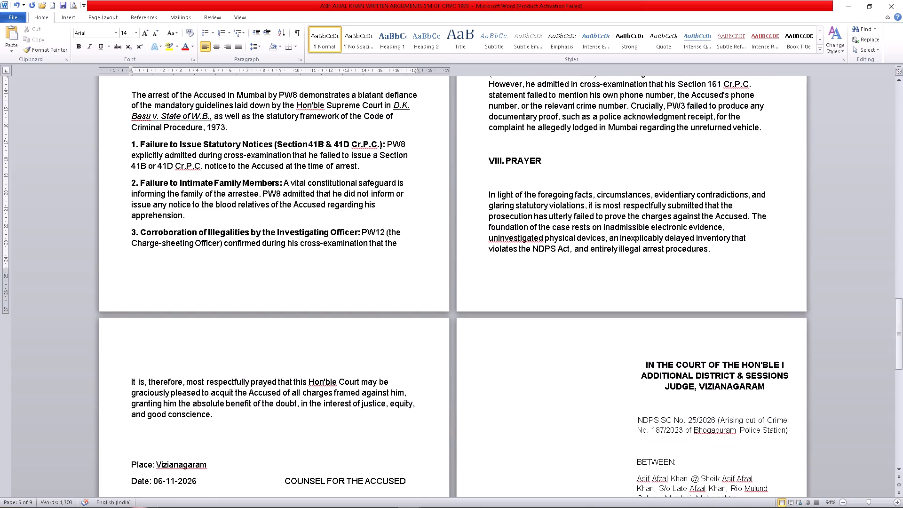
scroll(334, 216, "up", 5)
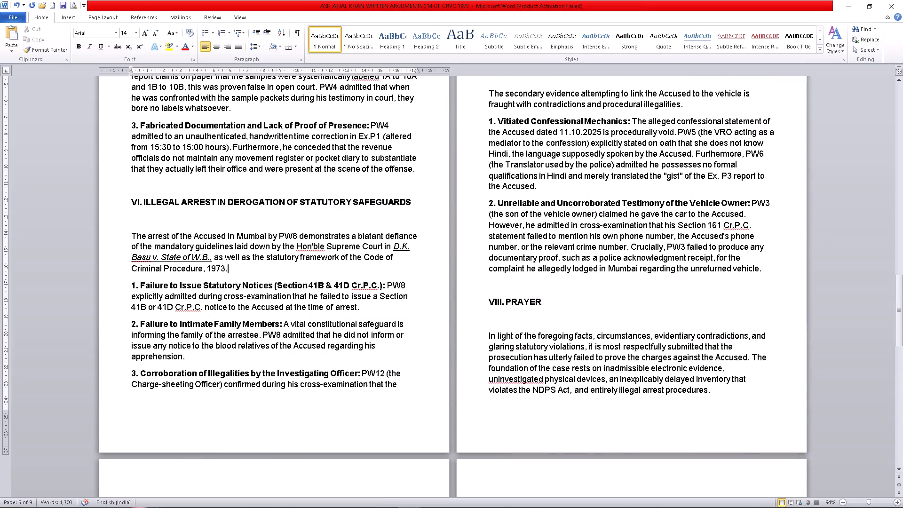
scroll(88, 104, "up", 11)
Save the written arguments document under its existing name.
left_click(13, 15)
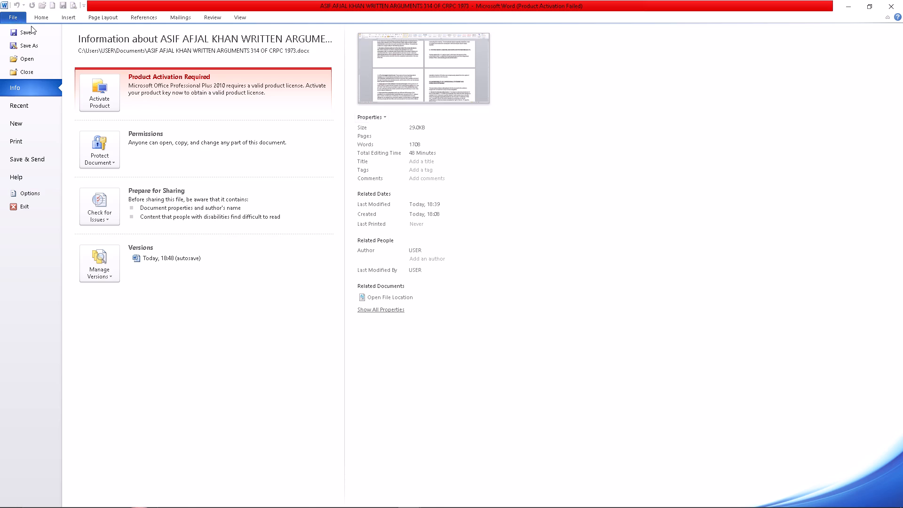
left_click(32, 36)
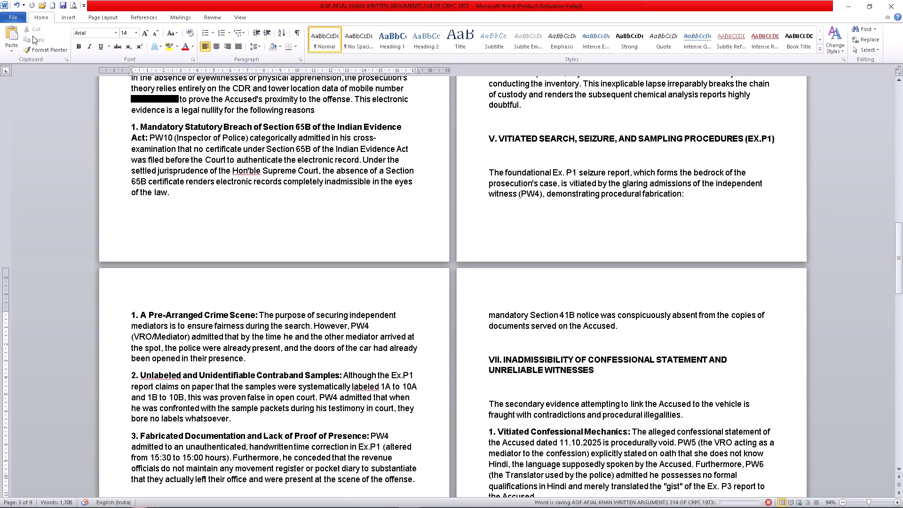
Print only the odd pages 1,3,5,7,9 of the document, one copy.
key("ctrl+p")
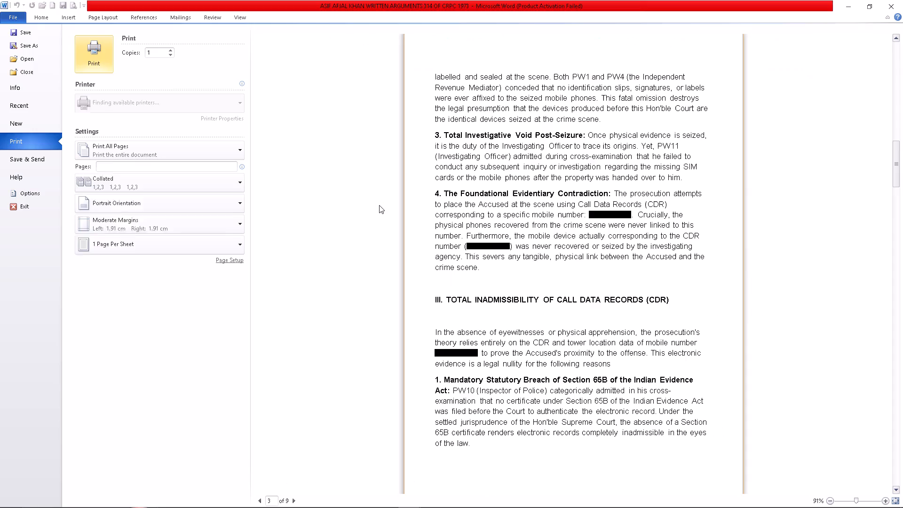
left_click(134, 168)
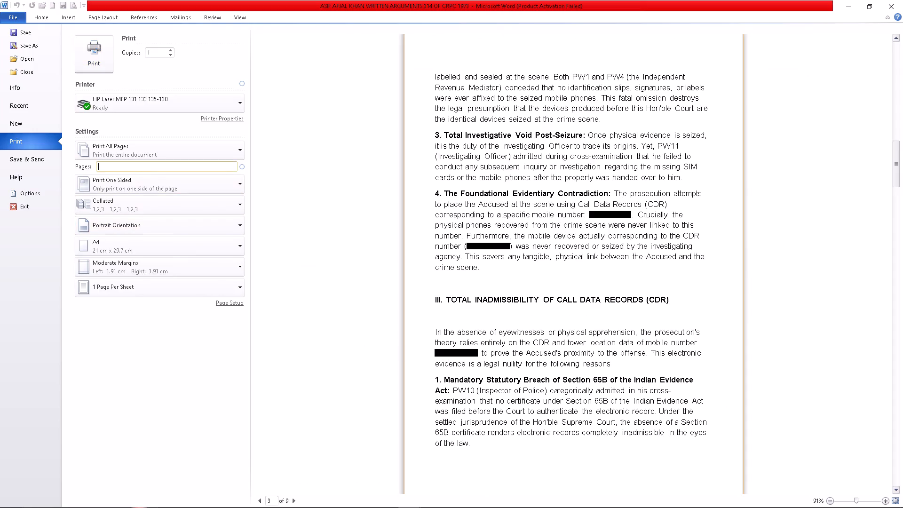
type("1,3,")
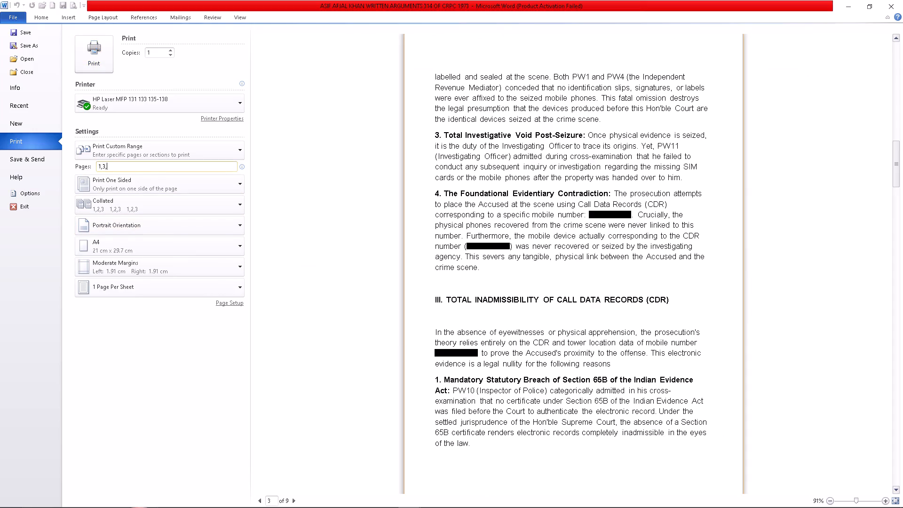
type("5,")
key("8")
key("BackSpace")
key("7")
type(",9")
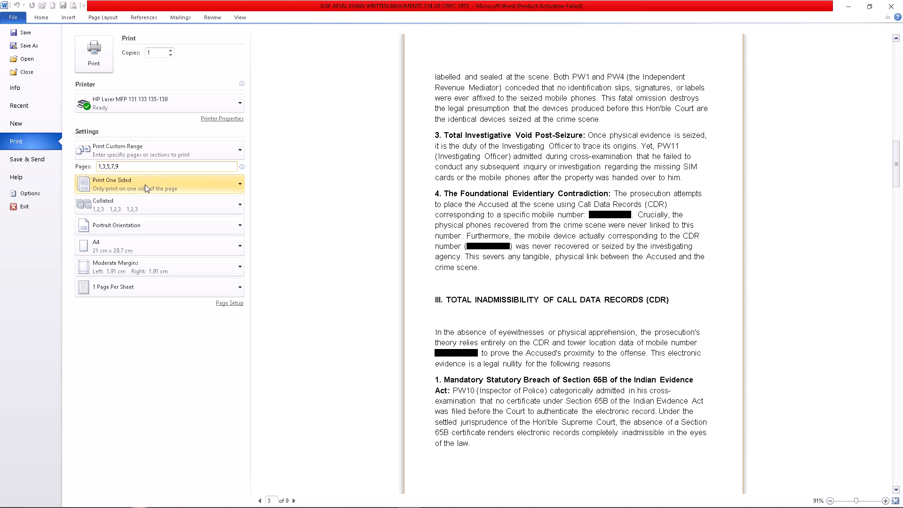
left_click(101, 52)
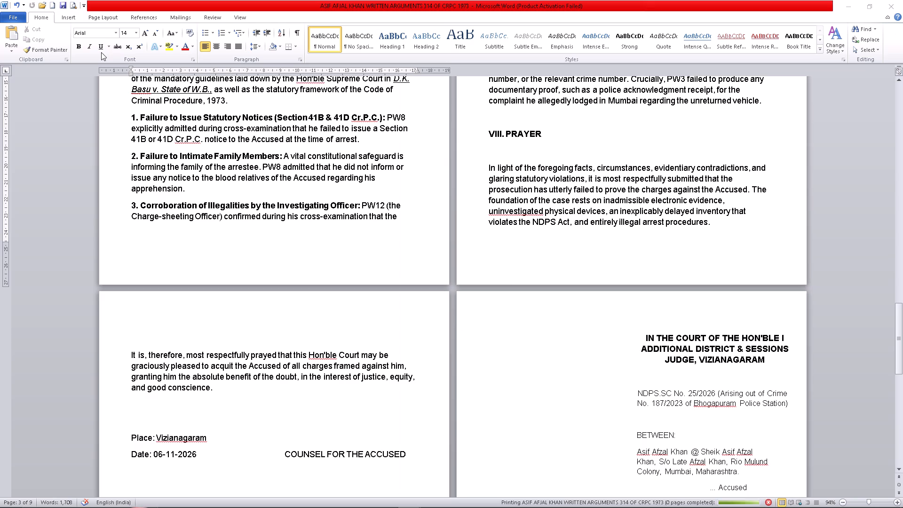
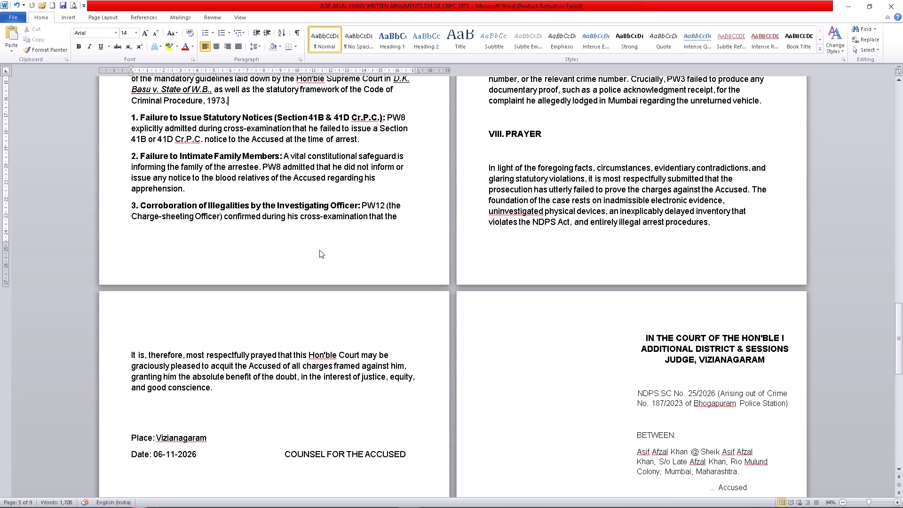
Print only the even pages 2,4,6,8 of the written arguments, one copy, checking the last pages in the preview first.
key("ctrl+p")
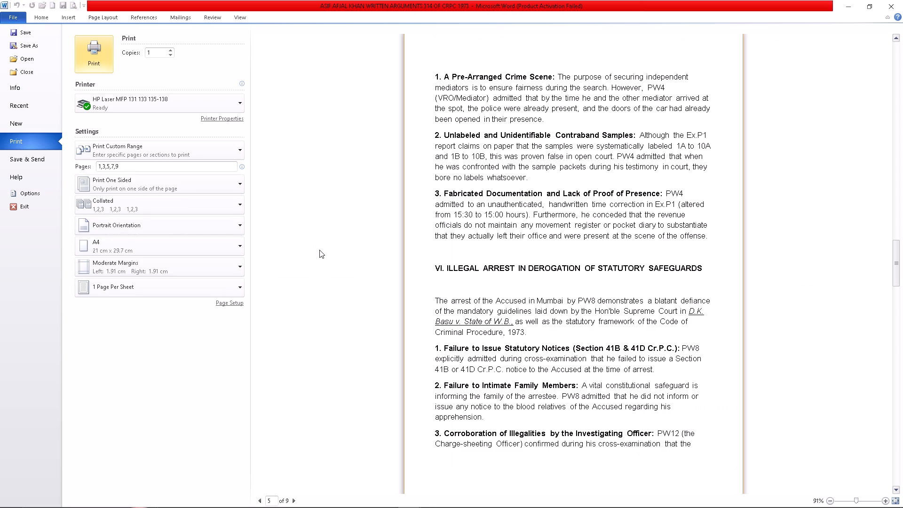
left_click(135, 164)
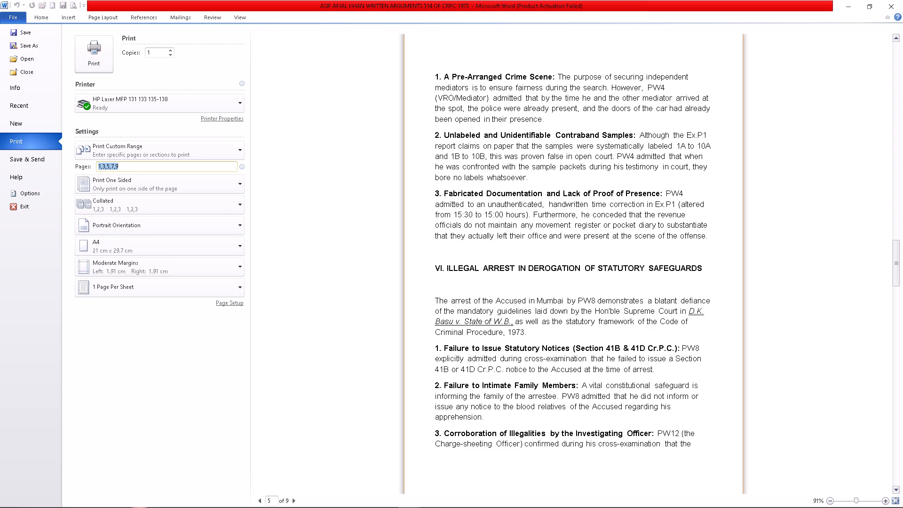
key("BackSpace")
key("BackSpace")
key("BackSpace")
key("BackSpace")
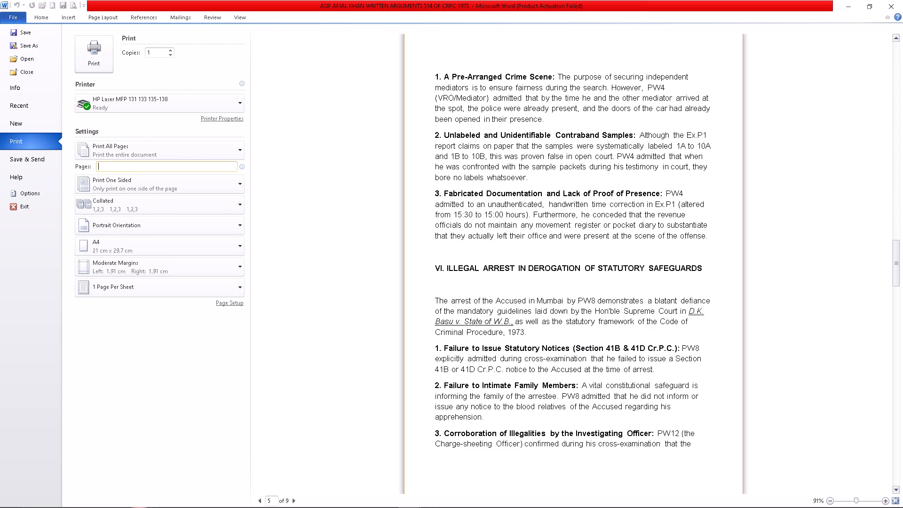
type("2,")
type("4,6")
key("comma")
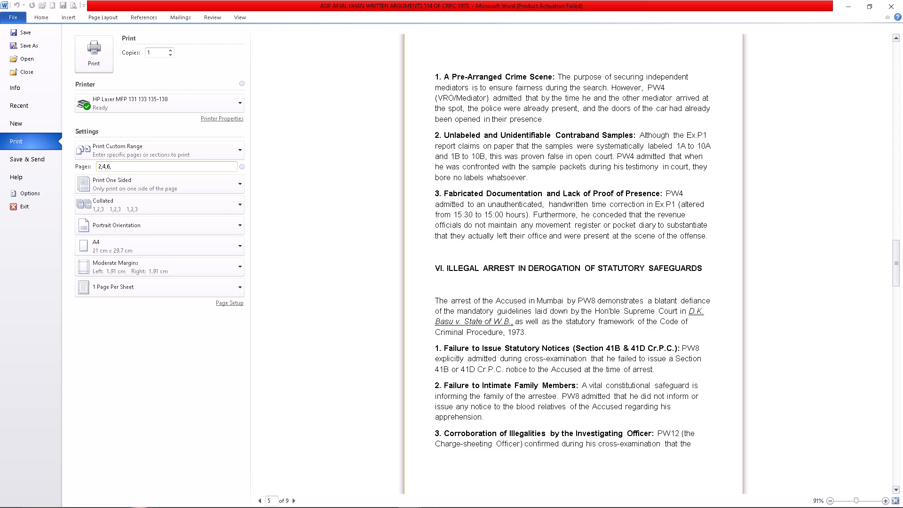
key("8")
scroll(522, 320, "down", 19)
scroll(521, 322, "up", 2)
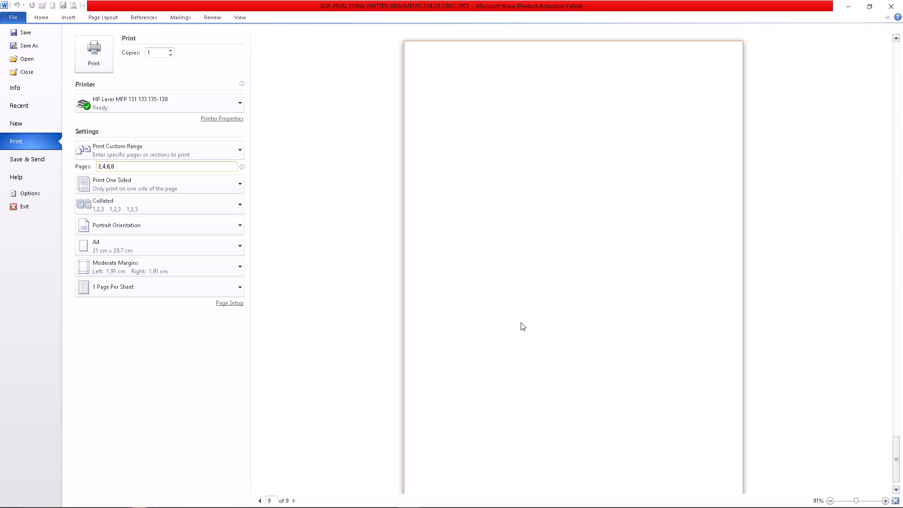
scroll(521, 322, "up", 2)
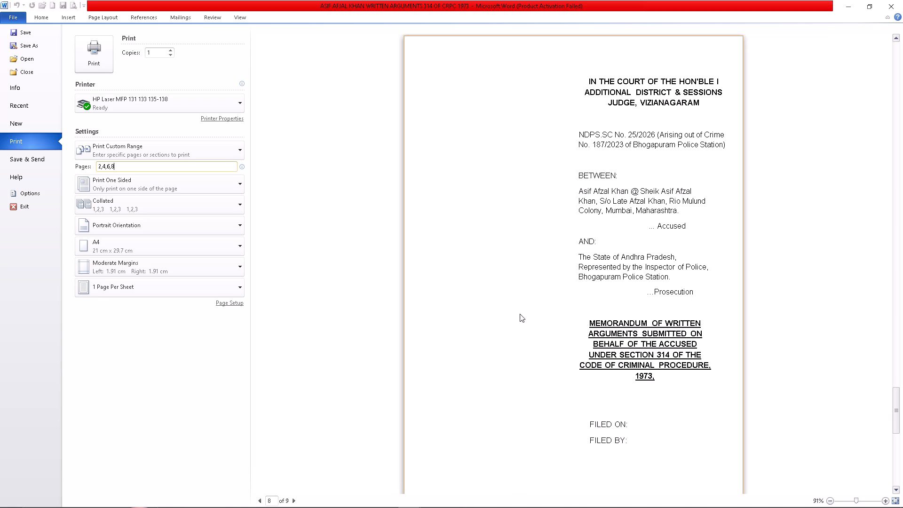
left_click(101, 59)
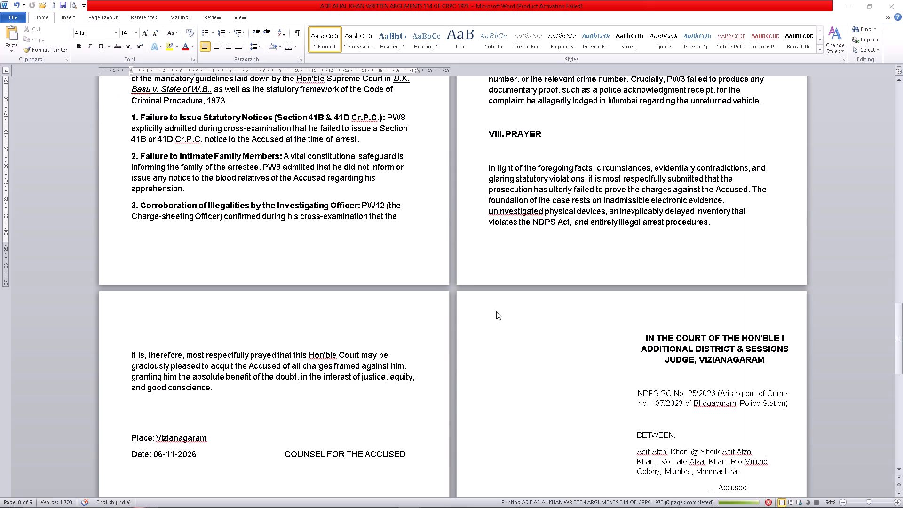
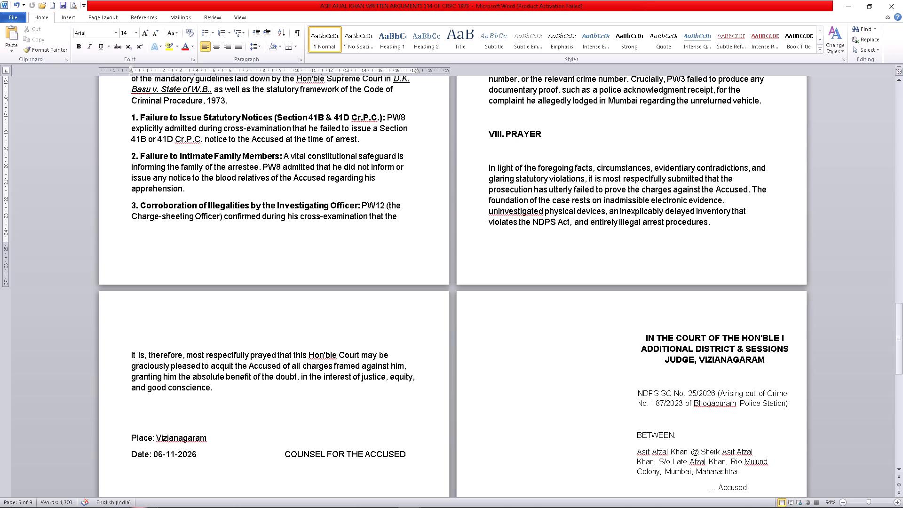
Delete the empty line above the "It is, therefore, most respectfully prayed" paragraph at the start of page 7.
left_click(167, 333)
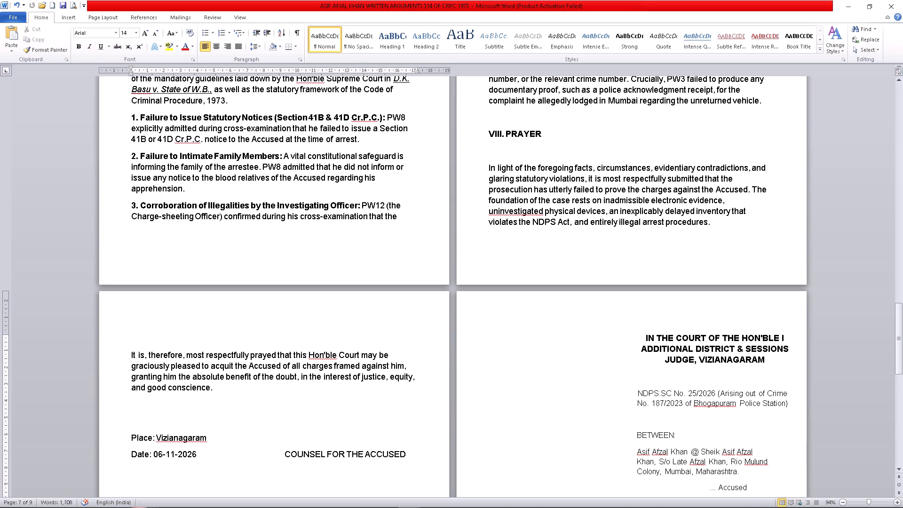
key("BackSpace")
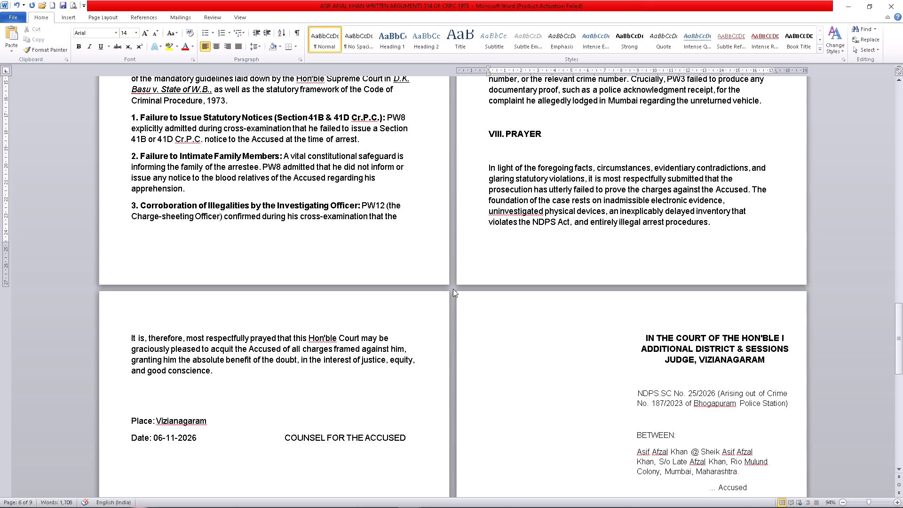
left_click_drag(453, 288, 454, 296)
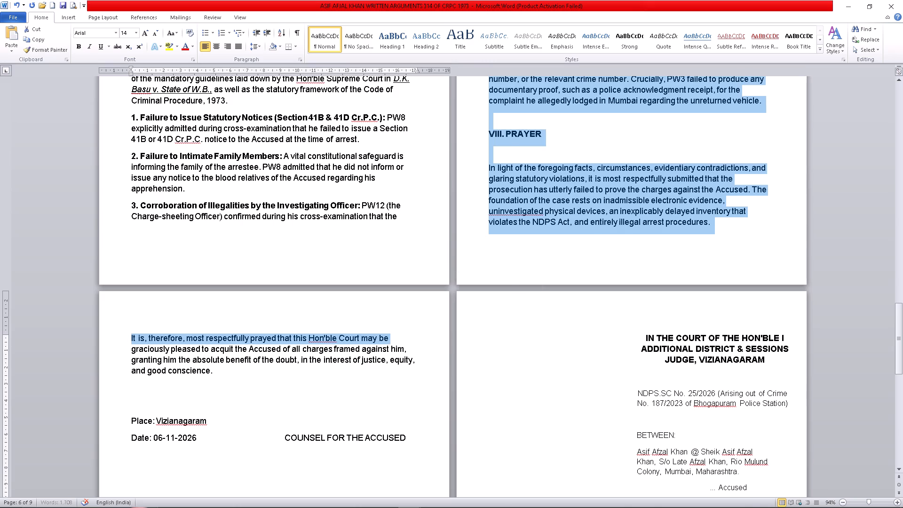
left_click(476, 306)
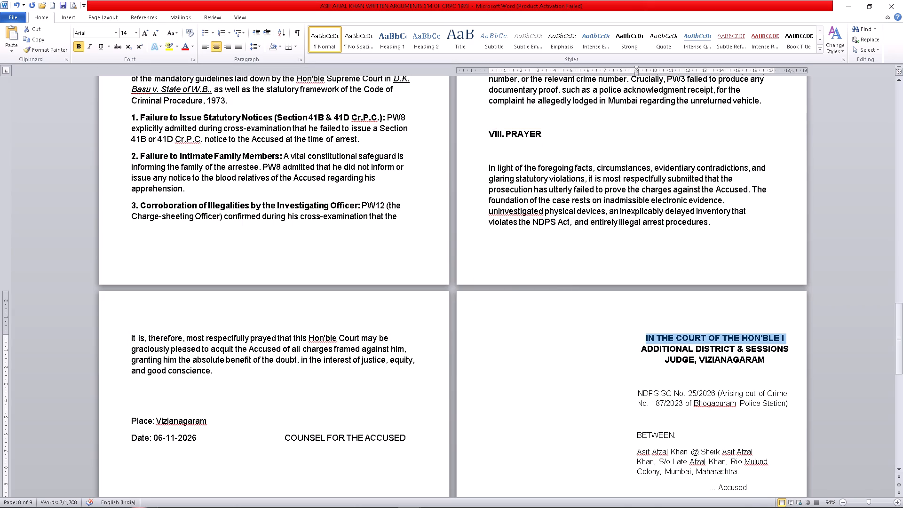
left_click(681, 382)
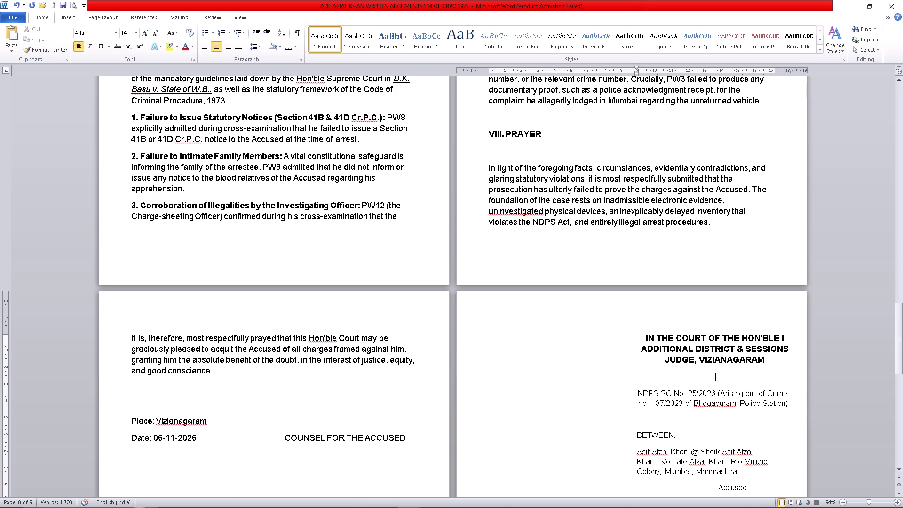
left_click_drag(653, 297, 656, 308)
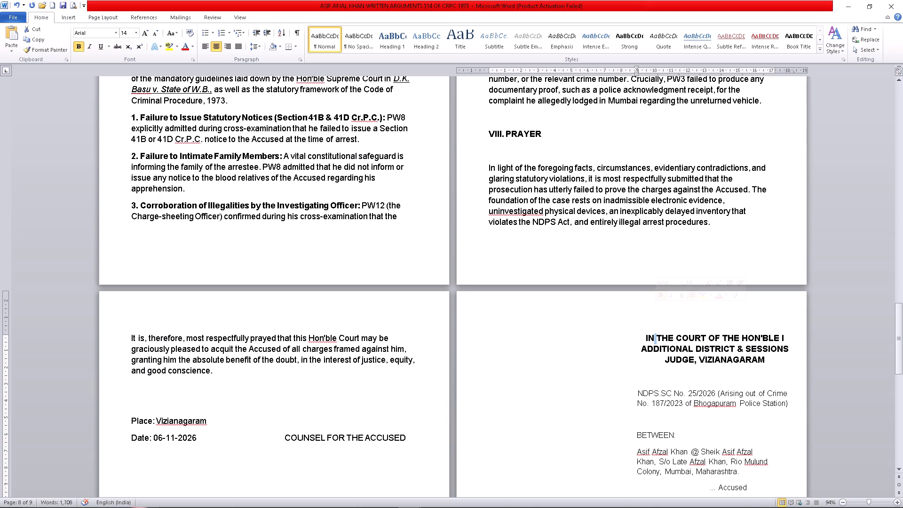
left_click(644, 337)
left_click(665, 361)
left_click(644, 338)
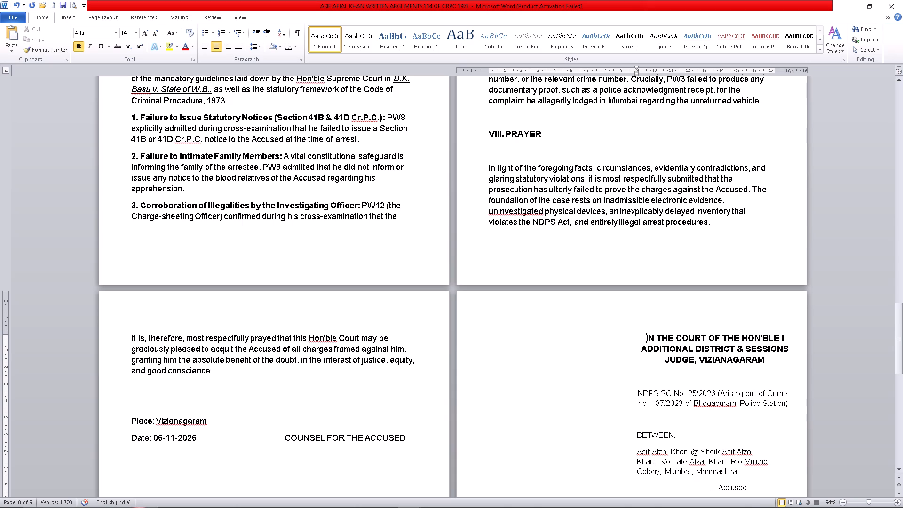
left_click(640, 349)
Look back through the written arguments from the filing page to the court heading on page 1.
scroll(340, 343, "up", 19)
scroll(340, 346, "up", 10)
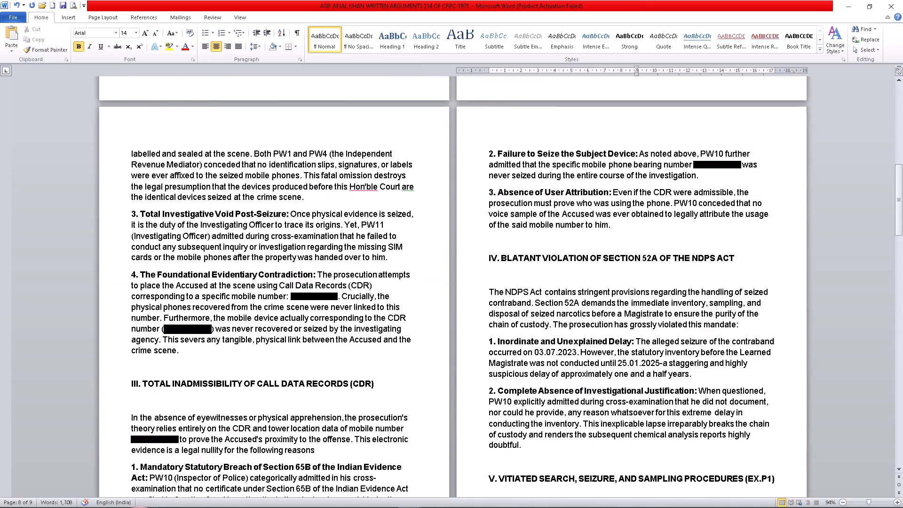
scroll(340, 346, "up", 19)
scroll(372, 358, "up", 7)
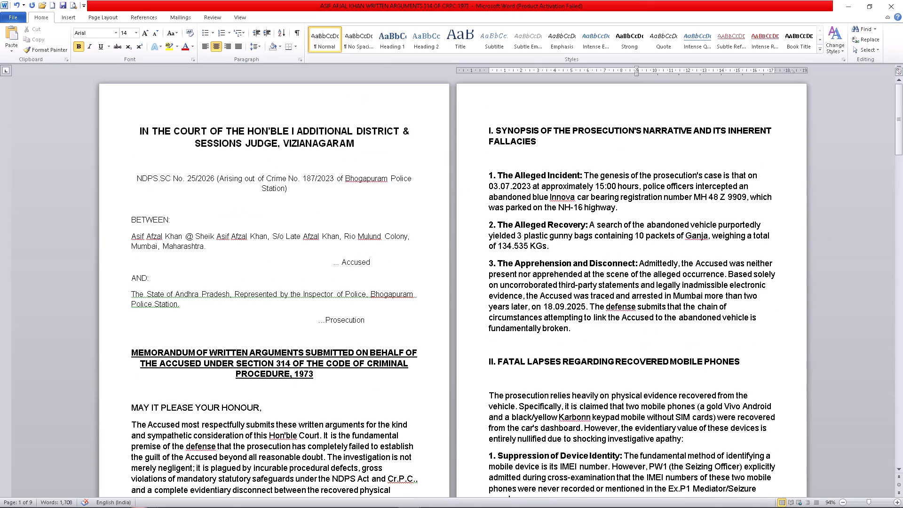
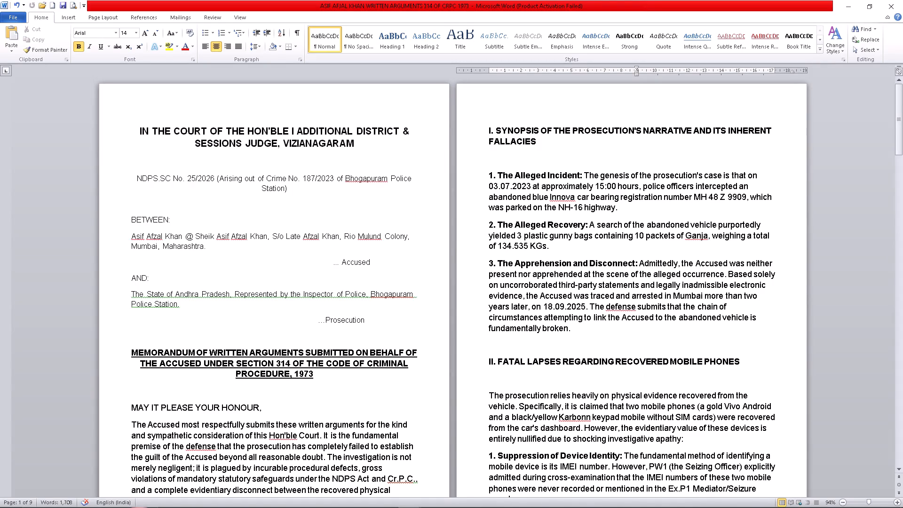
Left-align the heading "V. VITIATED SEARCH, SEIZURE, AND SAMPLING PROCEDURES (EX.P1)" on page 4.
scroll(641, 321, "down", 13)
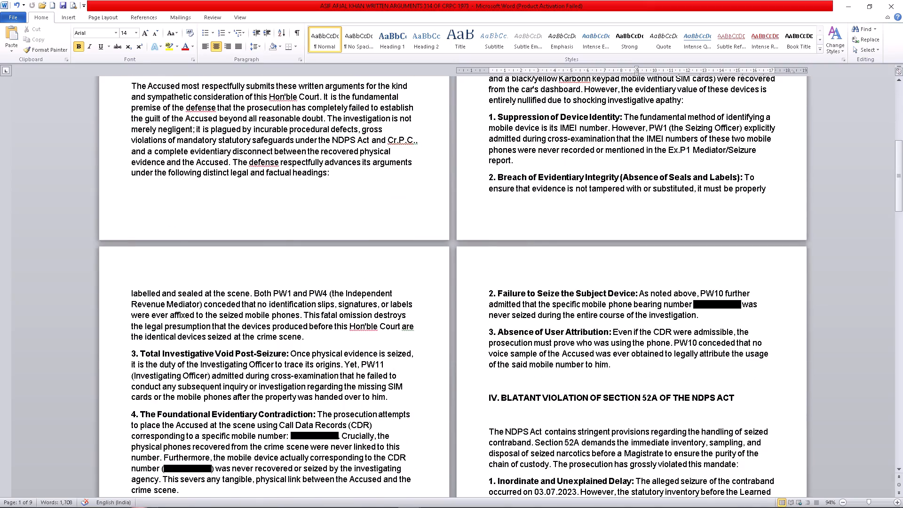
scroll(641, 321, "down", 13)
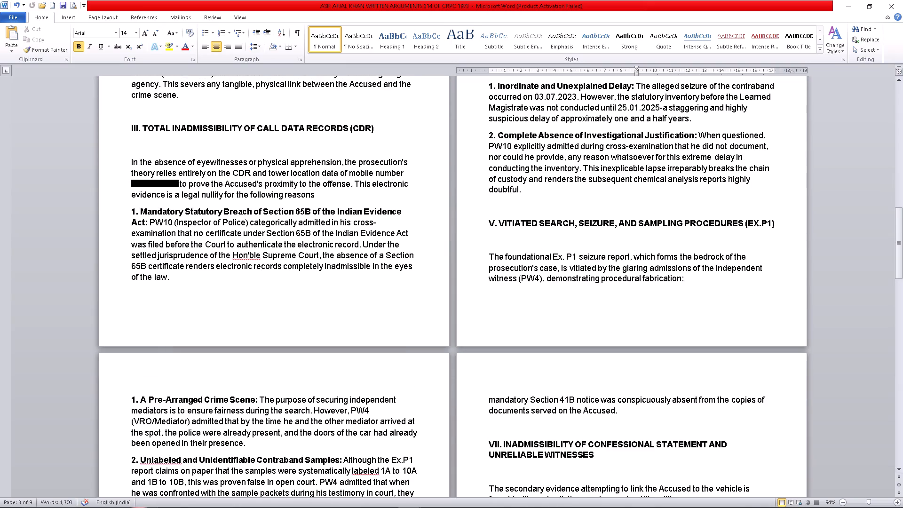
left_click_drag(486, 224, 774, 224)
left_click(213, 45)
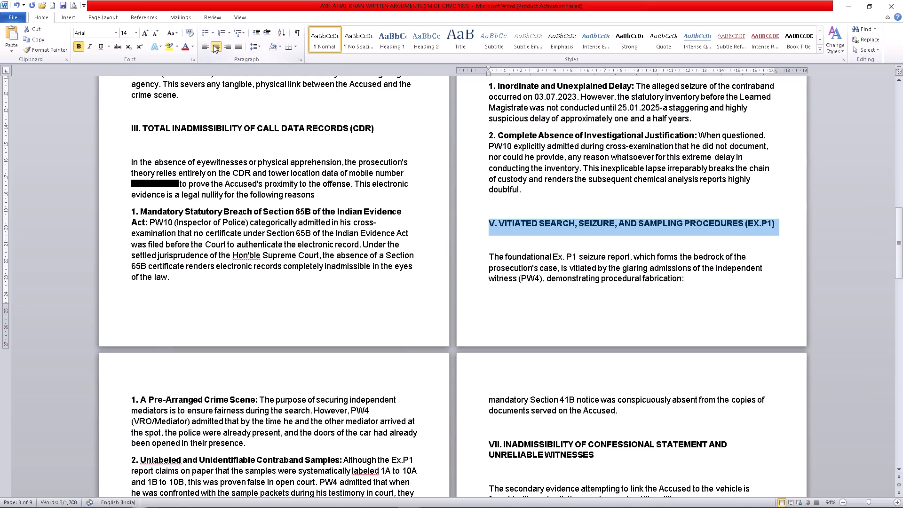
left_click(206, 45)
Look through the written arguments from section V to the filing page, checking headings, page breaks and spacing.
scroll(567, 334, "down", 6)
scroll(528, 331, "down", 2)
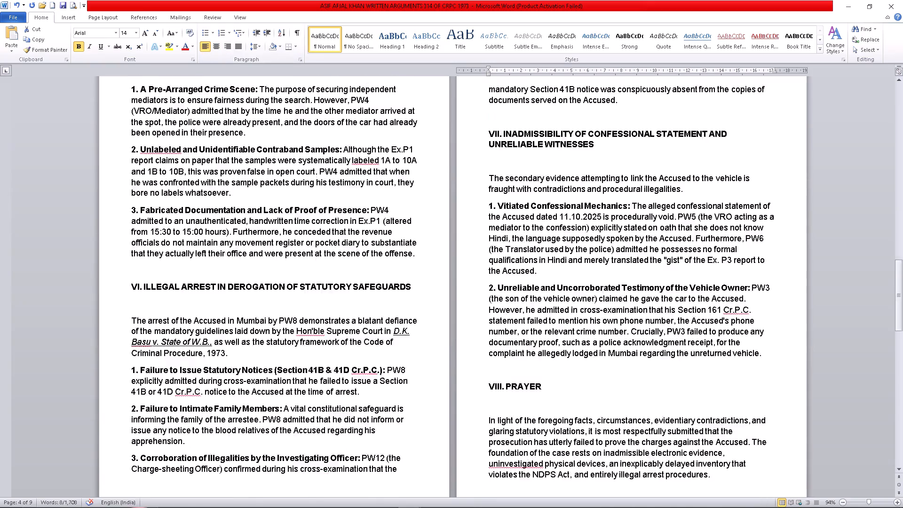
scroll(528, 331, "down", 11)
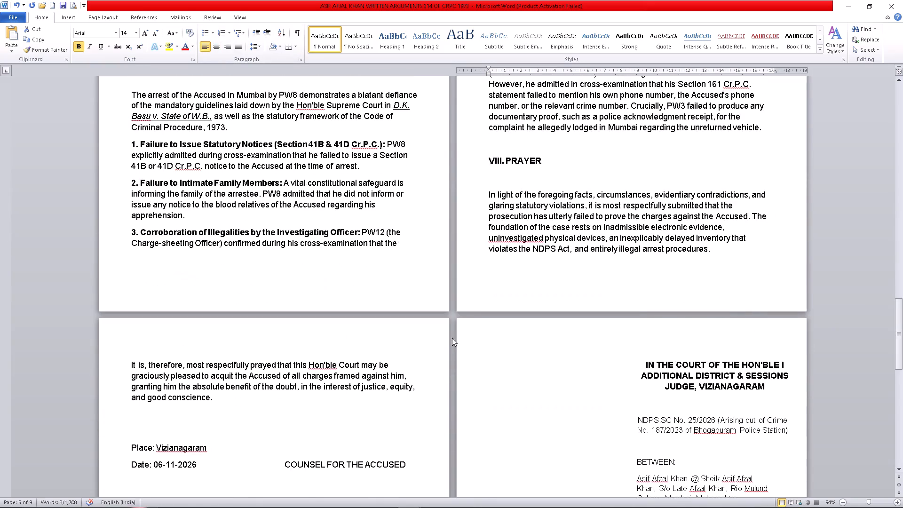
scroll(276, 335, "up", 14)
scroll(280, 336, "up", 7)
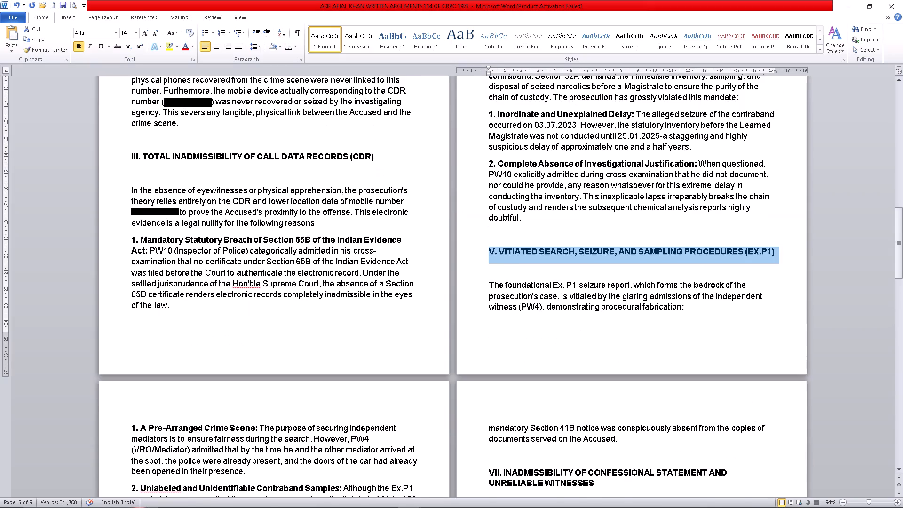
scroll(280, 336, "up", 7)
scroll(463, 343, "down", 4)
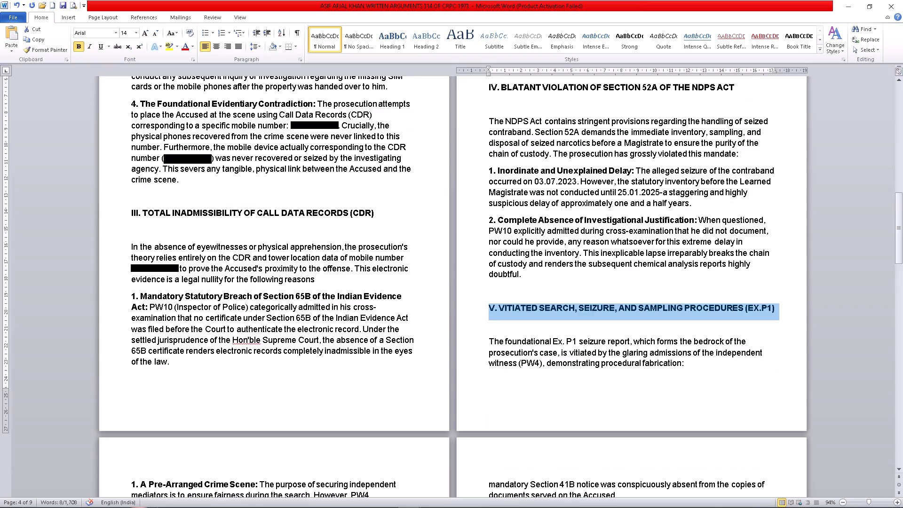
scroll(463, 342, "down", 7)
scroll(317, 382, "down", 6)
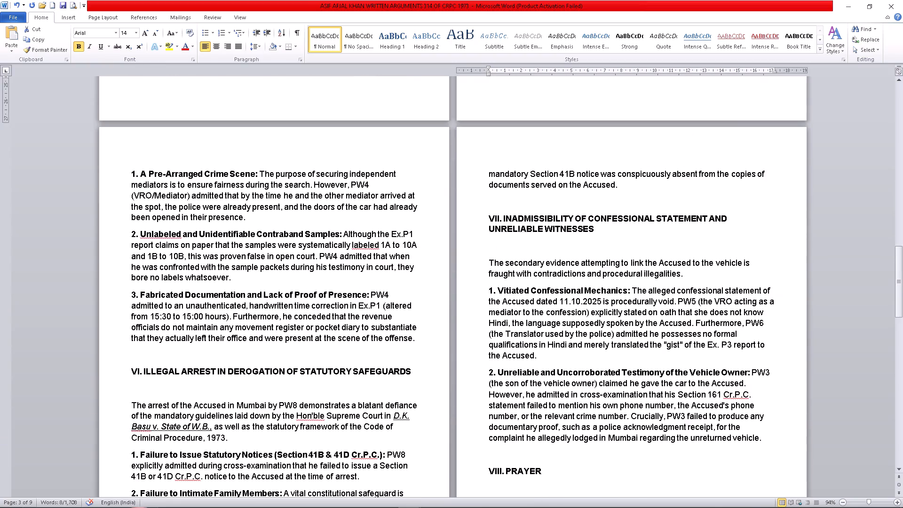
scroll(466, 327, "down", 3)
scroll(418, 361, "up", 4)
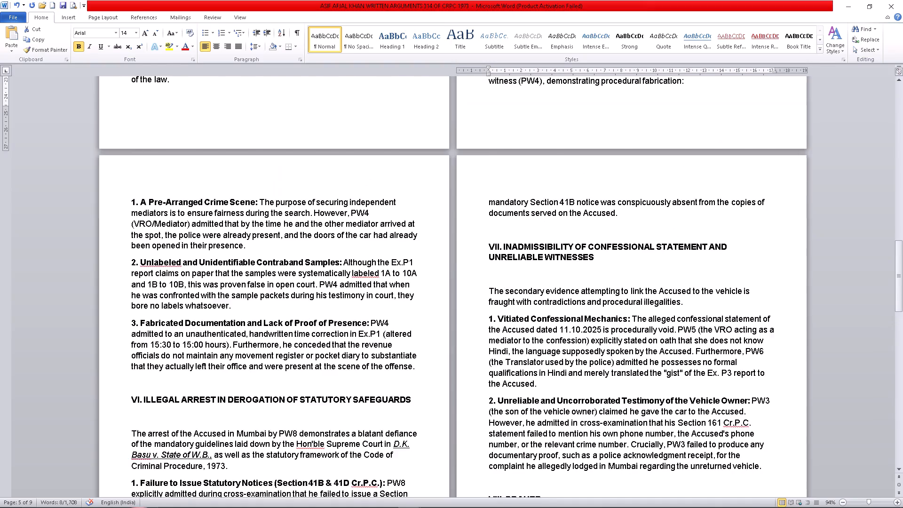
scroll(418, 361, "up", 4)
scroll(350, 318, "down", 2)
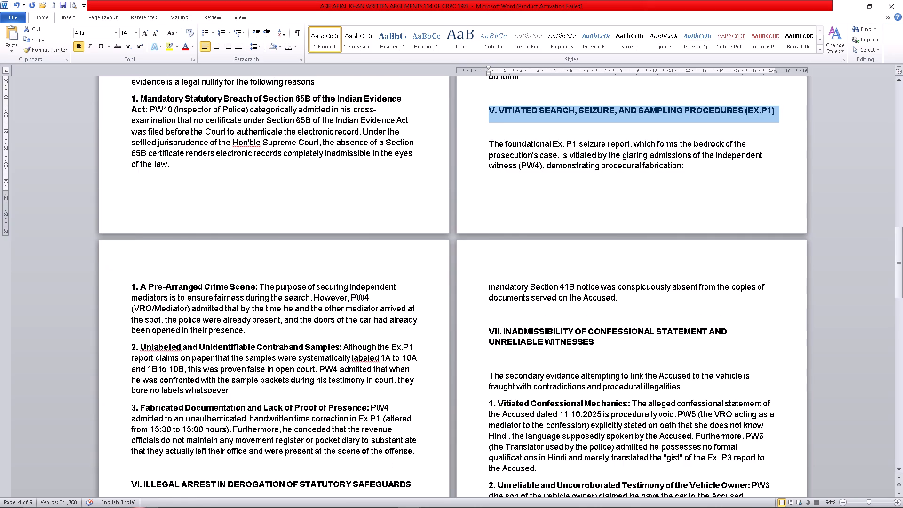
scroll(328, 332, "down", 4)
scroll(371, 327, "up", 5)
scroll(374, 330, "down", 4)
scroll(370, 331, "up", 4)
scroll(370, 331, "down", 3)
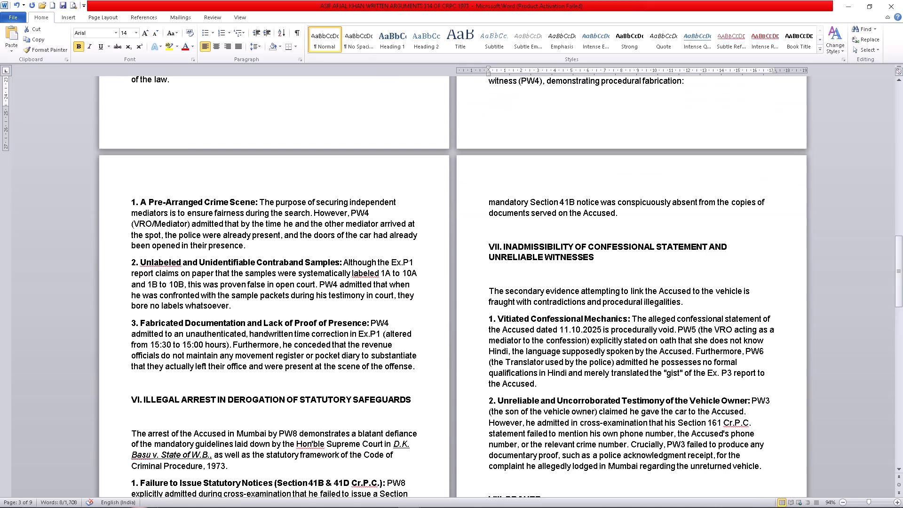
scroll(451, 303, "down", 9)
scroll(549, 337, "down", 4)
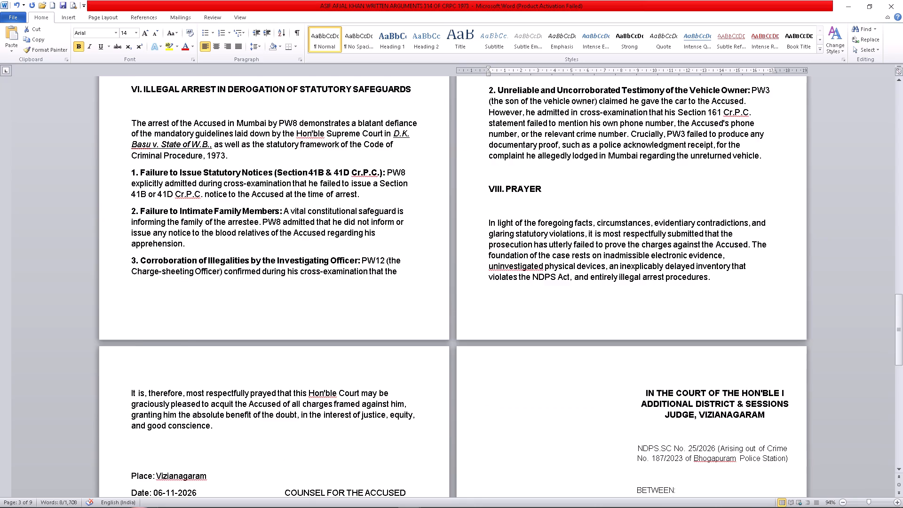
scroll(542, 339, "down", 6)
scroll(660, 359, "down", 6)
scroll(630, 364, "up", 3)
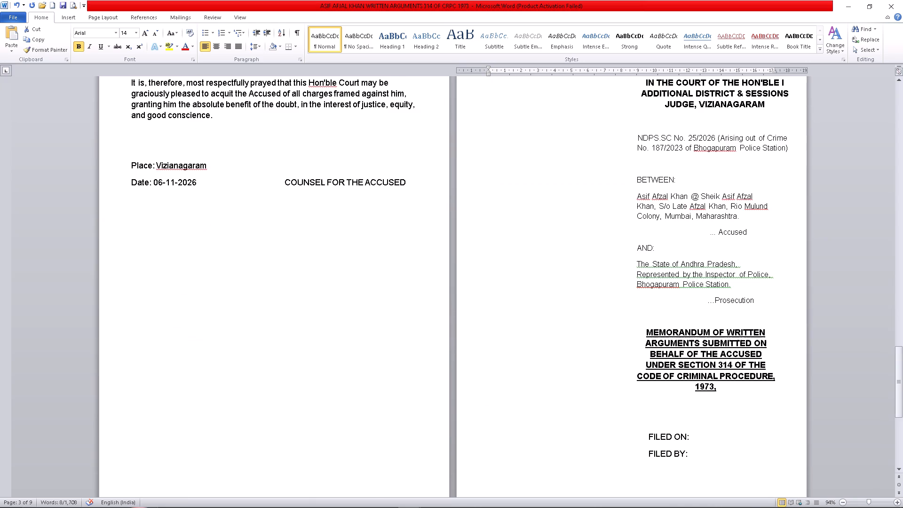
scroll(630, 365, "up", 1)
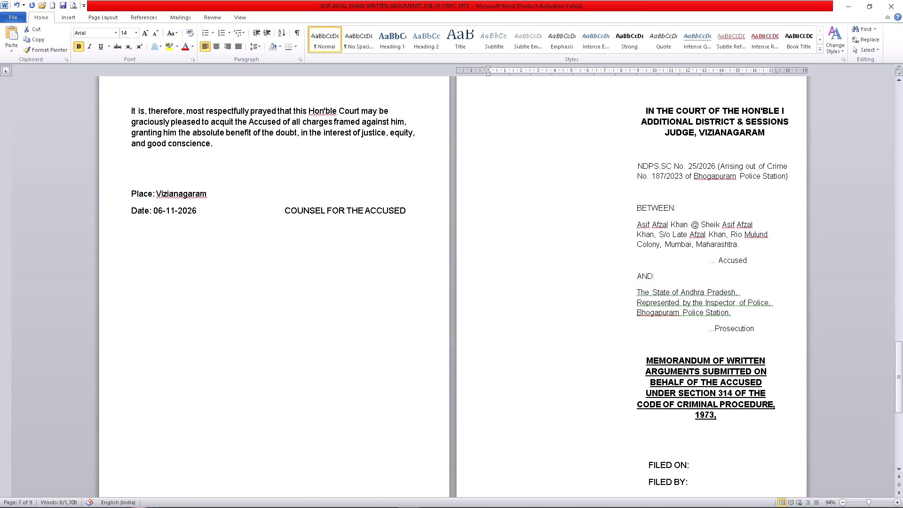
Delete the parentage and address after the accused's name on the filing page.
left_click_drag(660, 235, 660, 236)
left_click_drag(660, 236, 743, 246)
key("BackSpace")
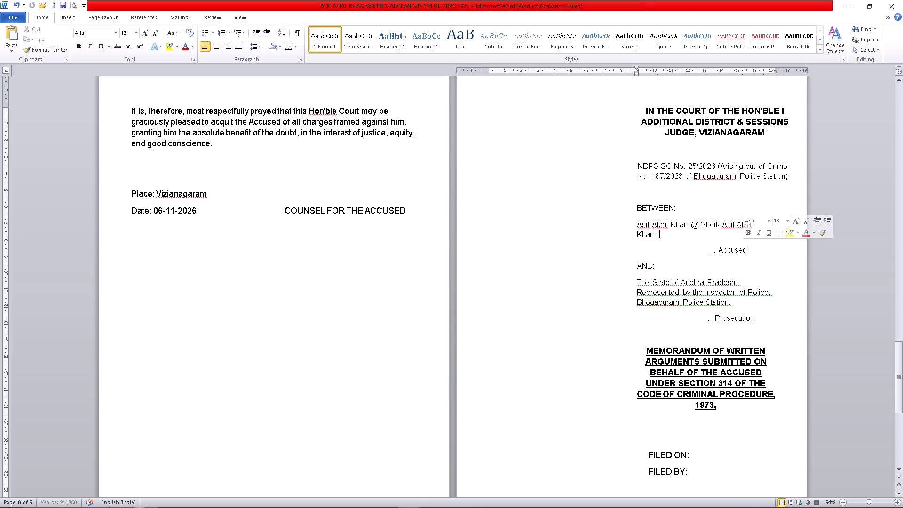
key("Menu")
left_click(645, 250)
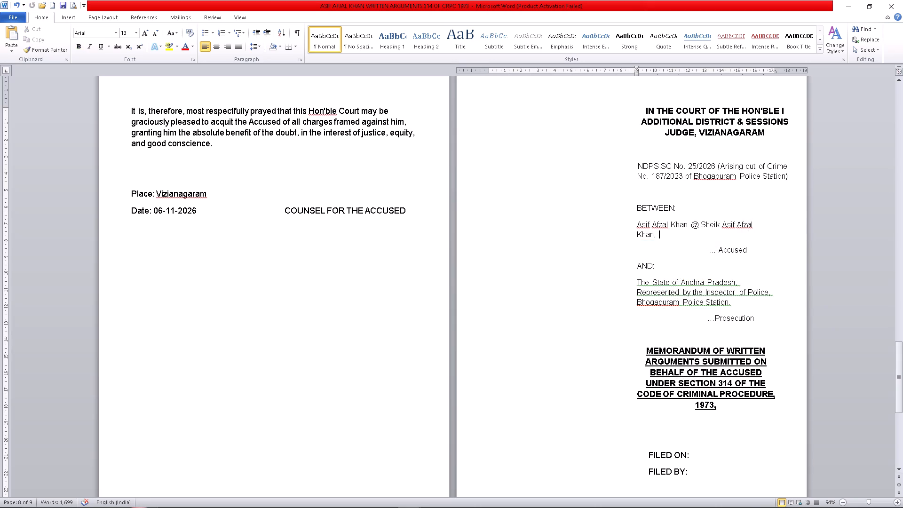
Delete the empty line between "…Prosecution" and the MEMORANDUM OF WRITTEN ARGUMENTS title on the filing page.
left_click(650, 341)
key("BackSpace")
key("BackSpace")
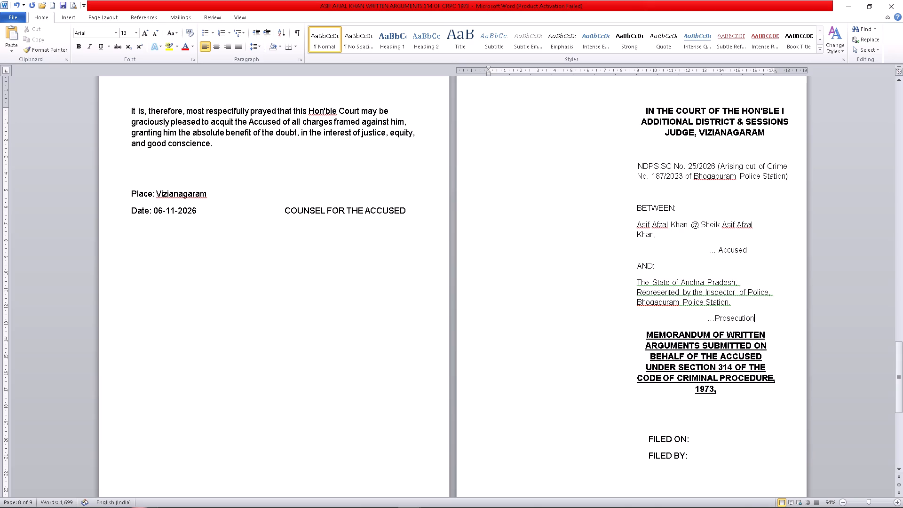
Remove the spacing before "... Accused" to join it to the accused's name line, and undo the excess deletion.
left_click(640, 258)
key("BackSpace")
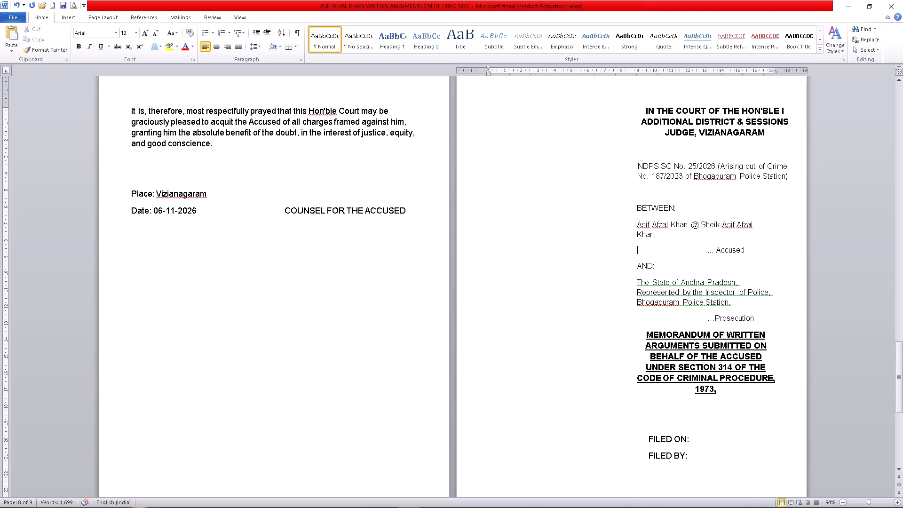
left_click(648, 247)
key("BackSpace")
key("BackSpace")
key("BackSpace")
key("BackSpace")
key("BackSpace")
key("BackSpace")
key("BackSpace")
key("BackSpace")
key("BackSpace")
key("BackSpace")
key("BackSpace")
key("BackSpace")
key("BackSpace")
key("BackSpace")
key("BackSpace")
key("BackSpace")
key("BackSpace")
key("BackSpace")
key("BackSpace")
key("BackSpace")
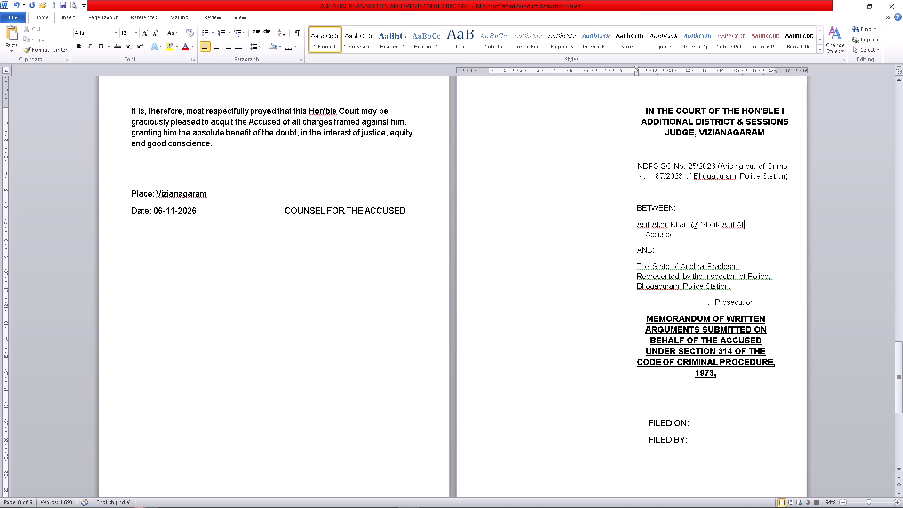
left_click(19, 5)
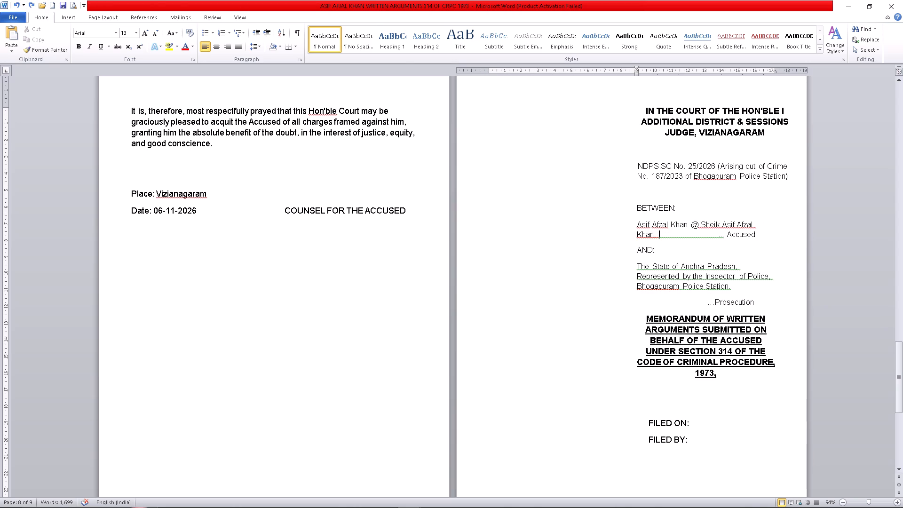
Place "... Accused" on its own line below the accused's name and indent it with spaces.
left_click(701, 239)
key("Return")
key("space")
key("space")
key("space")
key("space")
key("space")
key("space")
key("space")
key("space")
key("space")
key("space")
key("space")
key("space")
key("space")
key("space")
key("space")
key("space")
key("space")
key("space")
key("space")
key("space")
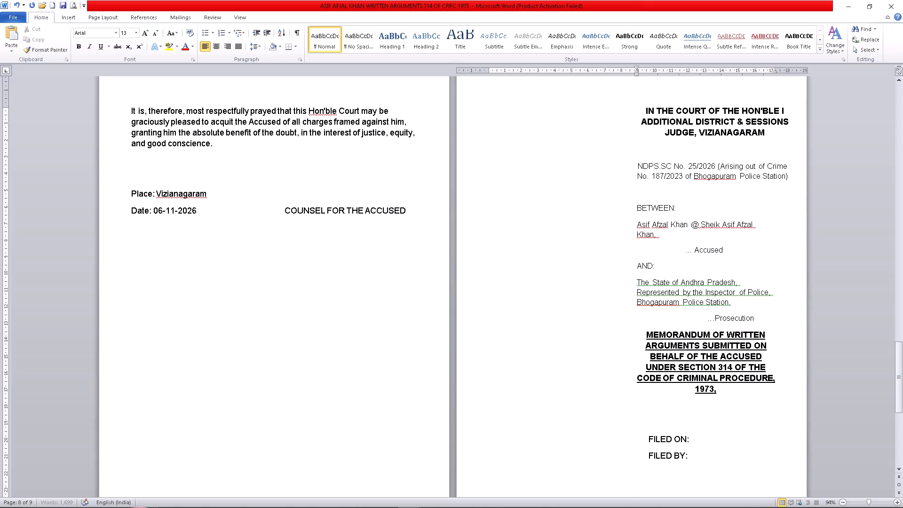
Check the filing page's layout from the court heading down to the FILED ON and FILED BY lines.
scroll(696, 310, "down", 4)
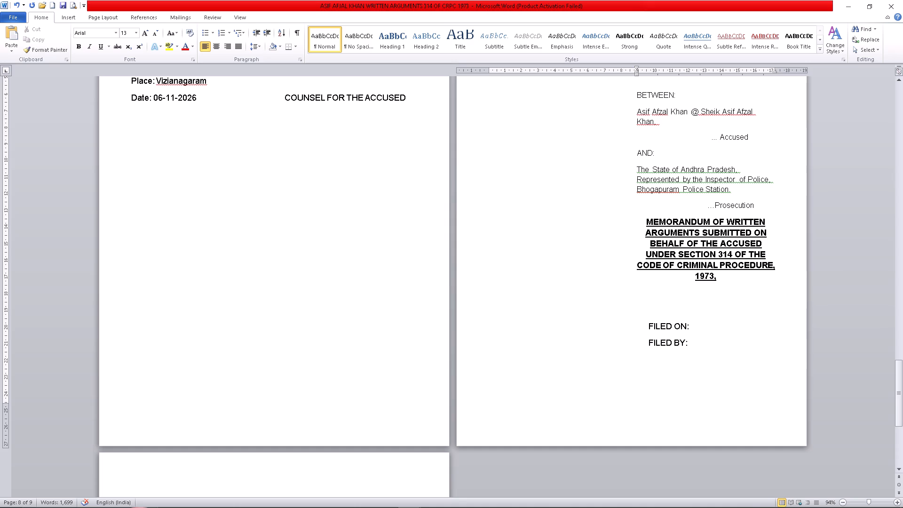
left_click_drag(673, 342, 685, 343)
left_click_drag(685, 343, 685, 343)
left_click(685, 372)
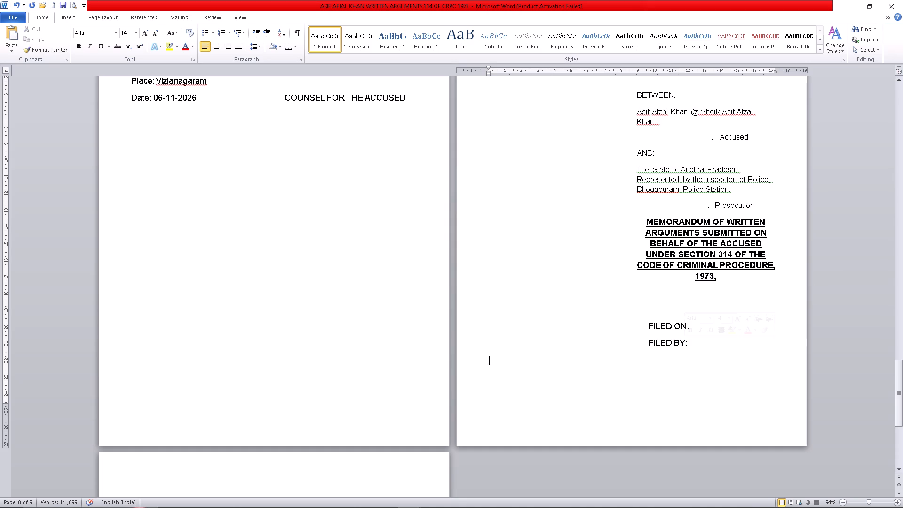
scroll(454, 381, "down", 16)
scroll(485, 370, "up", 20)
scroll(717, 398, "down", 5)
scroll(711, 395, "up", 5)
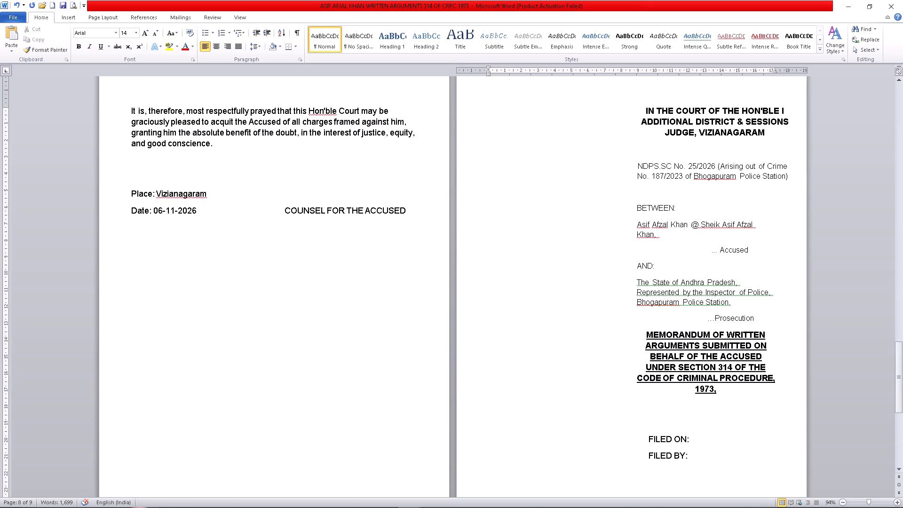
scroll(711, 393, "up", 3)
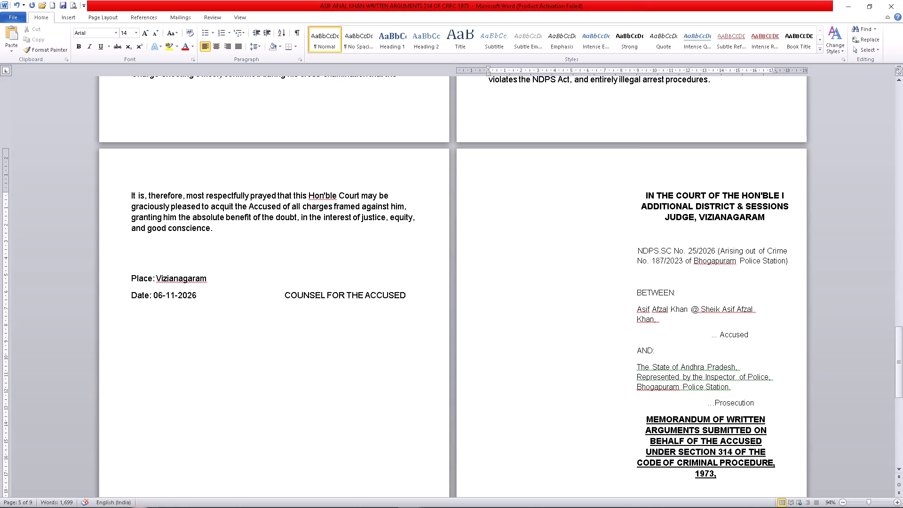
Delete the empty line between the court heading and the NDPS.SC case number on the filing page.
left_click(667, 239)
key("BackSpace")
key("equal")
key("BackSpace")
key("BackSpace")
key("BackSpace")
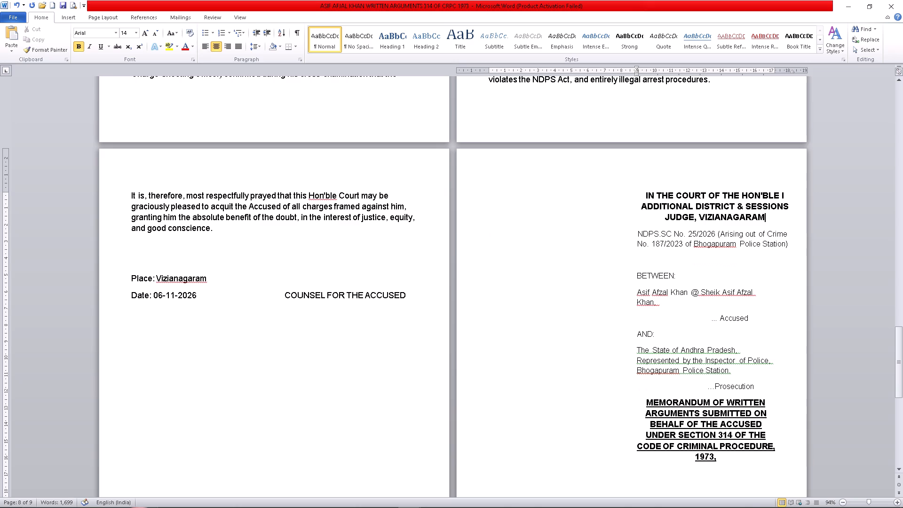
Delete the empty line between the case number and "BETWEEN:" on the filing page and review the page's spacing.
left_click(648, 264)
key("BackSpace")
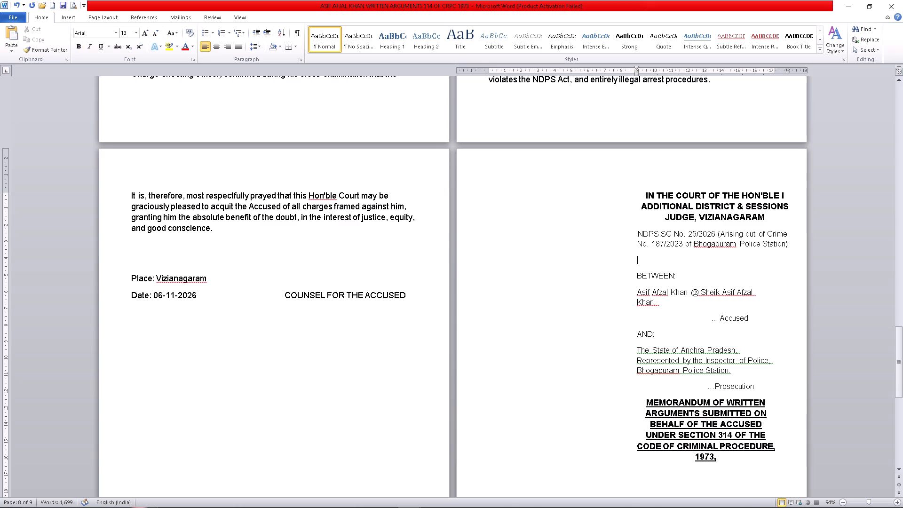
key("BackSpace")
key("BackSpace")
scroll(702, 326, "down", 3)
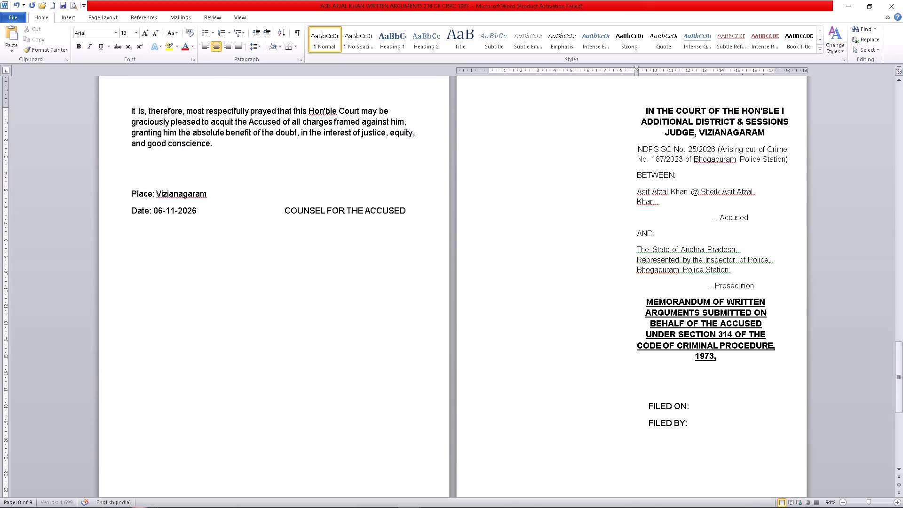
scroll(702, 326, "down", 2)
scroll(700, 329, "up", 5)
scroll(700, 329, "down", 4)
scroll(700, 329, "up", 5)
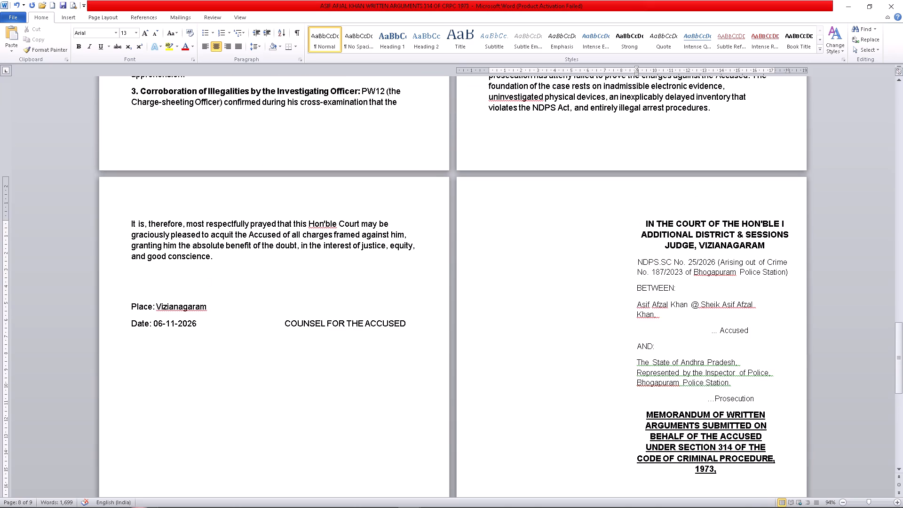
Insert an empty line between the case number and "BETWEEN:" on the filing page.
key("Return")
scroll(660, 356, "down", 6)
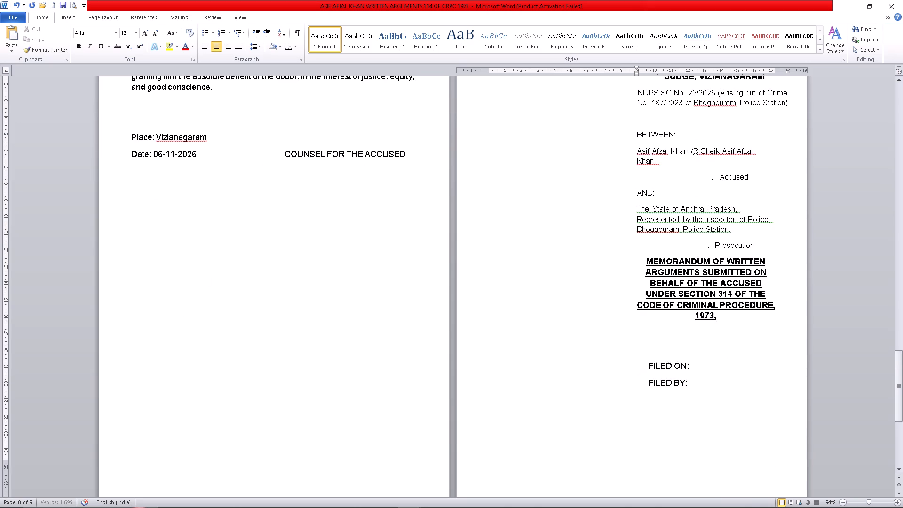
scroll(669, 343, "down", 4)
scroll(669, 345, "up", 8)
Open the Backstage view for the document.
left_click(15, 17)
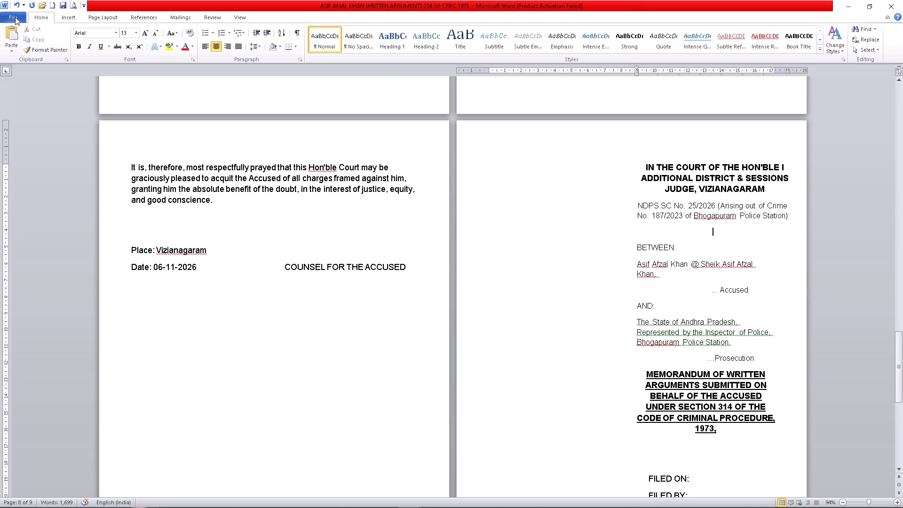
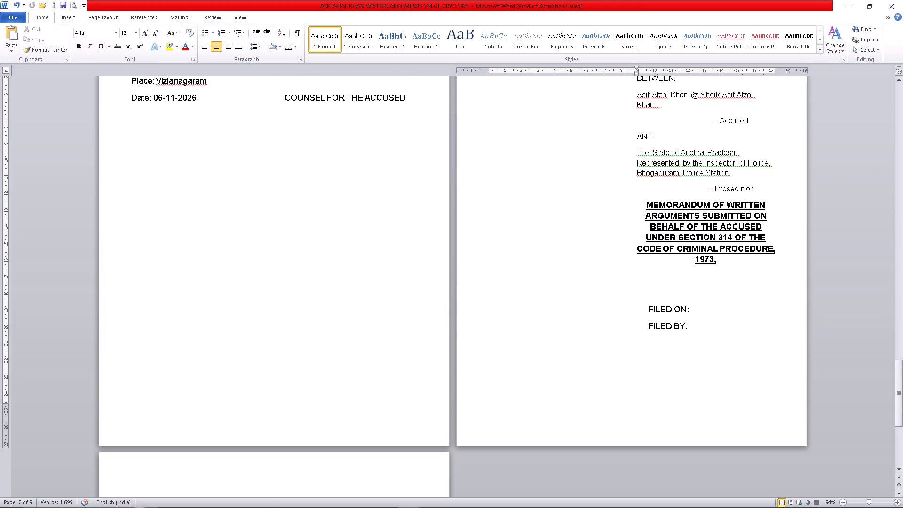
Save the document with the revised filing page.
scroll(247, 193, "up", 9)
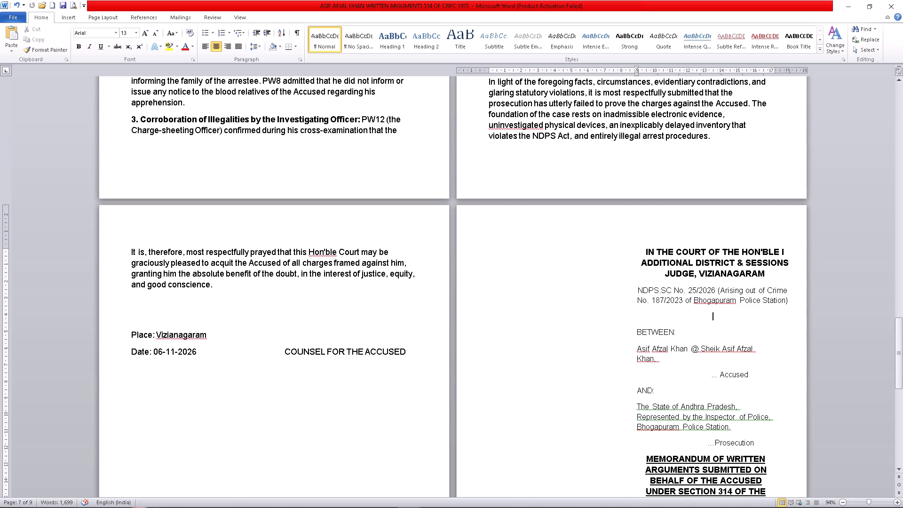
left_click(17, 13)
left_click(28, 32)
Look back through the written arguments from the prayer section to the first page, checking layout and page breaks.
scroll(326, 211, "up", 10)
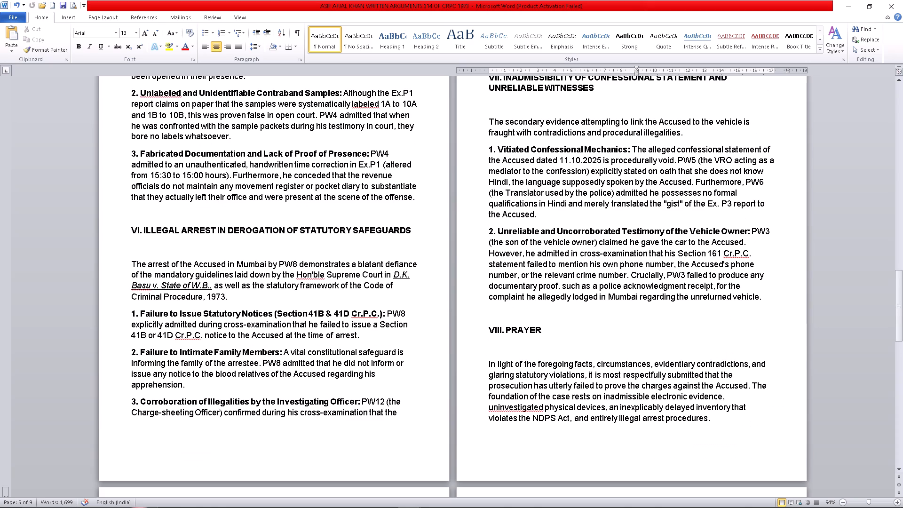
scroll(451, 319, "up", 14)
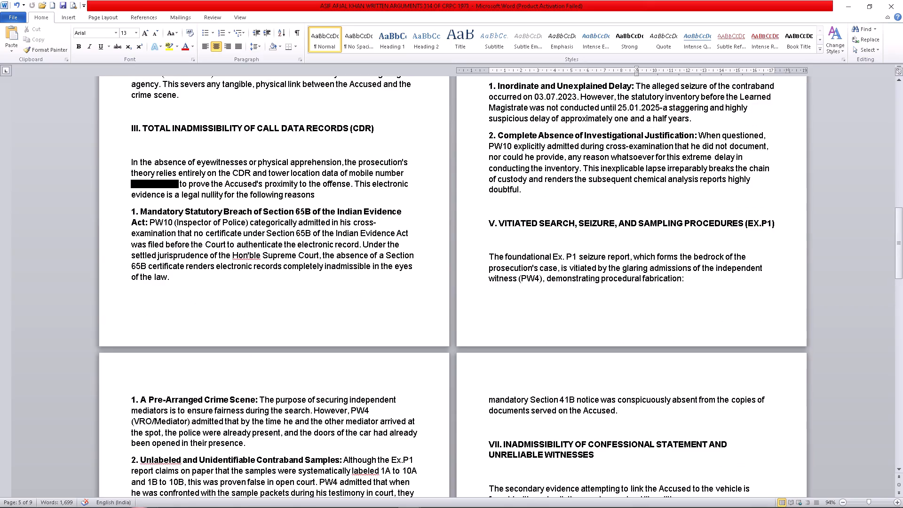
scroll(440, 311, "up", 6)
scroll(342, 281, "up", 12)
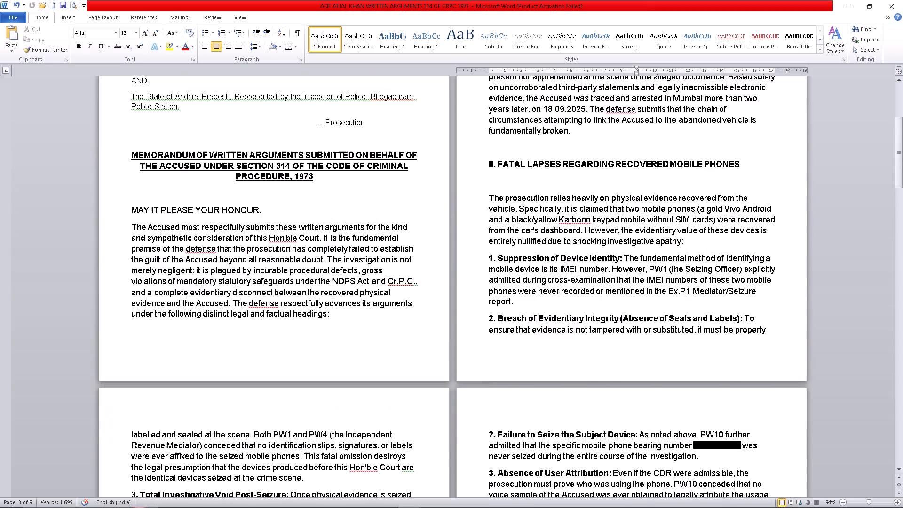
scroll(340, 280, "up", 3)
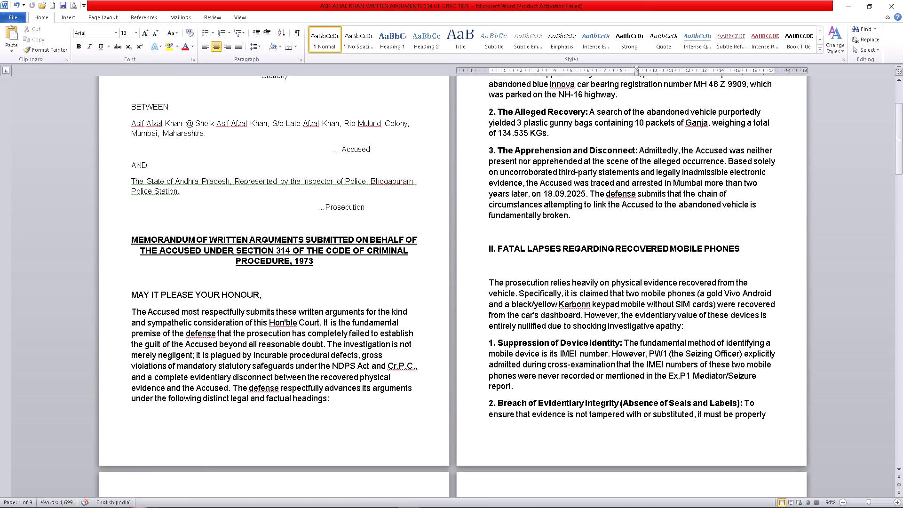
scroll(283, 243, "up", 7)
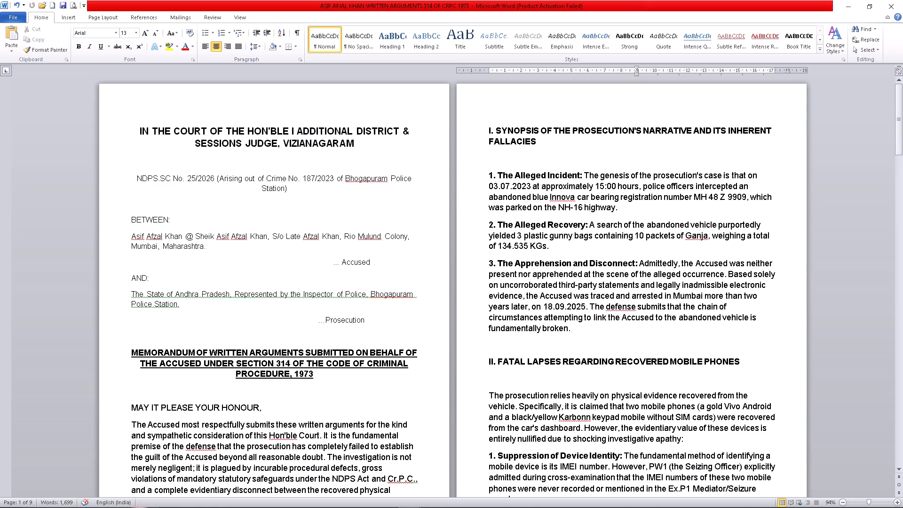
Save the document again.
left_click(16, 16)
left_click(23, 31)
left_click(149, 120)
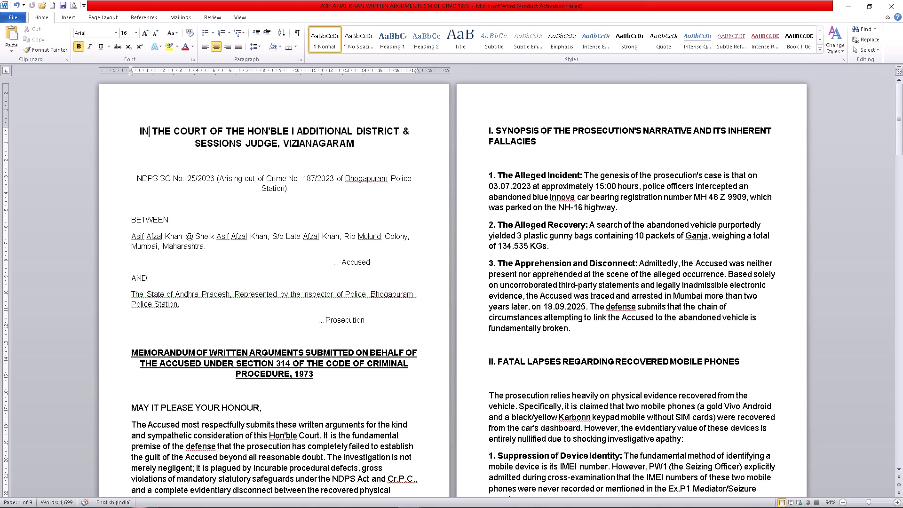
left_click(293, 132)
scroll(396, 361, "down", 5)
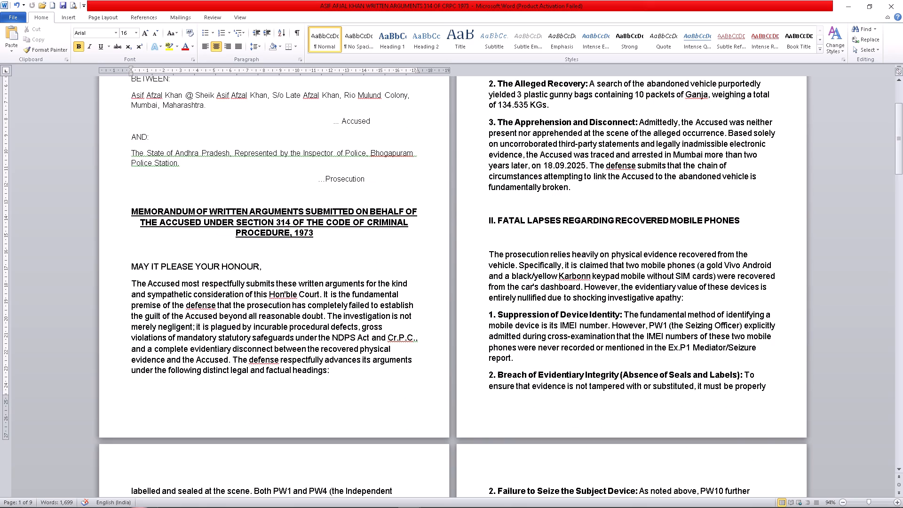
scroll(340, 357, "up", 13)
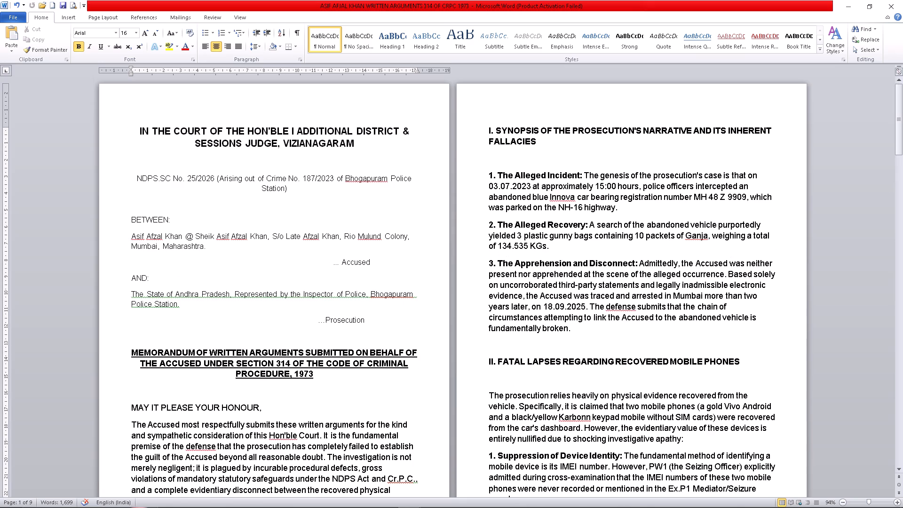
Set the custom print range to "1,3,5,7," and try to print those pages.
key("ctrl+p")
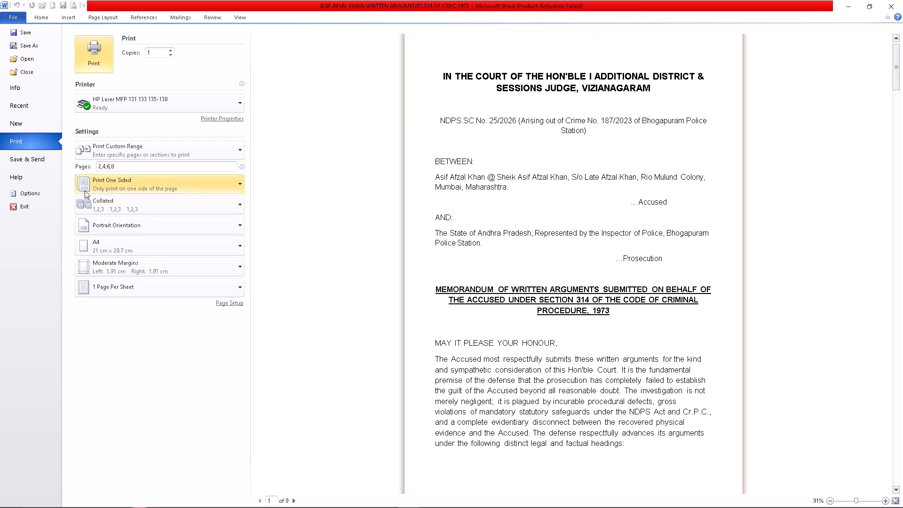
left_click(128, 166)
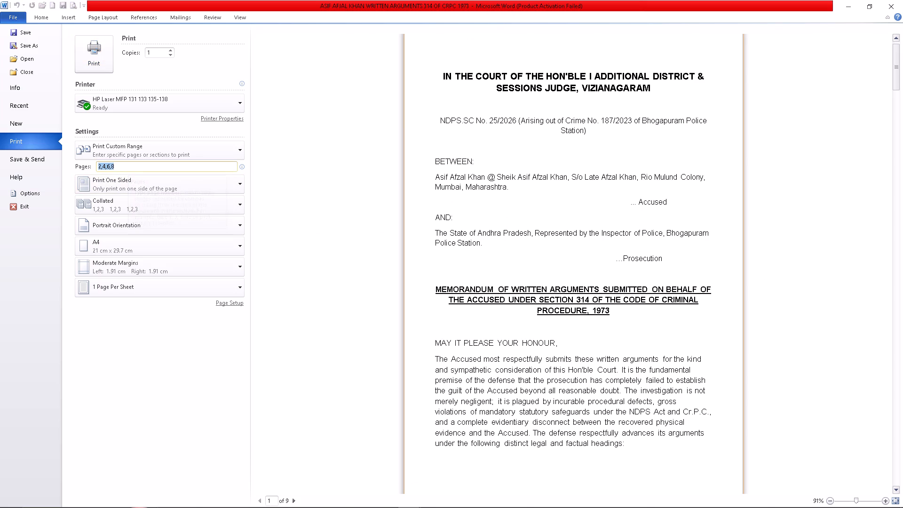
key("BackSpace")
key("BackSpace")
key("BackSpace")
key("BackSpace")
type("1,3,")
type("5,7,")
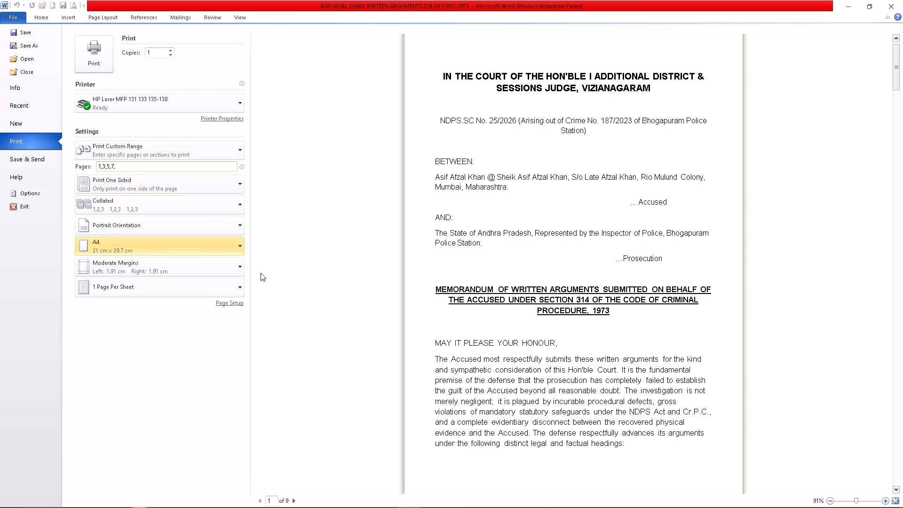
scroll(318, 287, "down", 11)
scroll(510, 378, "down", 4)
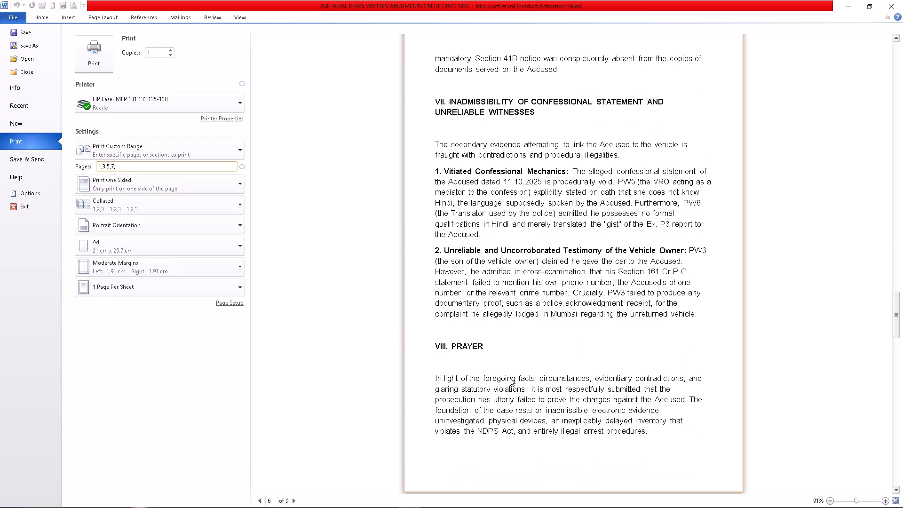
scroll(510, 378, "down", 5)
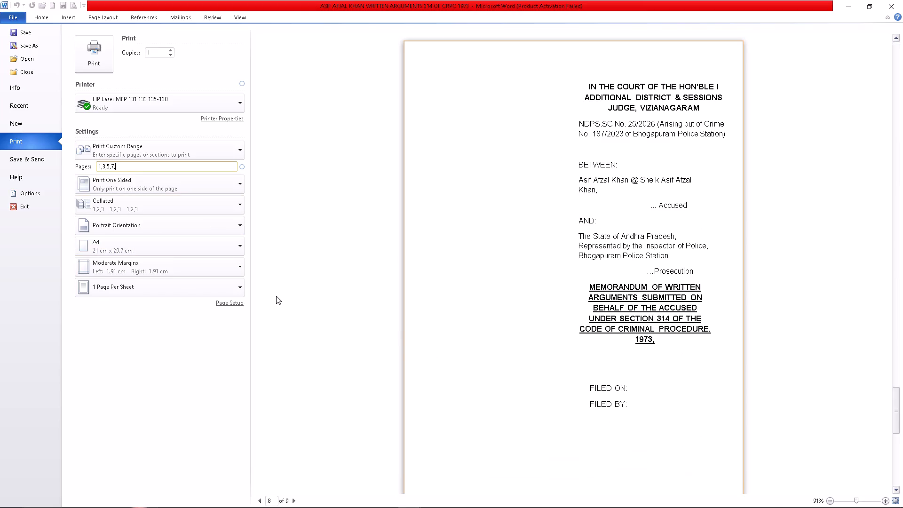
left_click(100, 44)
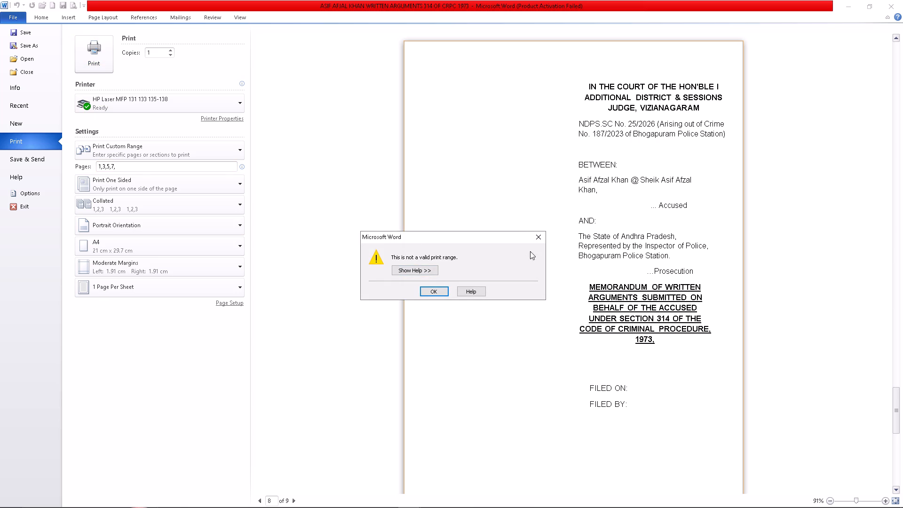
Remove the trailing comma from the custom print range so it reads 1,3,5,7, and print those pages.
left_click(541, 239)
left_click(143, 165)
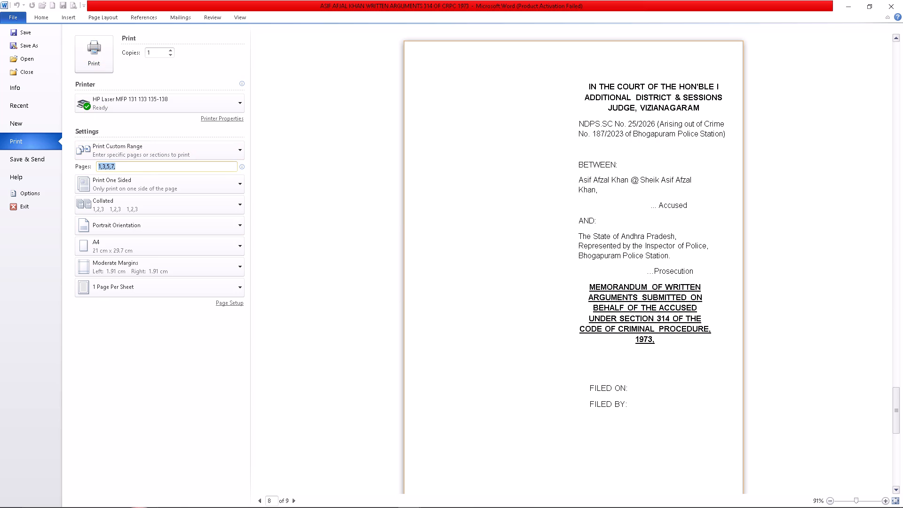
left_click(143, 165)
key("BackSpace")
left_click(86, 60)
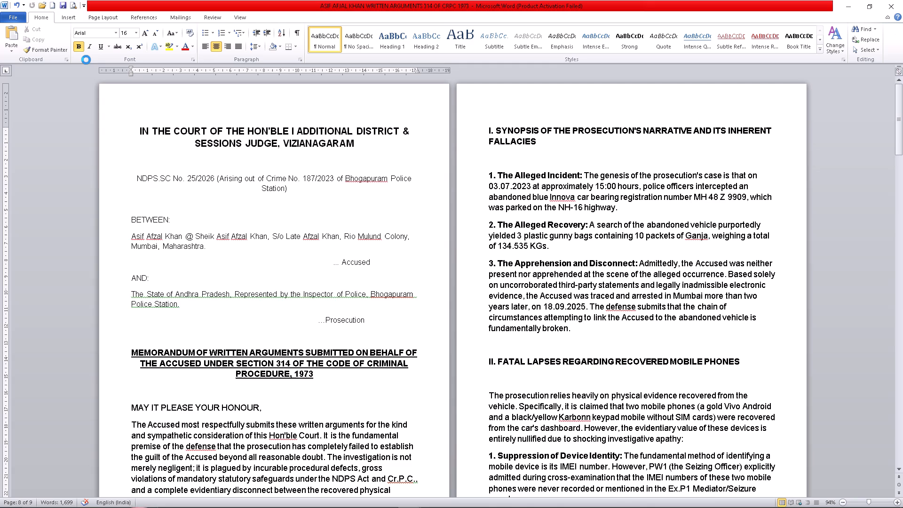
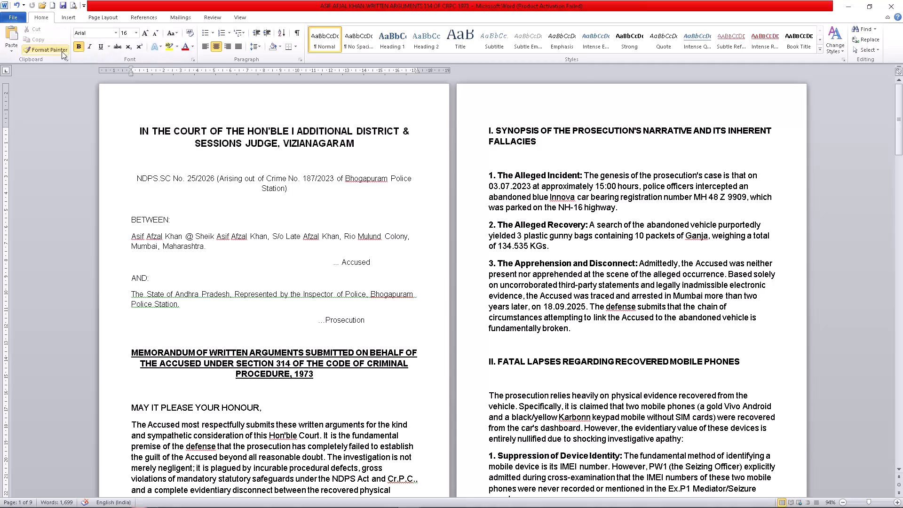
Replace the custom print range with 2,4,6,8 and print those even pages of the written arguments.
key("ctrl+p")
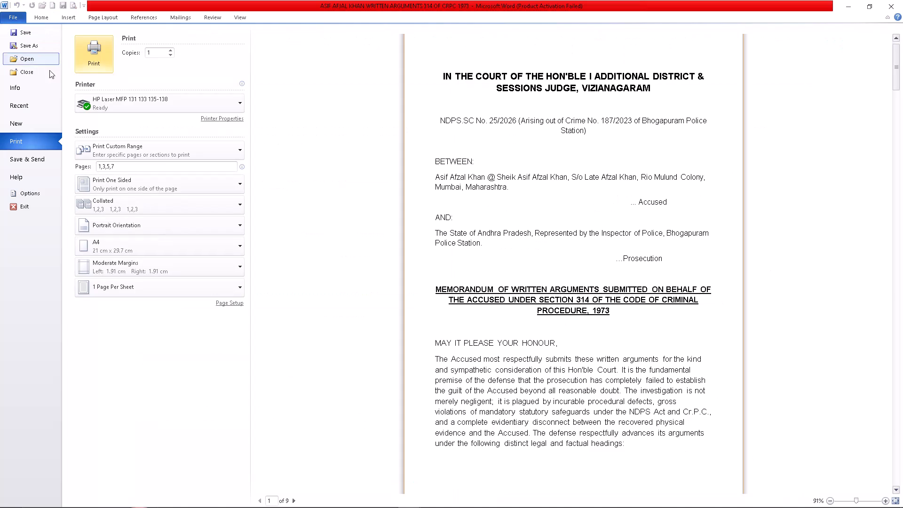
left_click(147, 167)
key("BackSpace")
key("BackSpace")
key("BackSpace")
key("BackSpace")
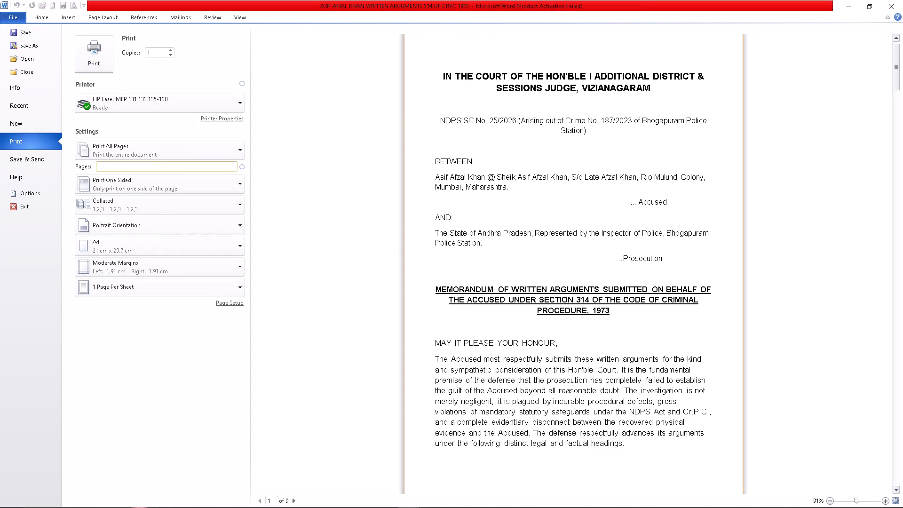
type("2,4,")
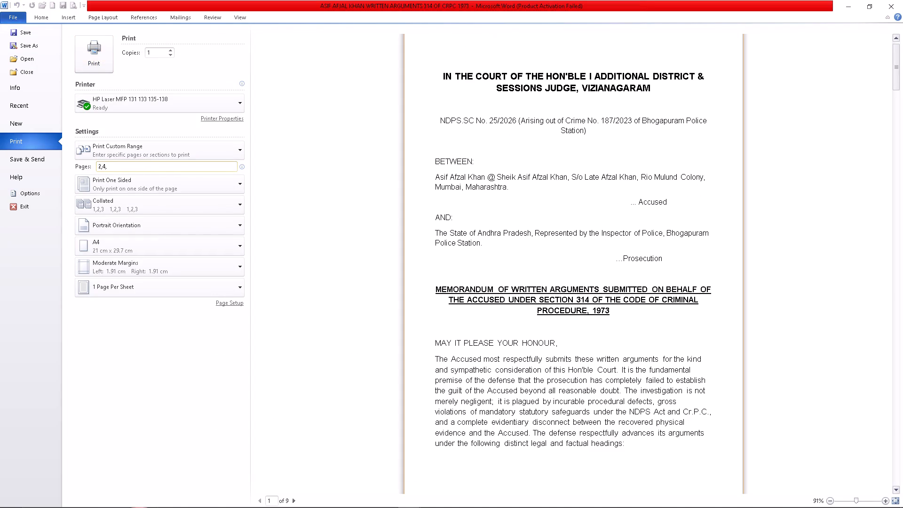
type("6,")
key("8")
left_click(96, 65)
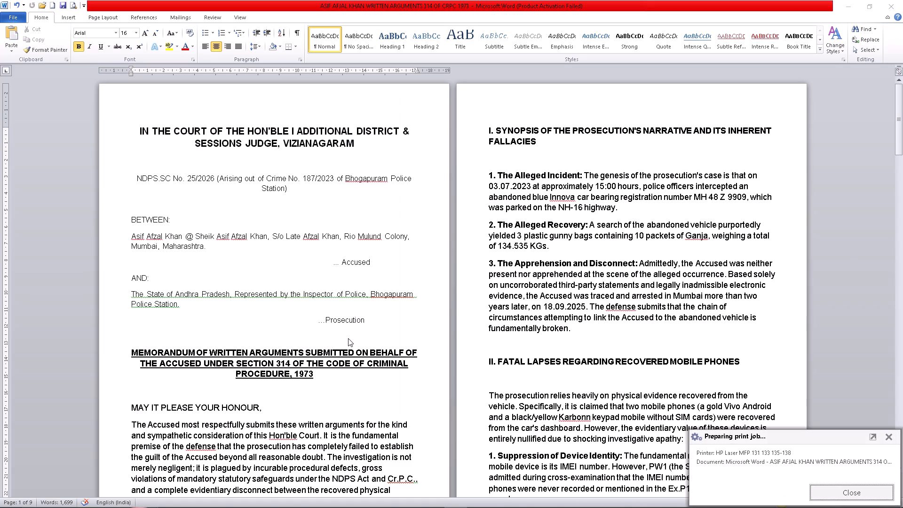
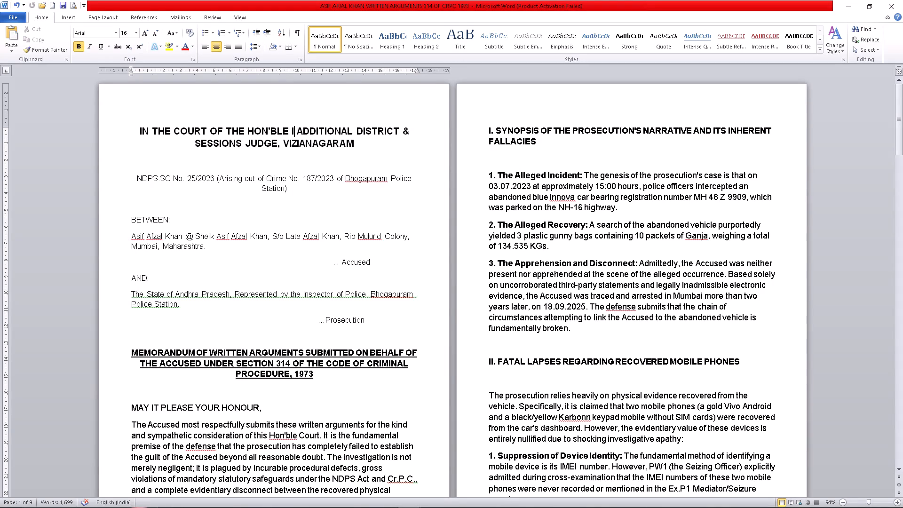
Save the written arguments document.
left_click(17, 19)
left_click(25, 35)
Delete the trailing comma after 1973 in the memorandum title on the final filing page and save the document.
scroll(491, 292, "down", 20)
scroll(491, 292, "down", 1)
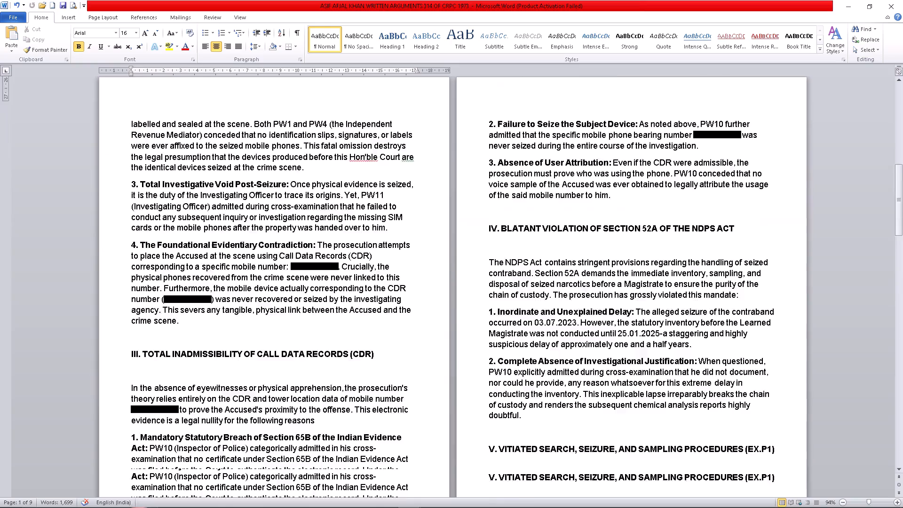
scroll(541, 347, "down", 20)
scroll(541, 347, "down", 1)
scroll(557, 378, "up", 2)
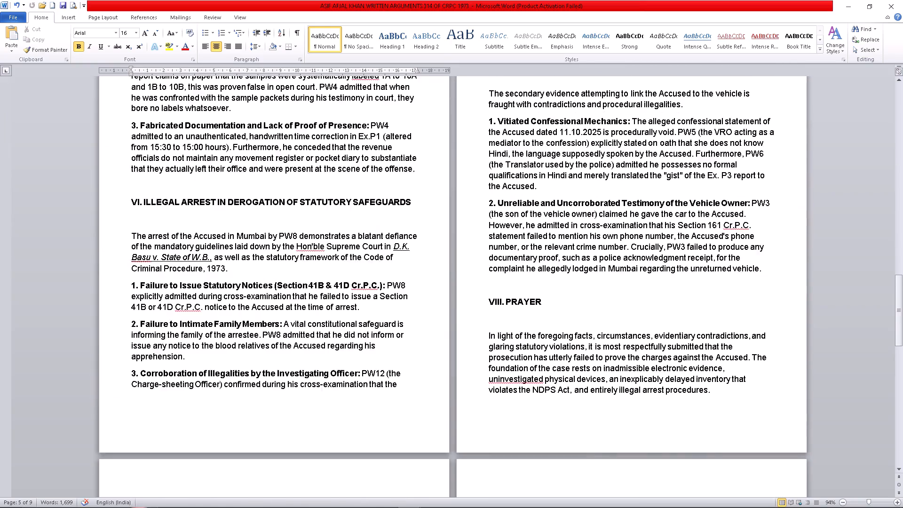
scroll(557, 376, "up", 2)
scroll(557, 376, "down", 20)
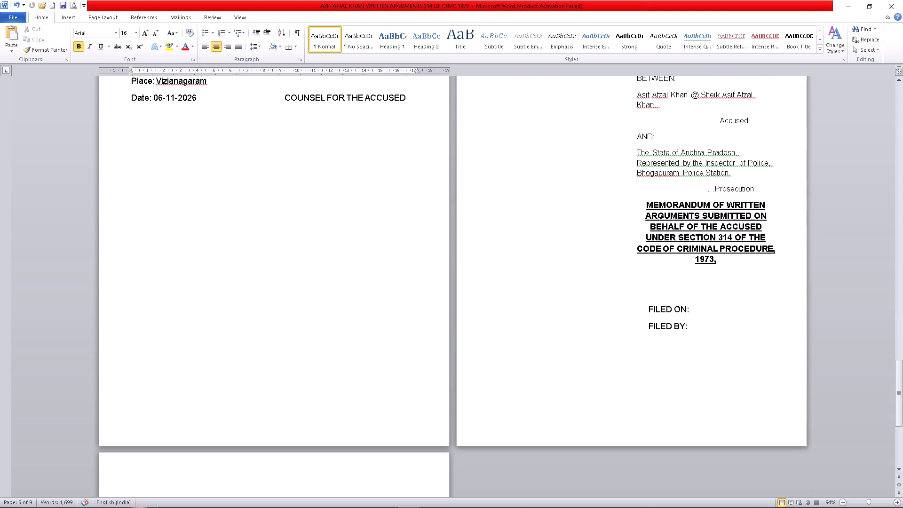
left_click(719, 262)
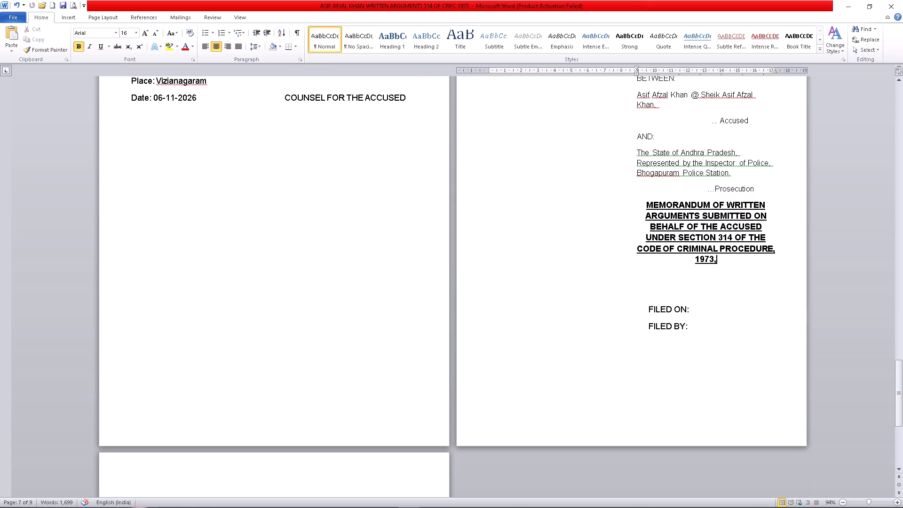
key("BackSpace")
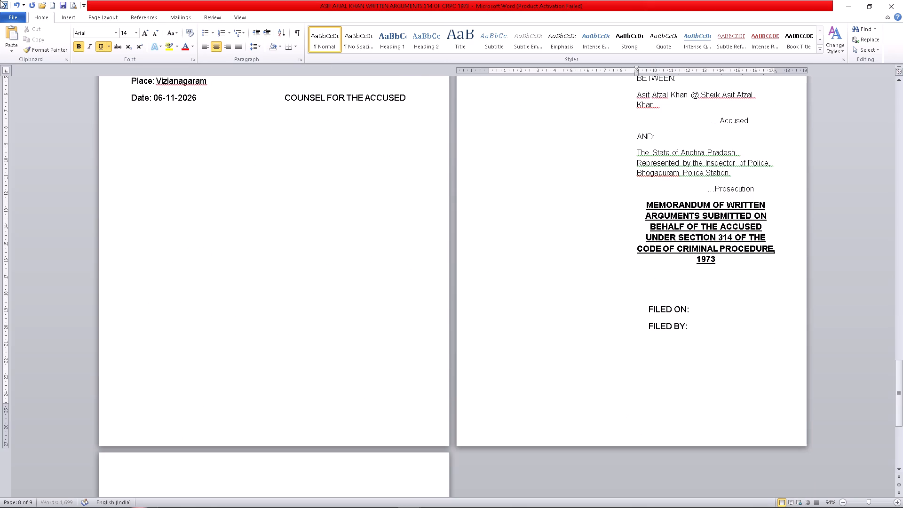
left_click(11, 13)
left_click(21, 31)
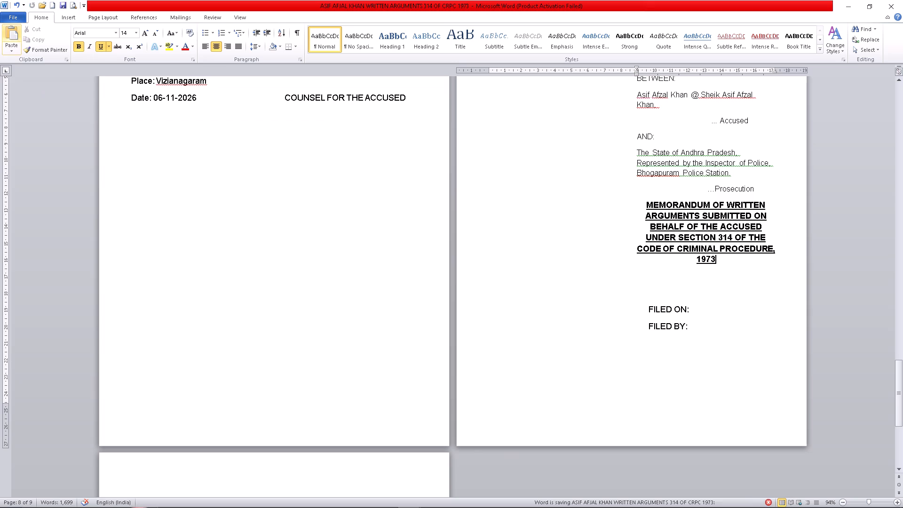
Replace the custom print range with 1,3,5,7 and print those odd pages of the written arguments.
scroll(249, 261, "up", 6)
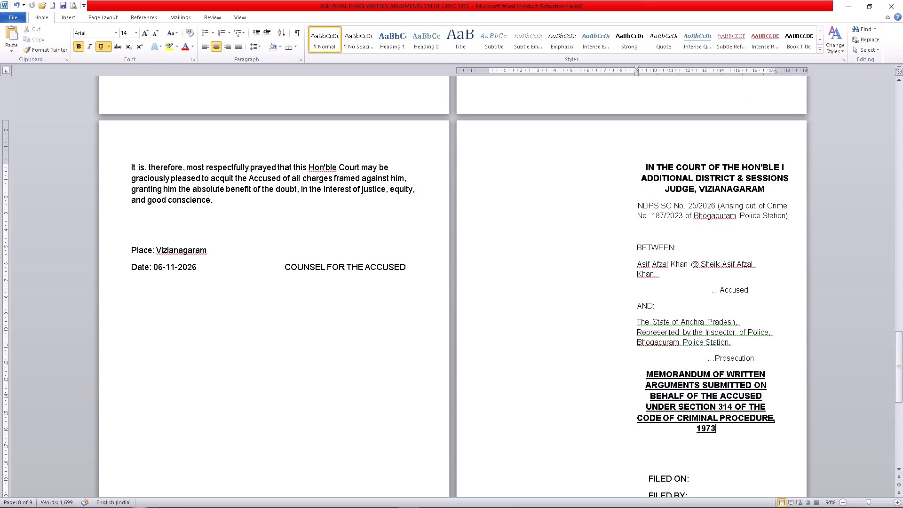
key("ctrl+p")
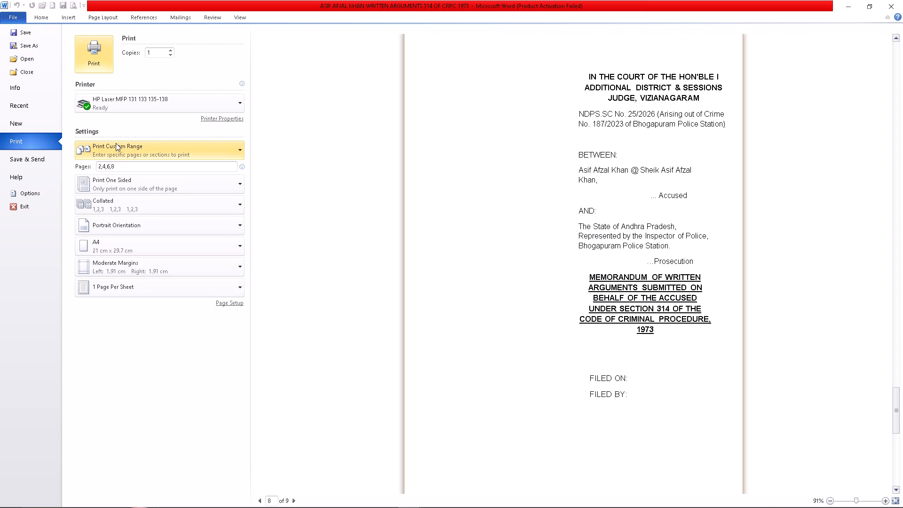
left_click(124, 164)
key("BackSpace")
key("BackSpace")
key("BackSpace")
key("BackSpace")
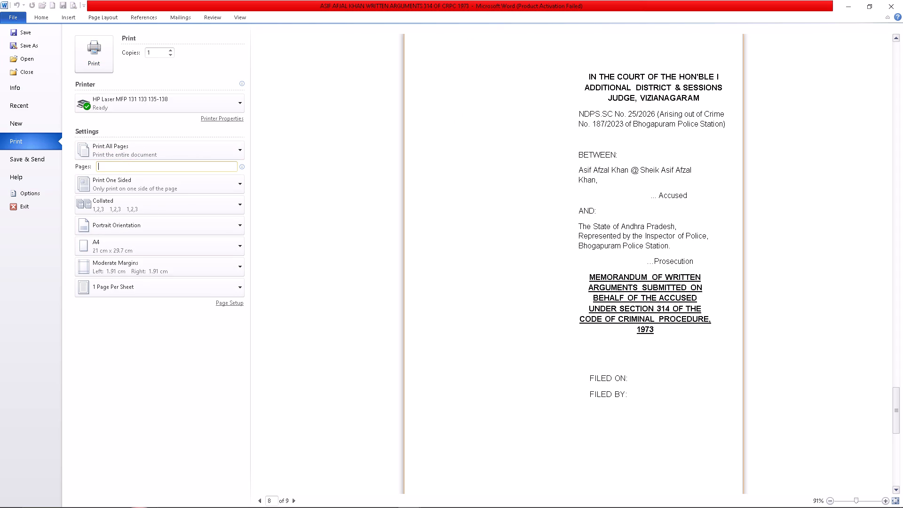
type("1,3,")
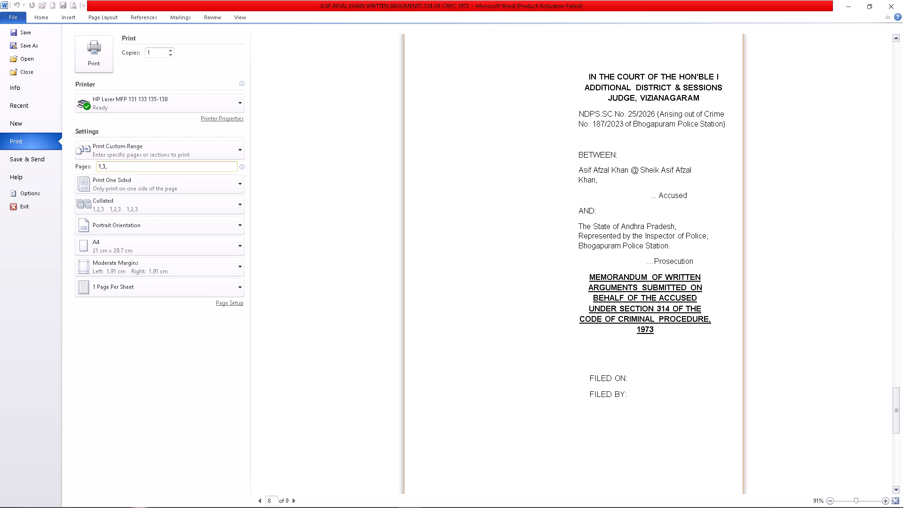
key("5")
key("comma")
key("7")
scroll(536, 388, "up", 3)
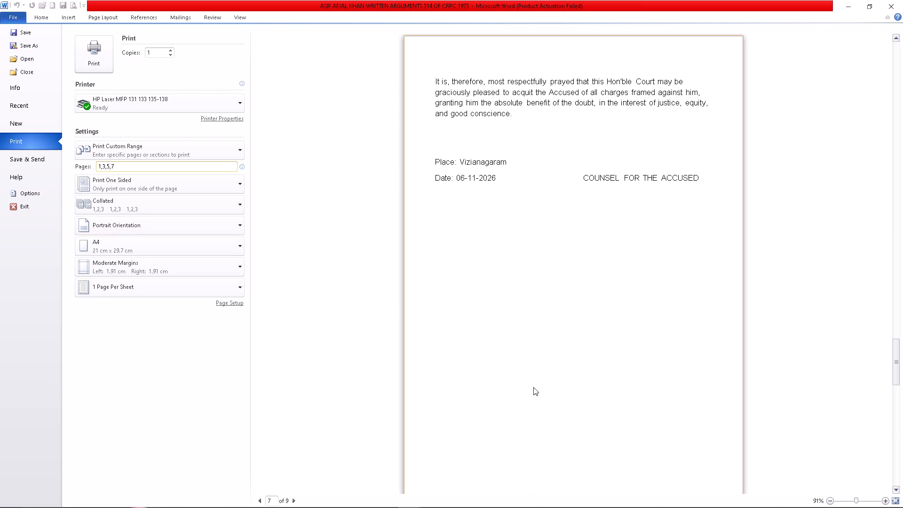
left_click(97, 54)
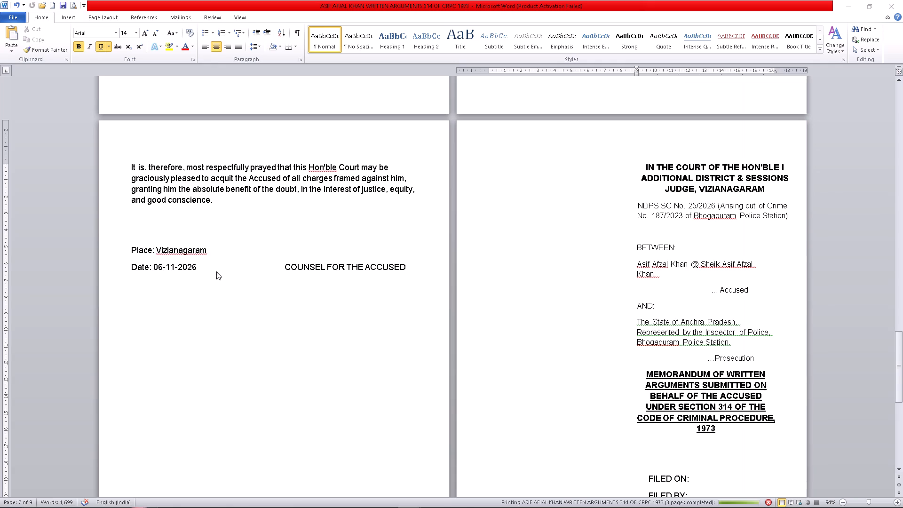
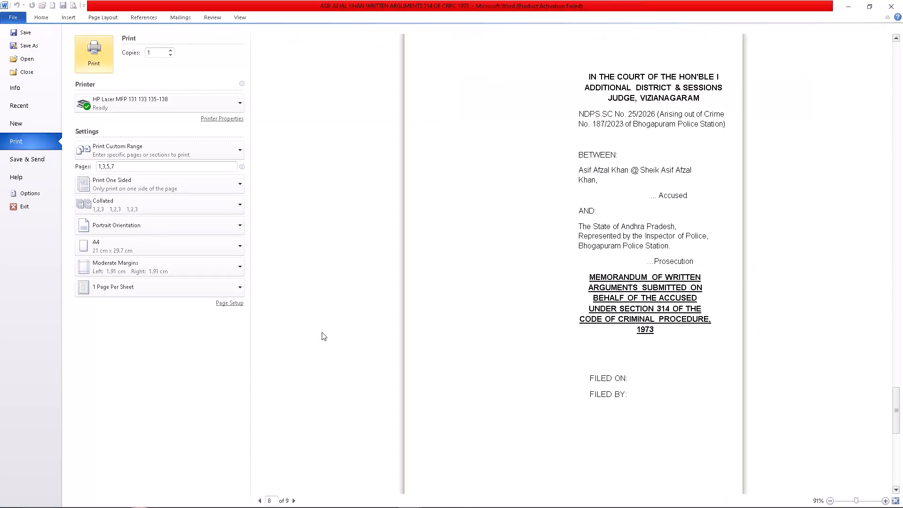
Replace the custom print range with 2,4,6 and print those even pages of the written arguments.
left_click(137, 165)
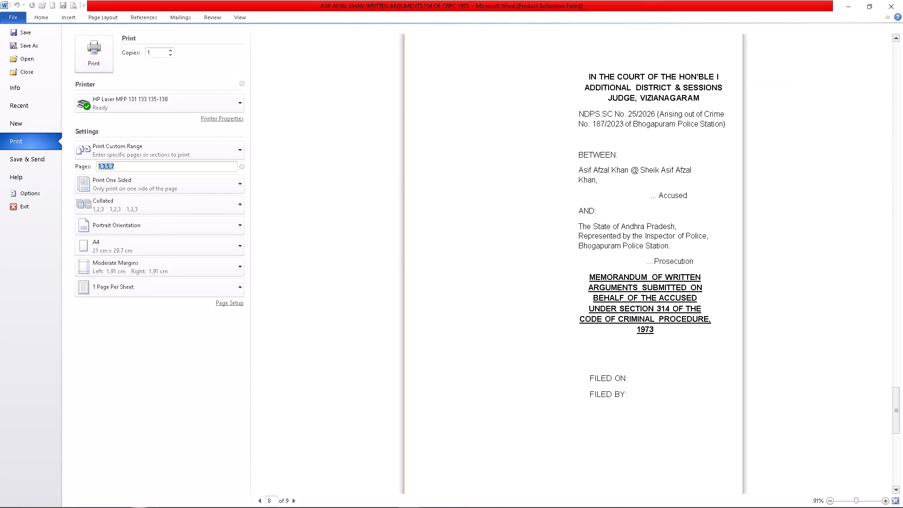
key("BackSpace")
key("BackSpace")
key("BackSpace")
key("BackSpace")
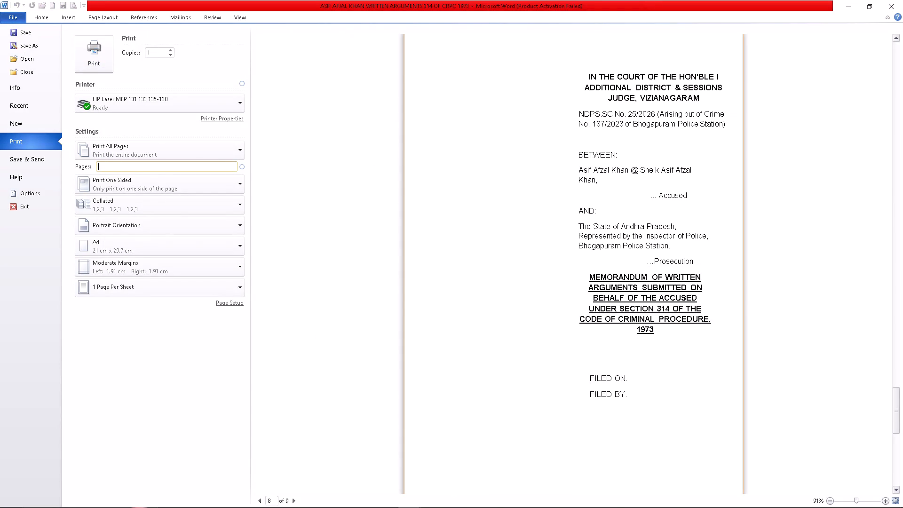
type("2,")
type("4,6")
key("comma")
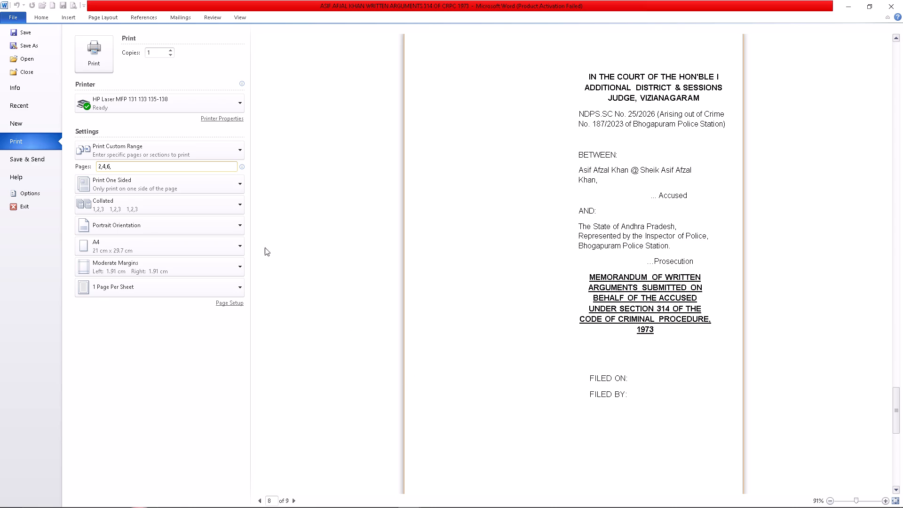
key("BackSpace")
scroll(461, 379, "up", 5)
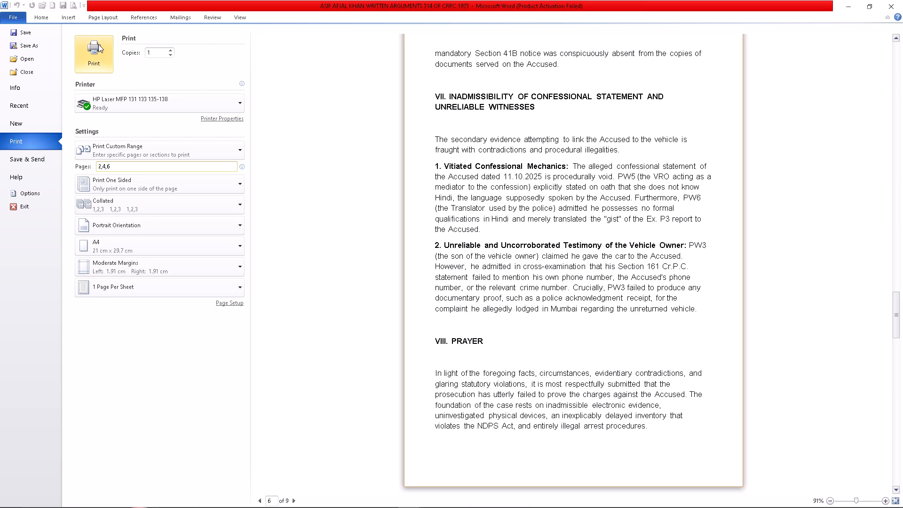
left_click(96, 48)
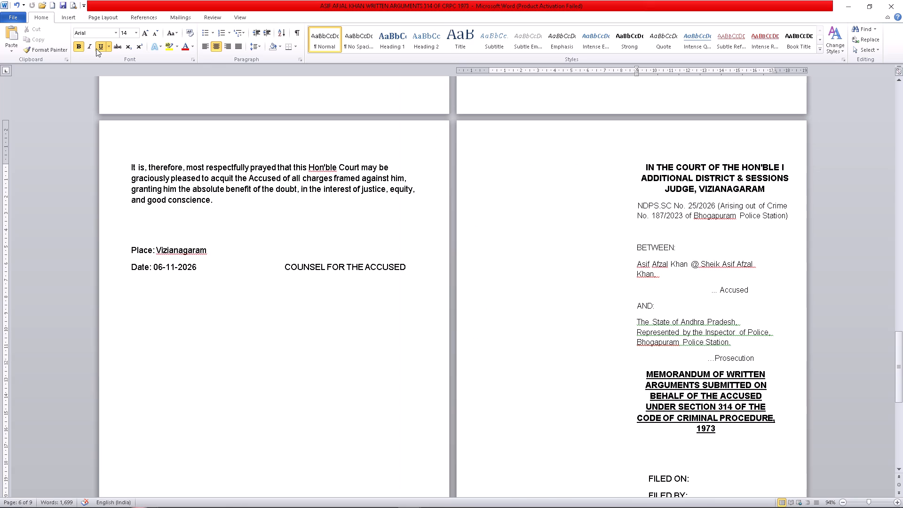
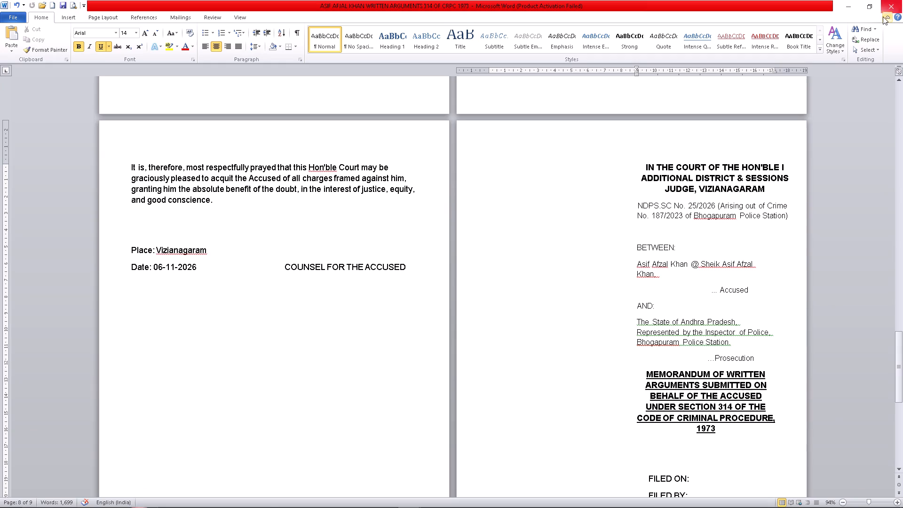
Switch to File Explorer and look through the files in the Desktop, Downloads and Documents folders and the Documents library.
left_click(850, 7)
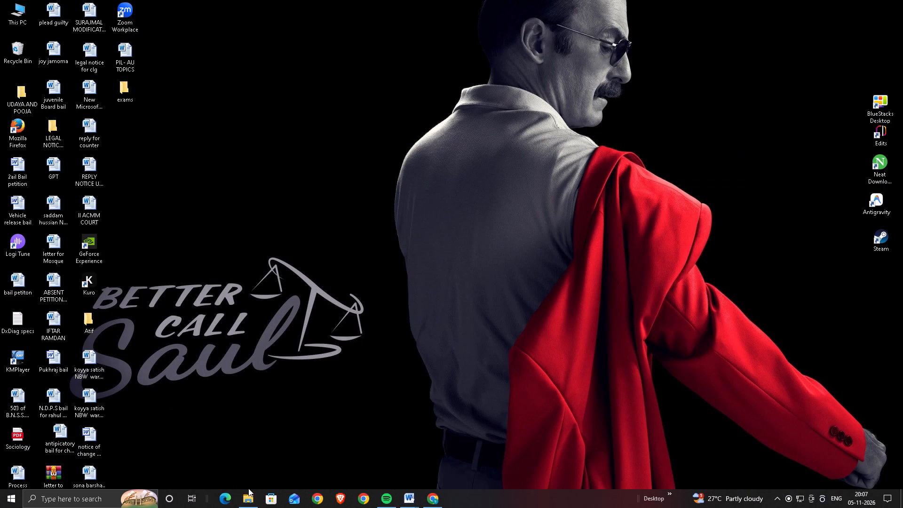
left_click(244, 497)
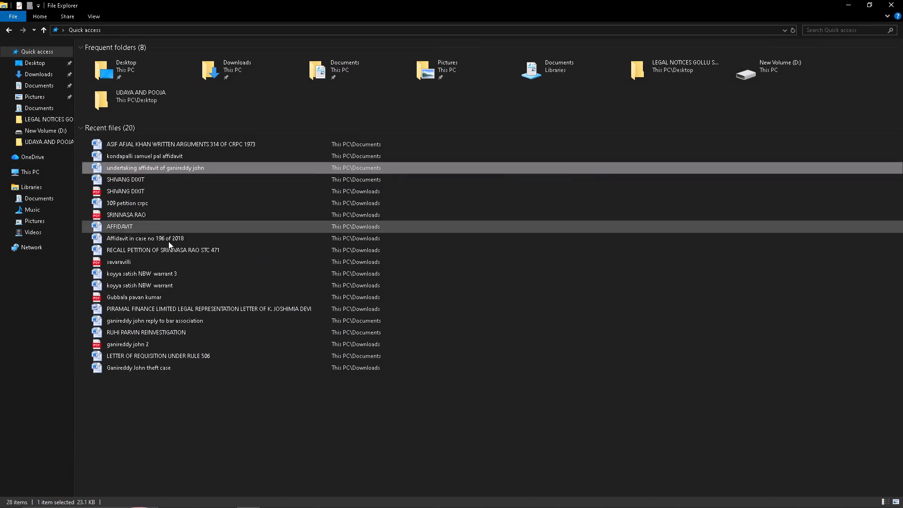
left_click(52, 70)
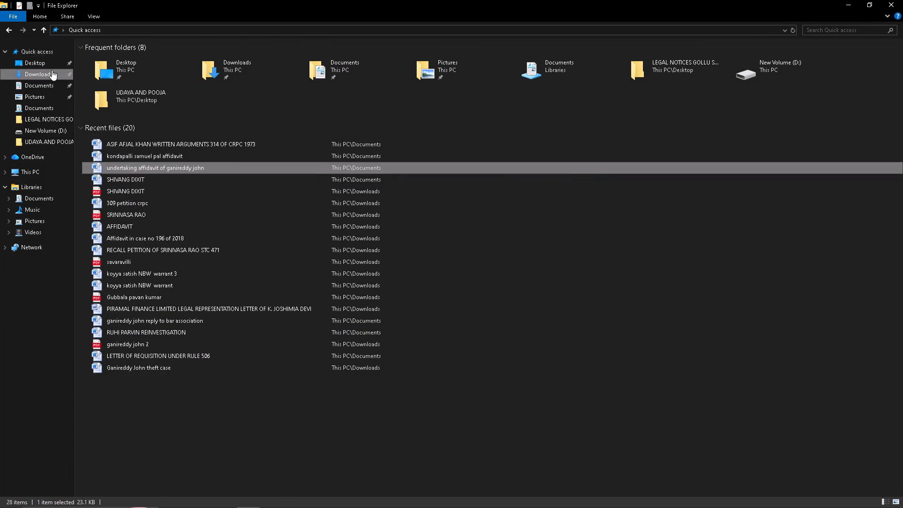
left_click(45, 63)
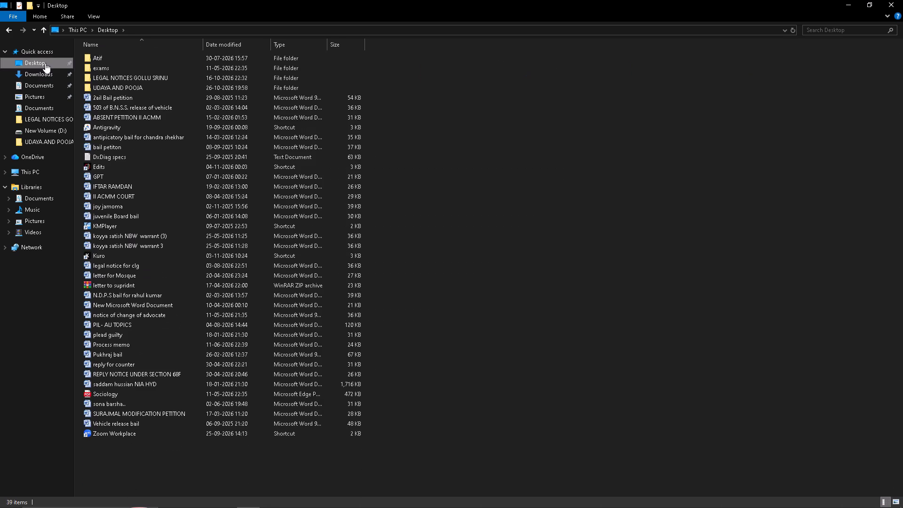
left_click(46, 72)
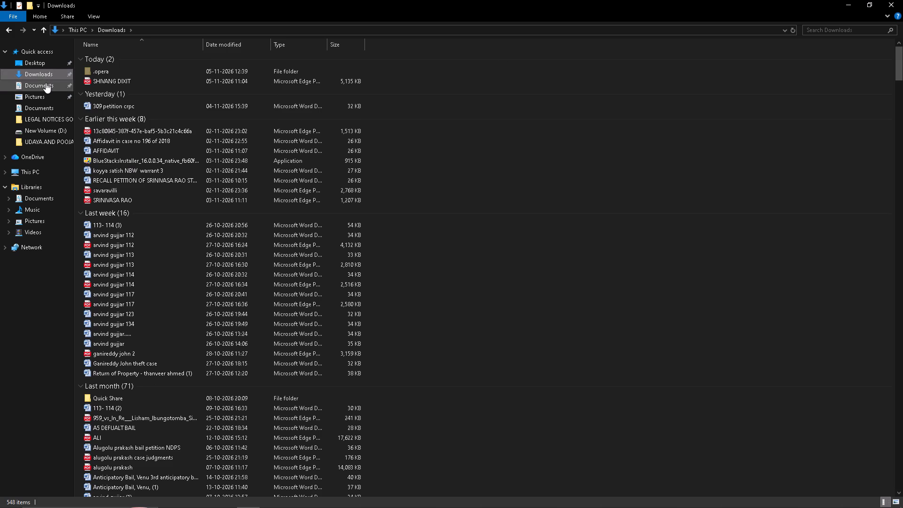
left_click(46, 83)
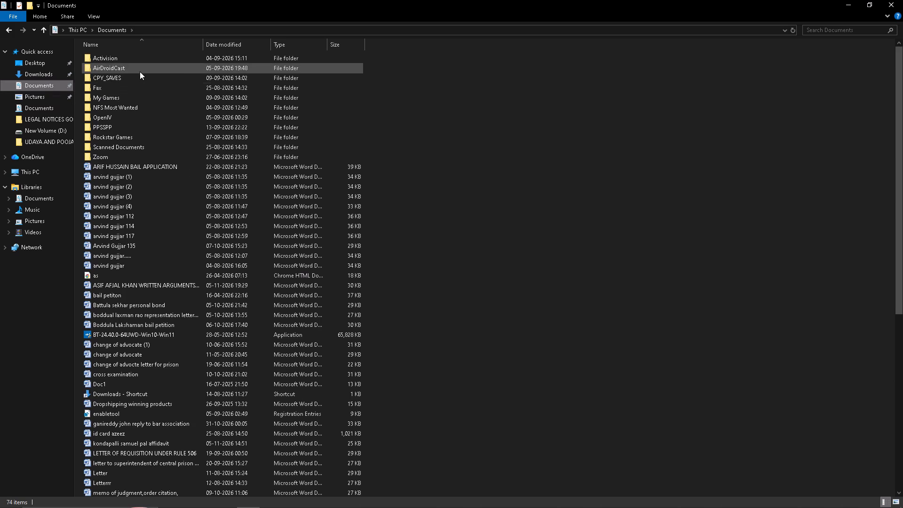
scroll(182, 177, "down", 1)
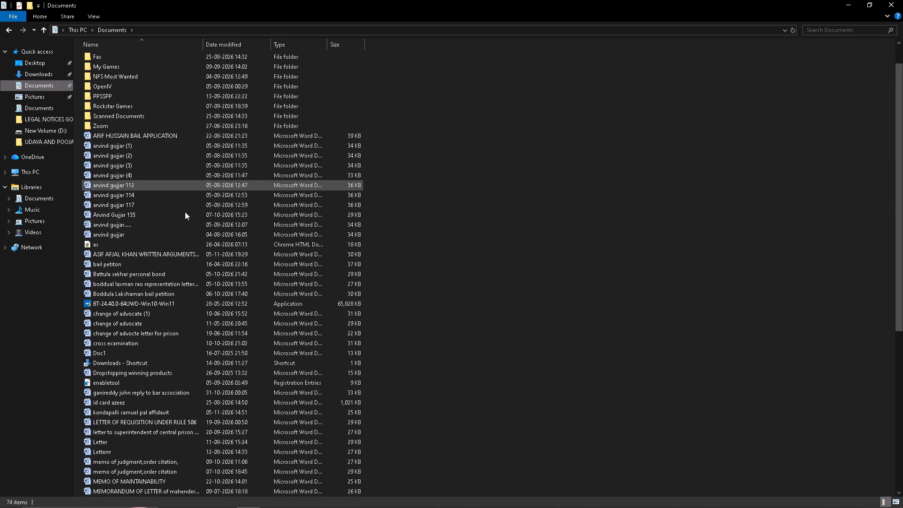
left_click(48, 108)
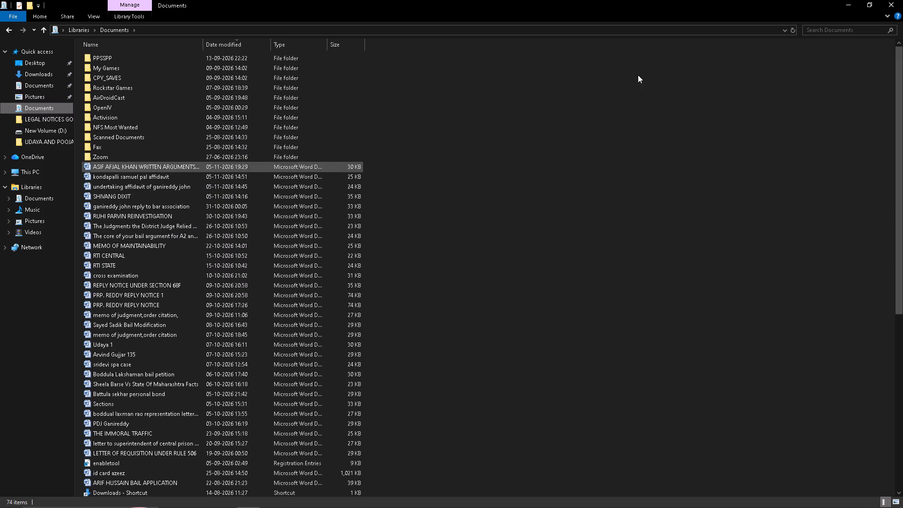
left_click(847, 5)
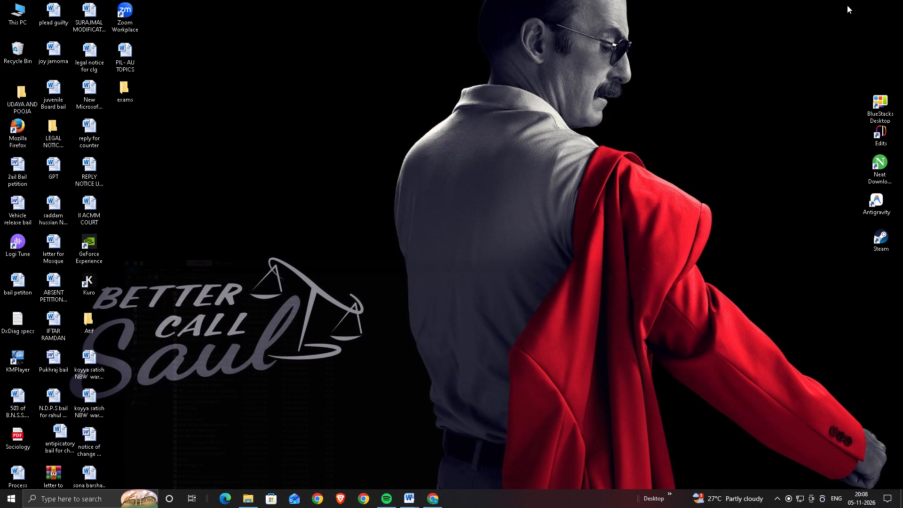